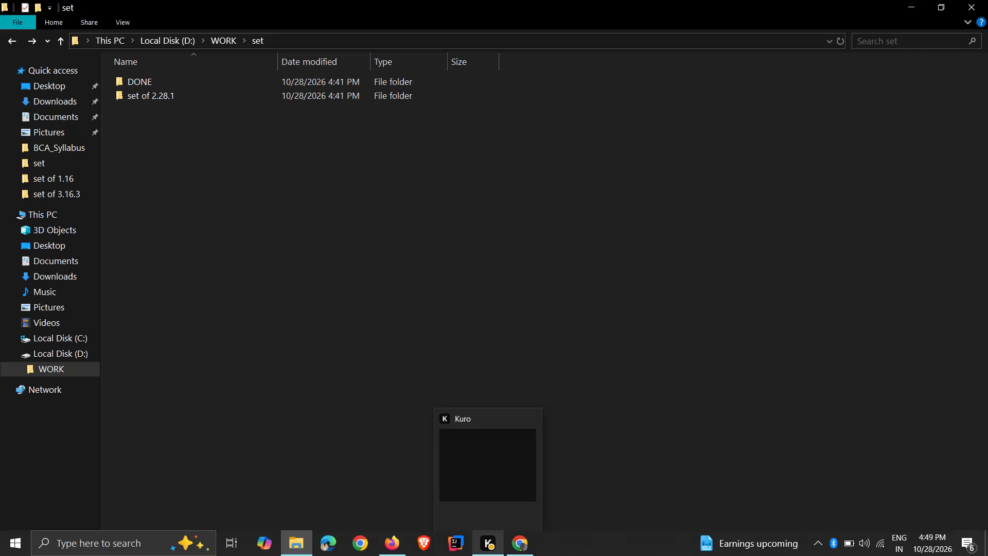
Paste the copied WhatsApp image archive into the "set of 2.28.1" folder.
left_click(609, 374)
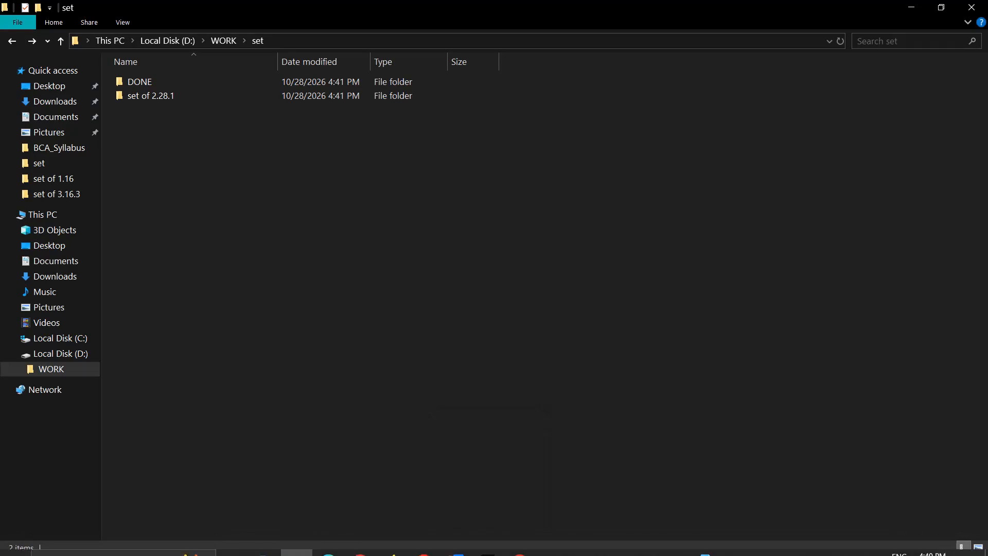
double_click(193, 95)
left_click(237, 147)
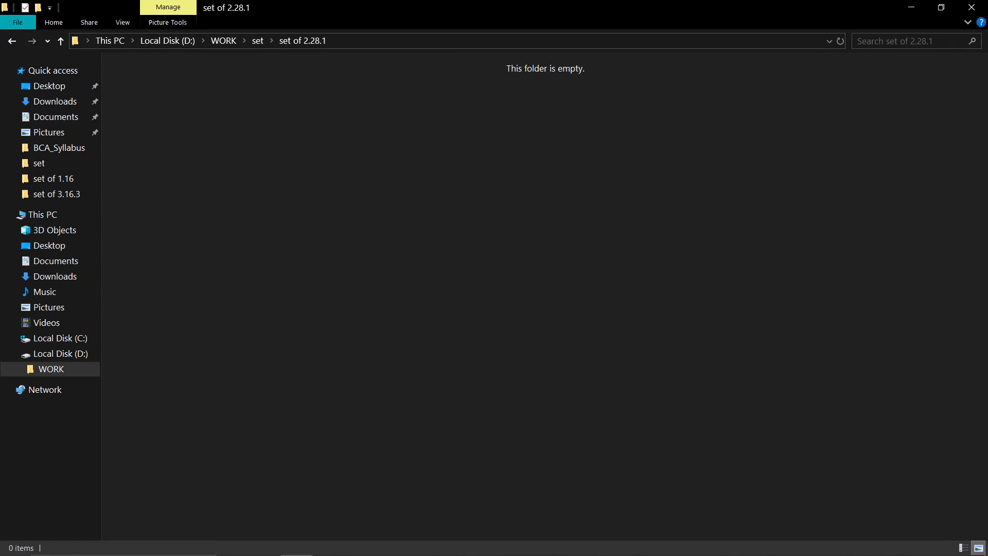
key("ctrl+v")
Extract the archive's images directly into the "set of 2.28.1" folder and delete the archive.
right_click(154, 115)
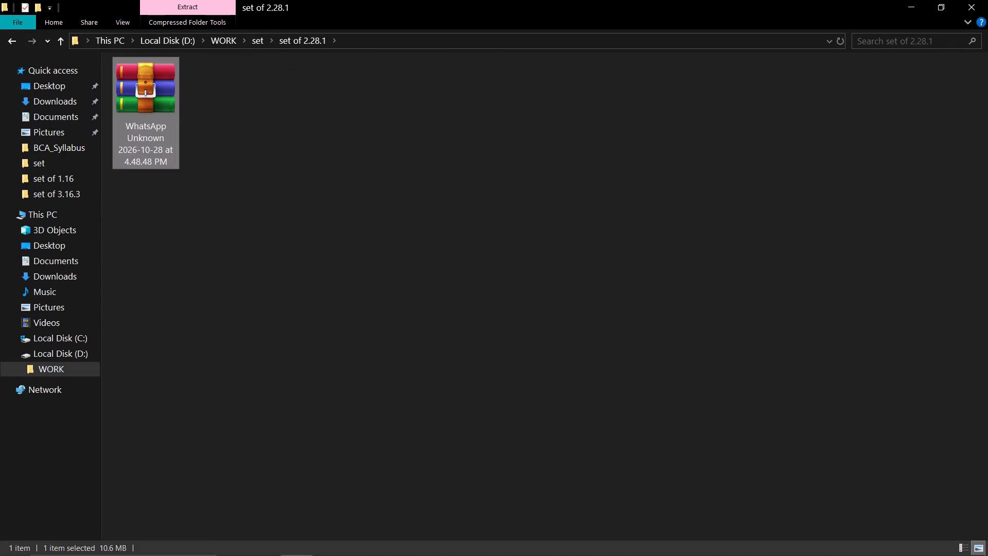
left_click(271, 221)
key("Delete")
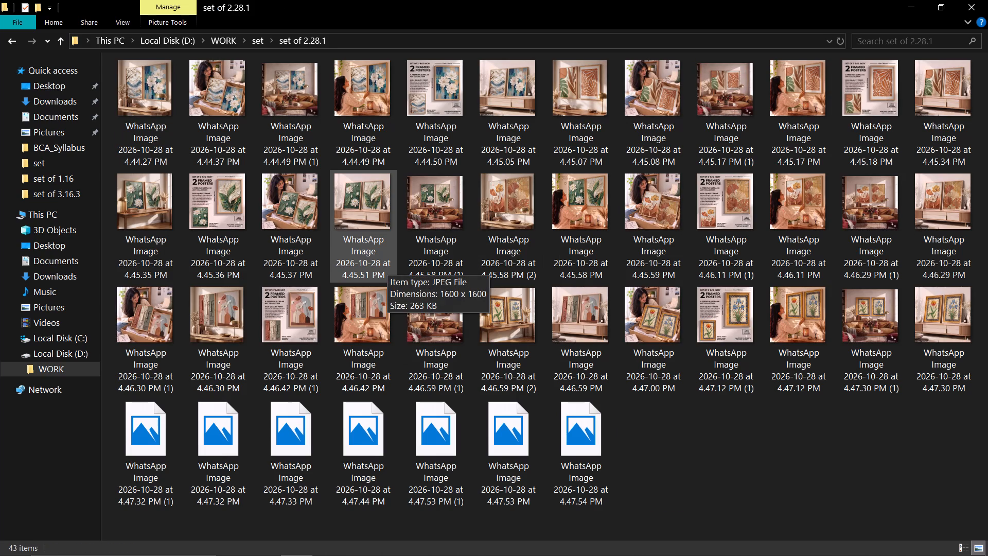
Switch to the WhatsApp window in Firefox.
key("alt+Tab")
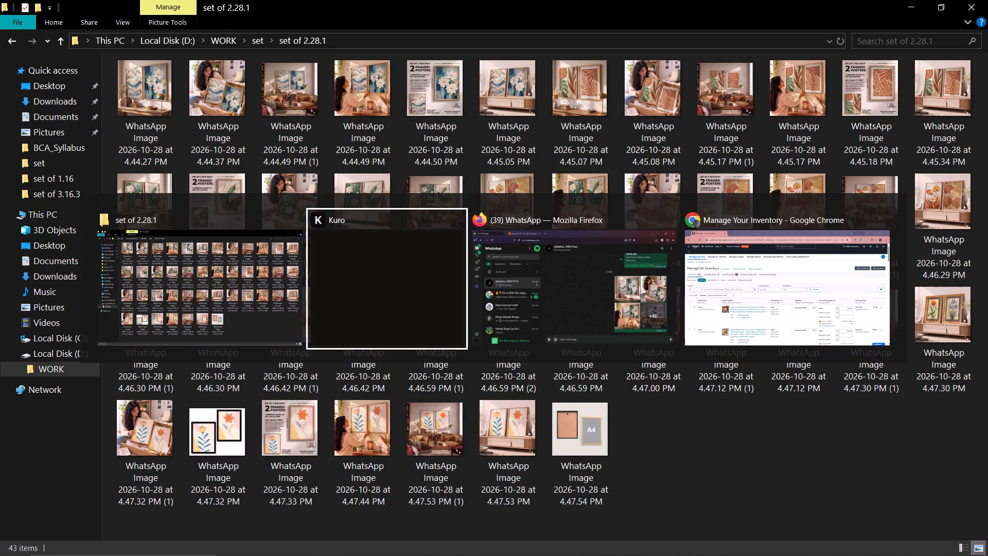
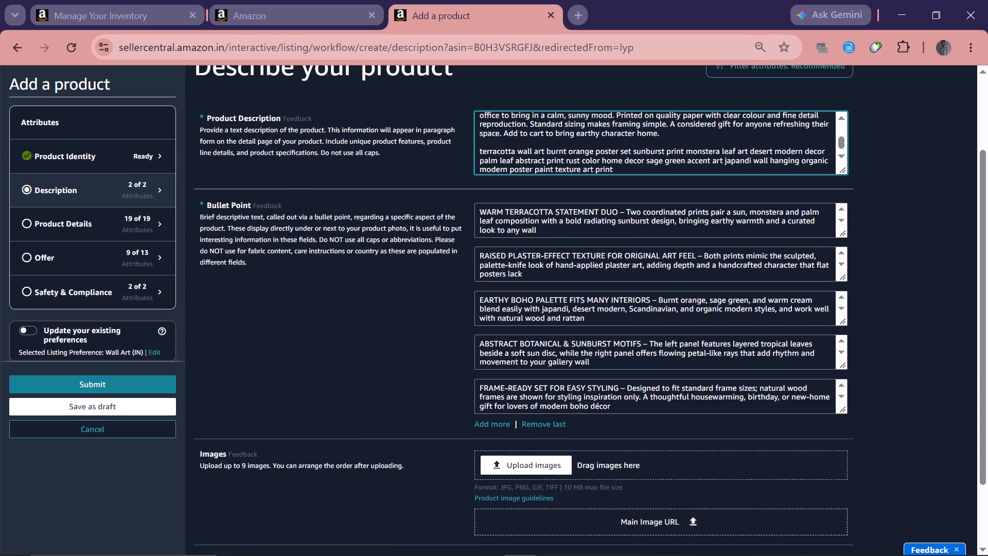
scroll(325, 473, "down", 3)
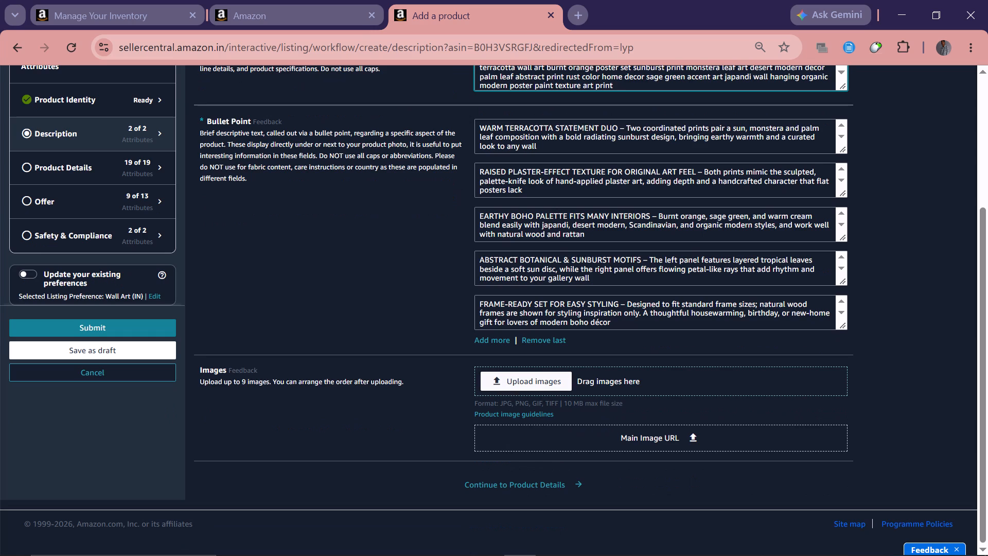
left_click(518, 380)
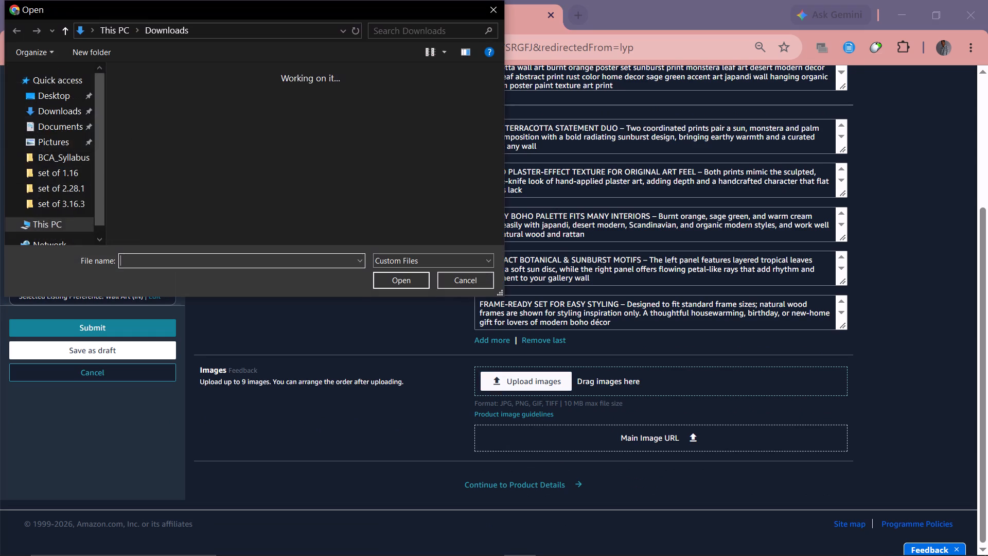
scroll(75, 223, "down", 2)
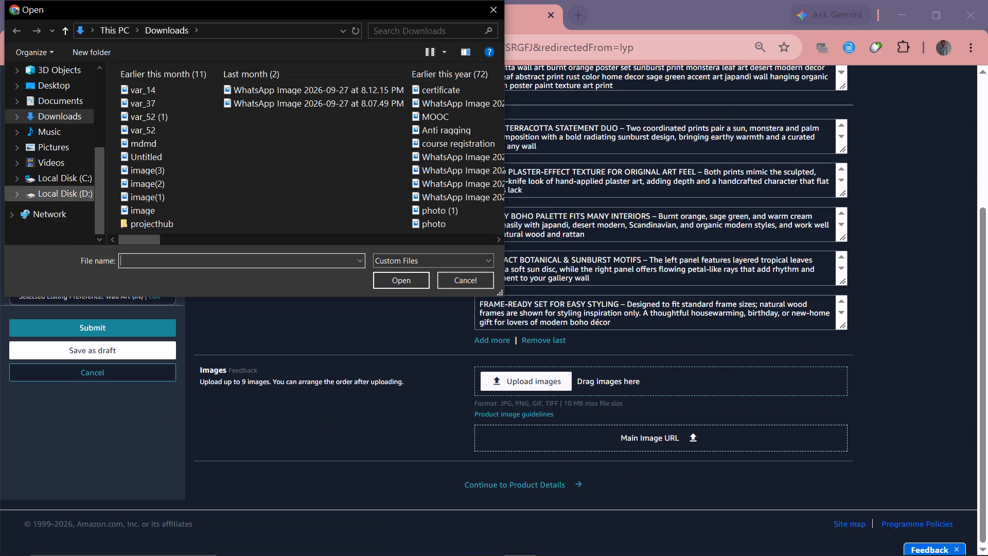
triple_click(66, 200)
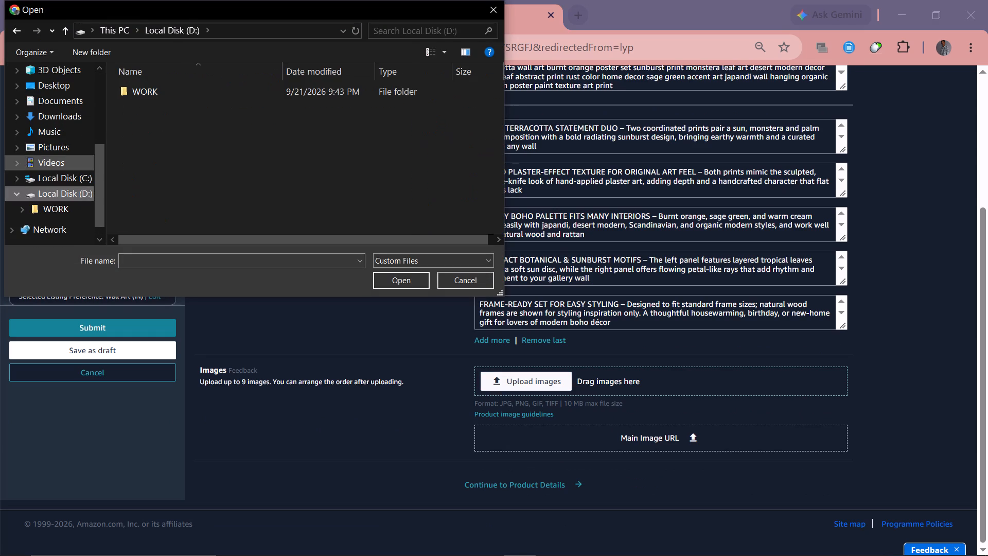
double_click(189, 91)
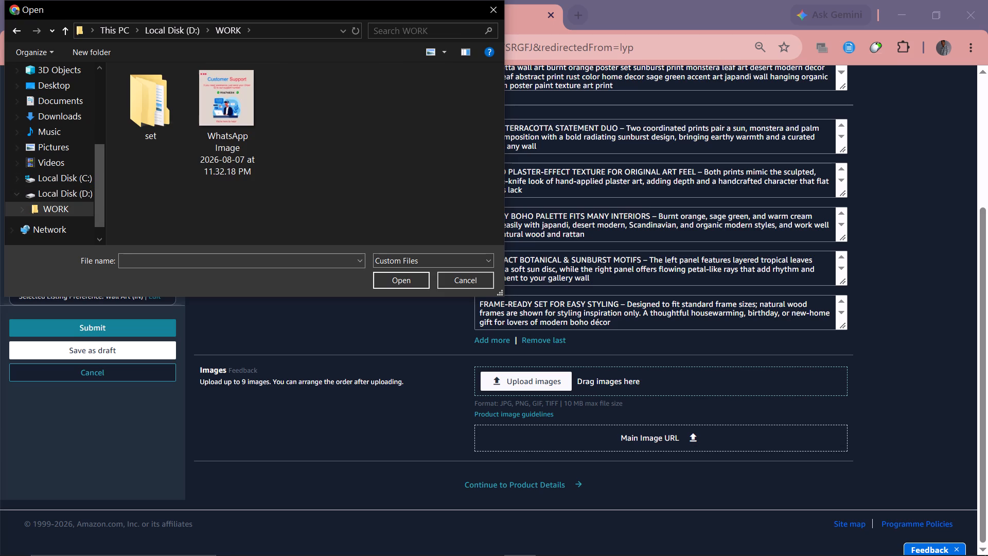
double_click(139, 131)
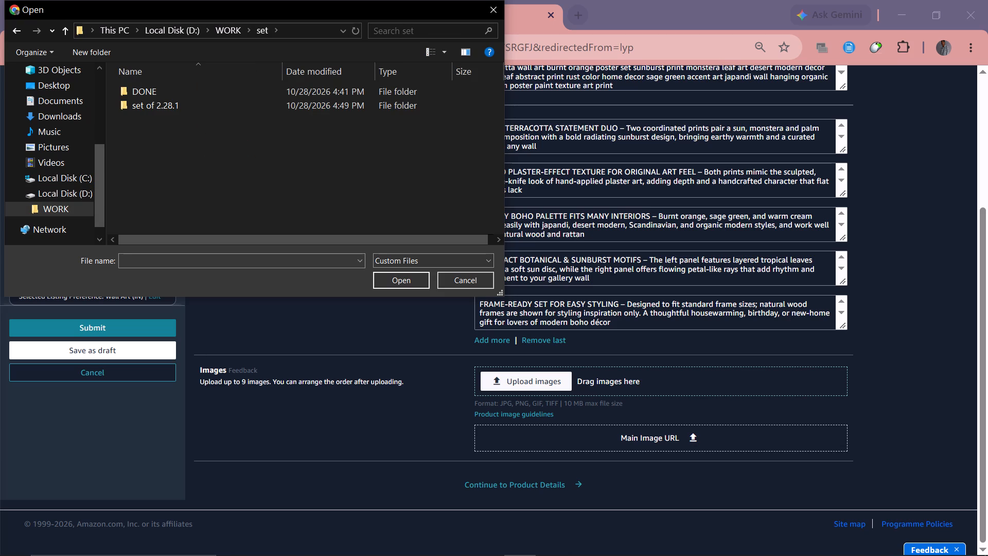
double_click(204, 108)
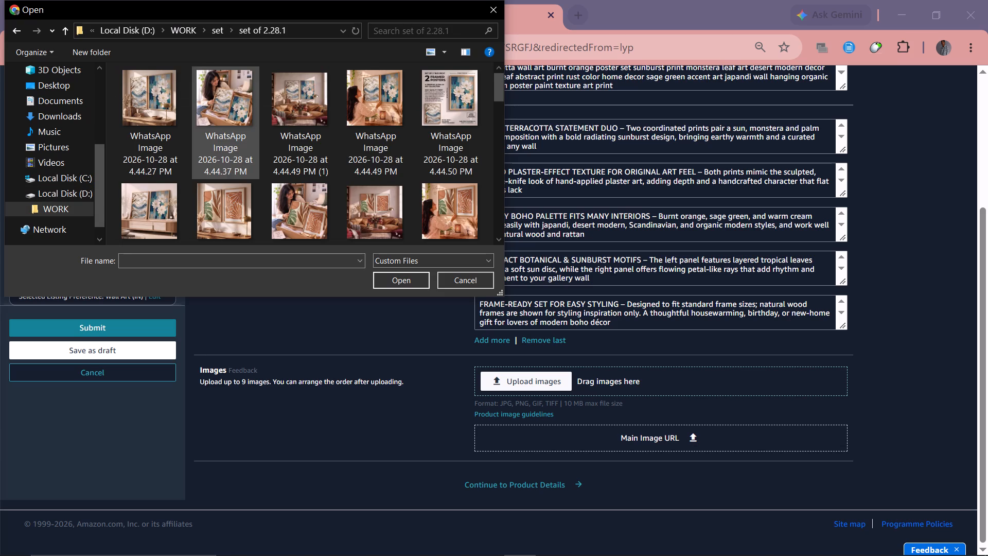
scroll(359, 175, "down", 1)
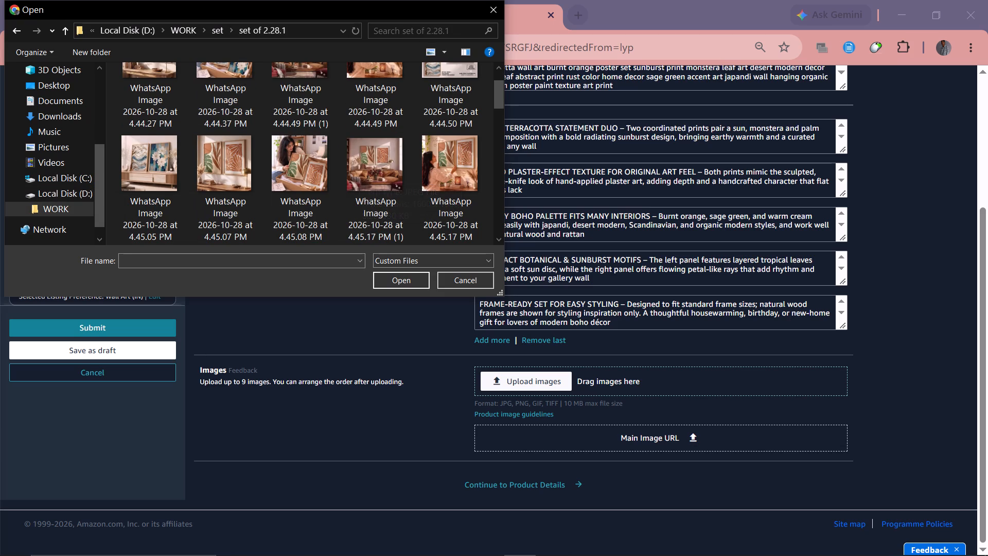
left_click_drag(226, 173, 540, 375)
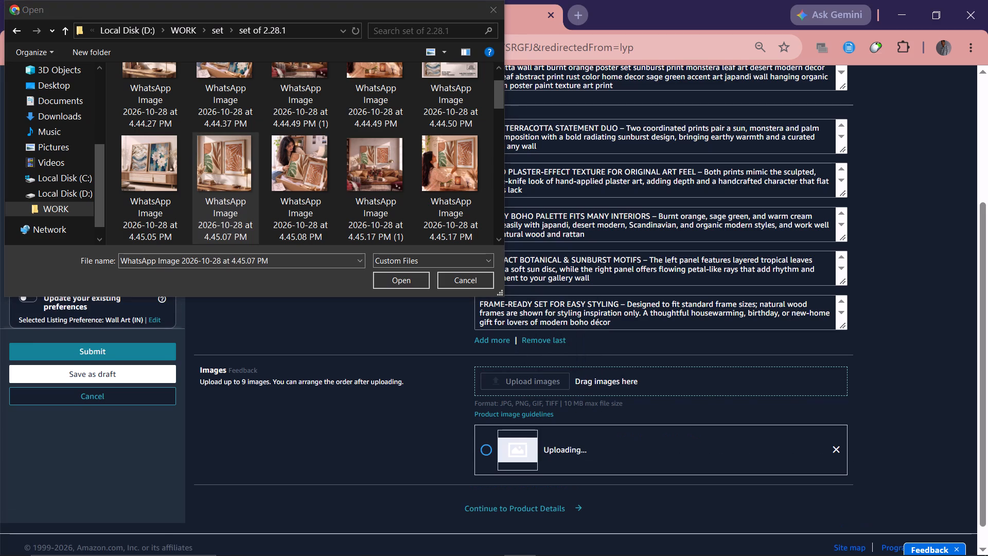
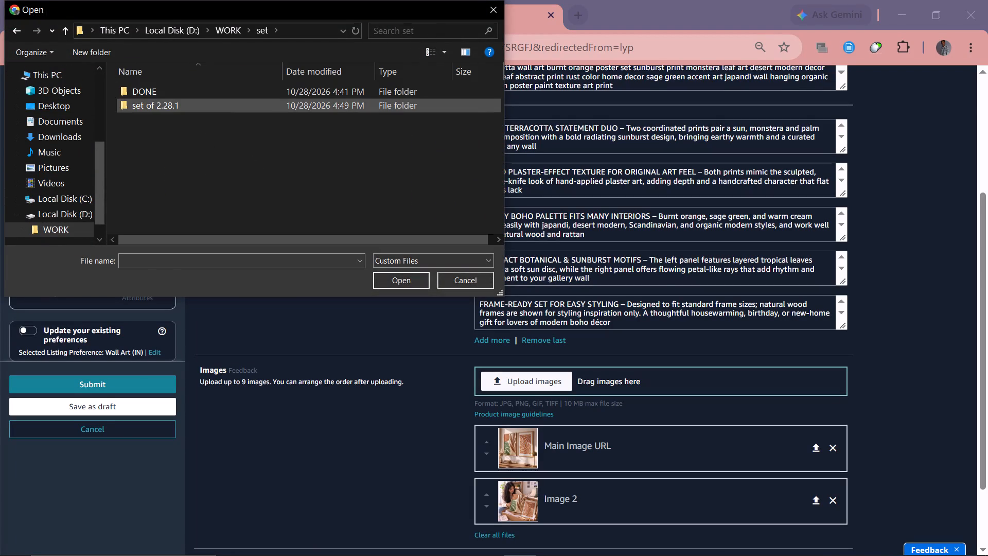
Upload "WhatsApp Image 2026-10-28 at 4.45.17 PM" from the set of 2.28.1 folder as the listing's third image.
scroll(341, 146, "down", 1)
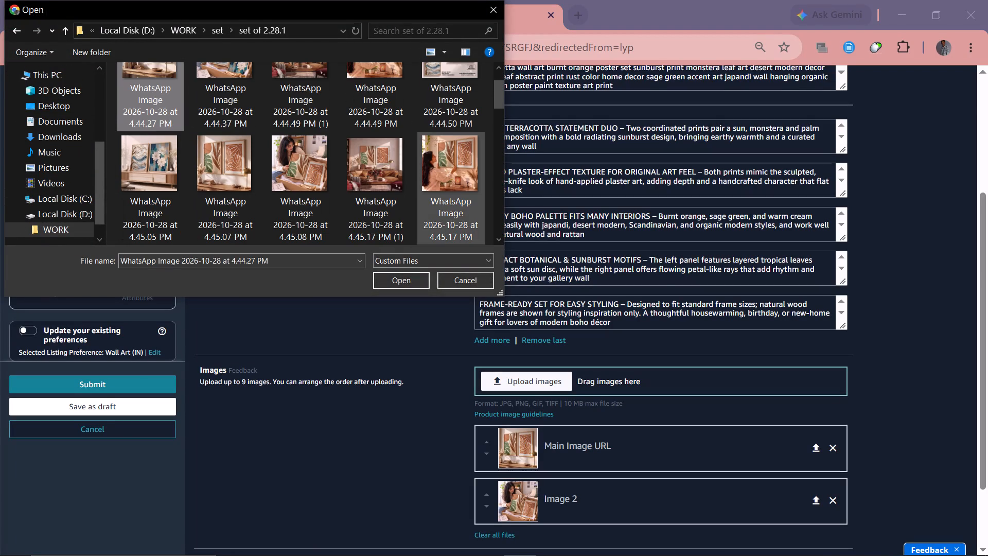
left_click_drag(453, 149, 511, 371)
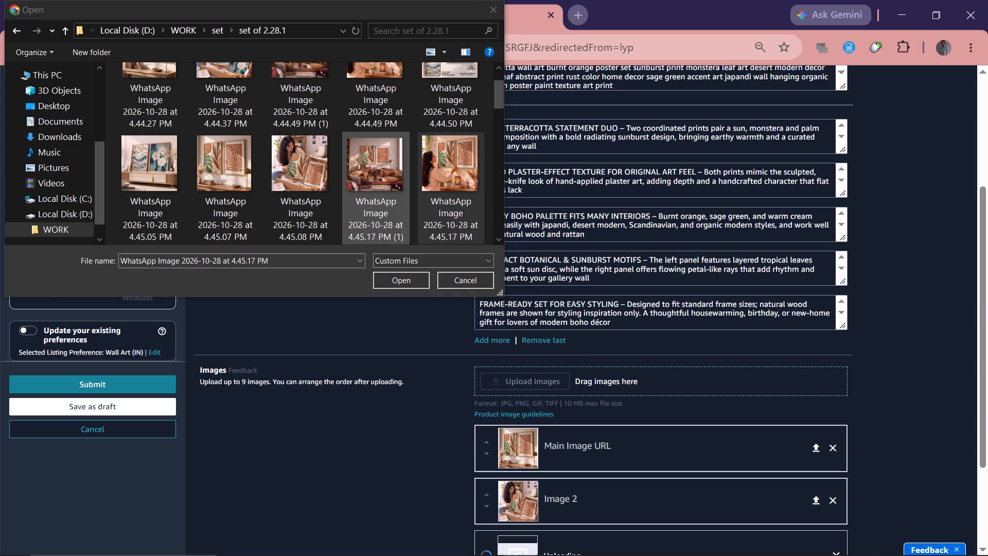
Upload "WhatsApp Image 2026-10-28 at 4.45.34 PM", the terracotta pair above a console, as the listing's fourth image.
scroll(383, 199, "down", 1)
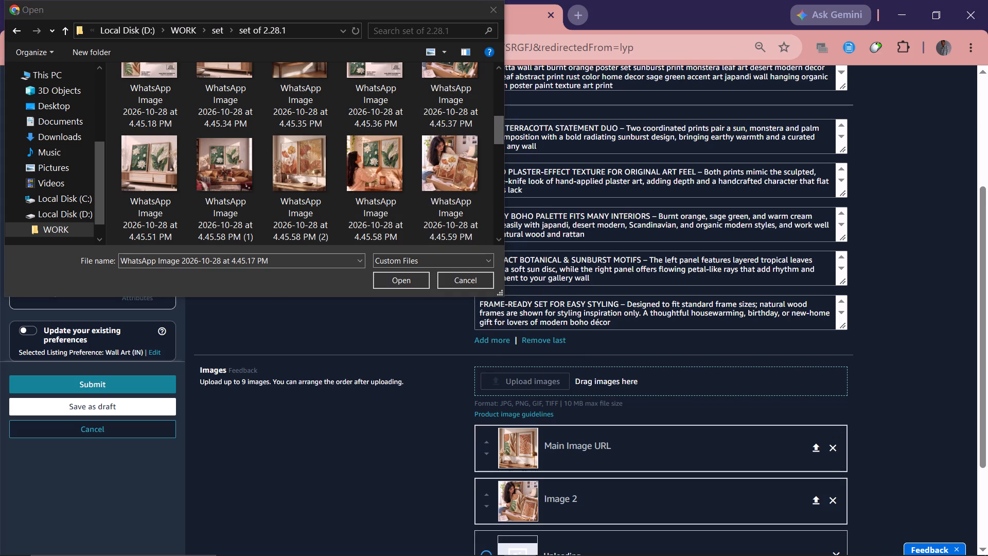
left_click_drag(494, 132, 498, 96)
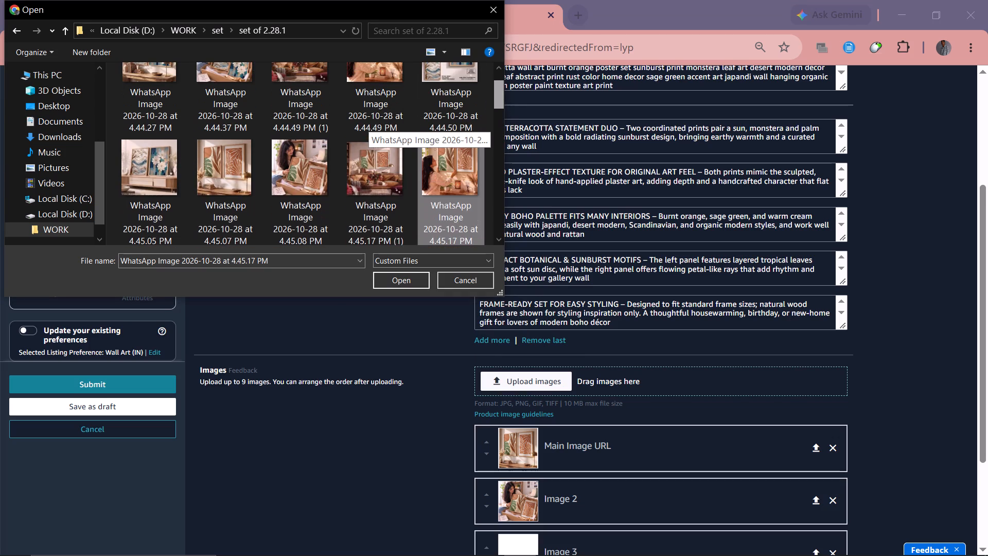
left_click_drag(498, 96, 502, 103)
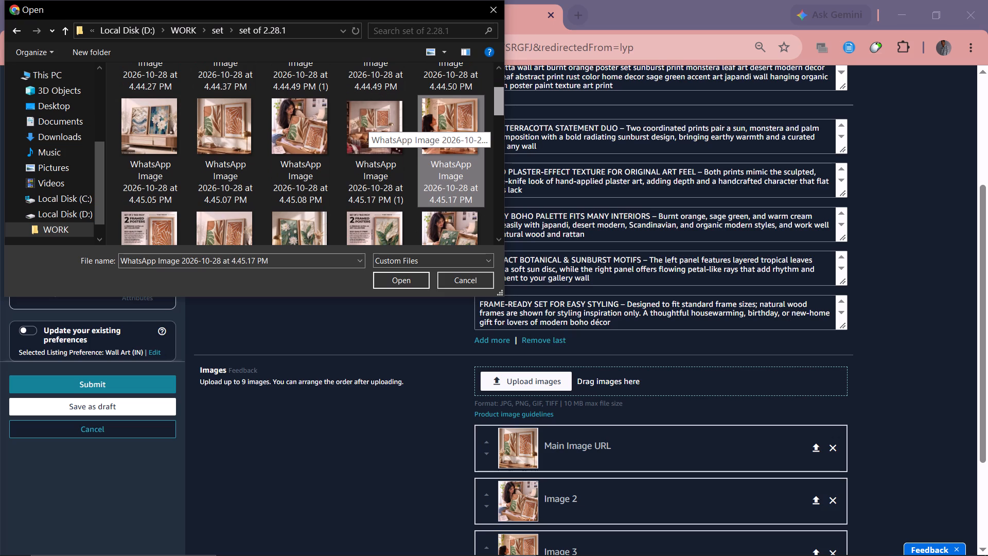
left_click_drag(502, 103, 503, 104)
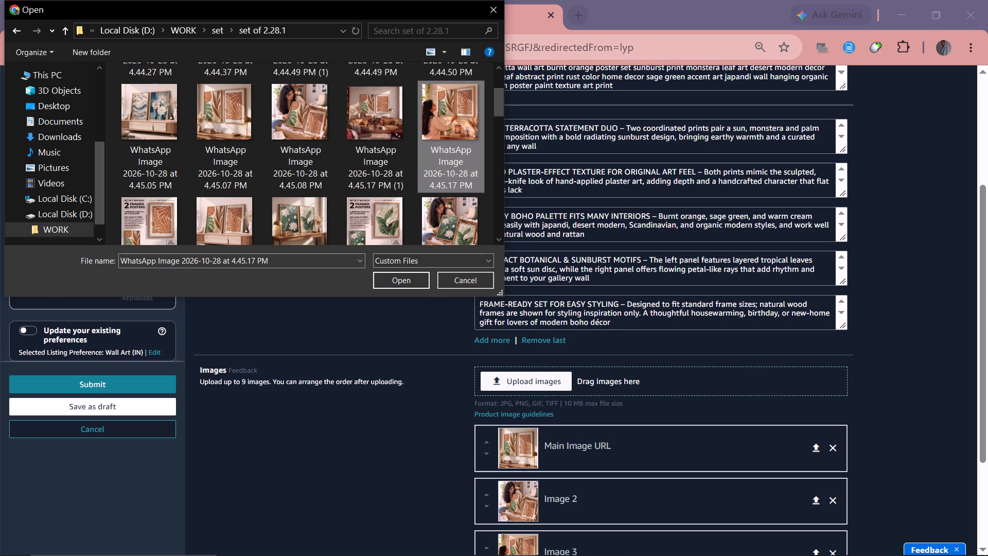
left_click_drag(219, 219, 512, 378)
Upload "WhatsApp Image 2026-10-28 at 4.45.17 PM (1)", the terracotta living-room scene, as the fifth image and close the file chooser.
left_click_drag(382, 107, 432, 131)
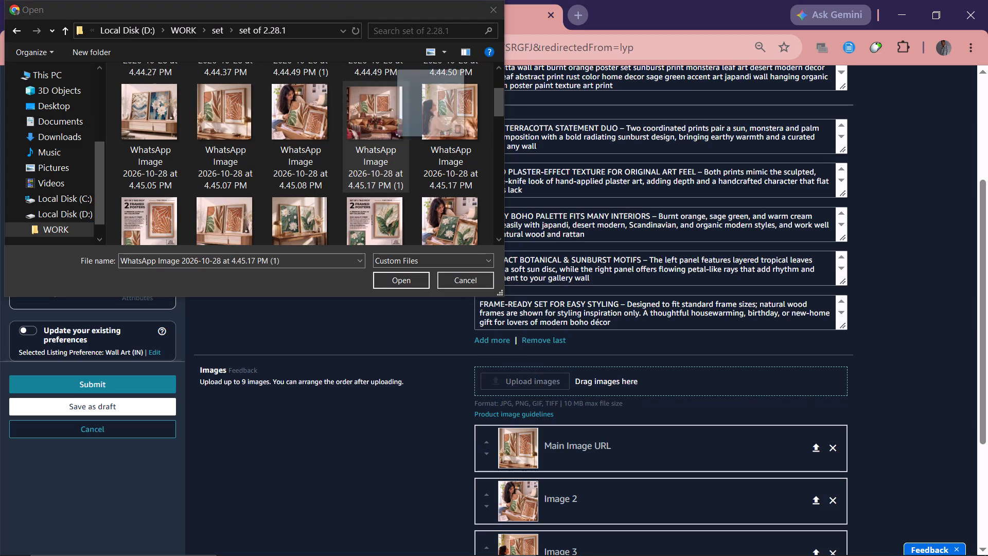
left_click_drag(432, 131, 519, 376)
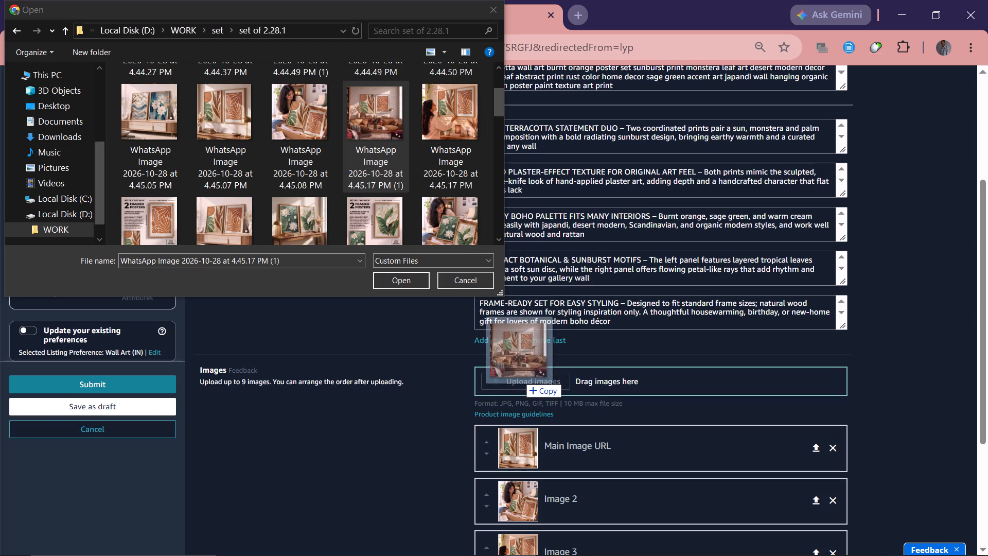
left_click_drag(519, 376, 519, 372)
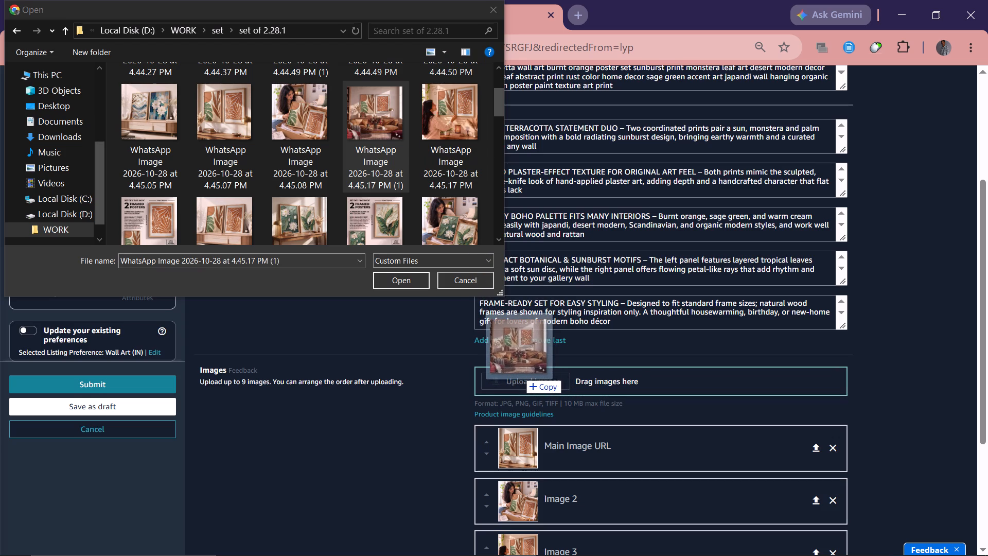
left_click_drag(519, 372, 517, 372)
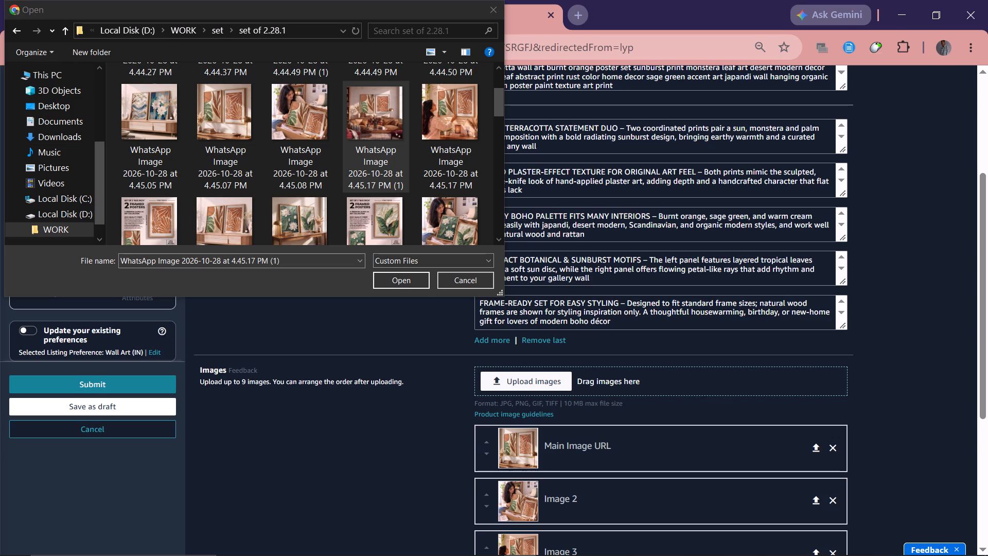
left_click(488, 10)
Upload the A4 frame size image, "WhatsApp Image 2026-10-28 at 4.47.54 PM", from D:\WORK\set\set of 2.28.1 as the listing's sixth image.
scroll(453, 343, "down", 3)
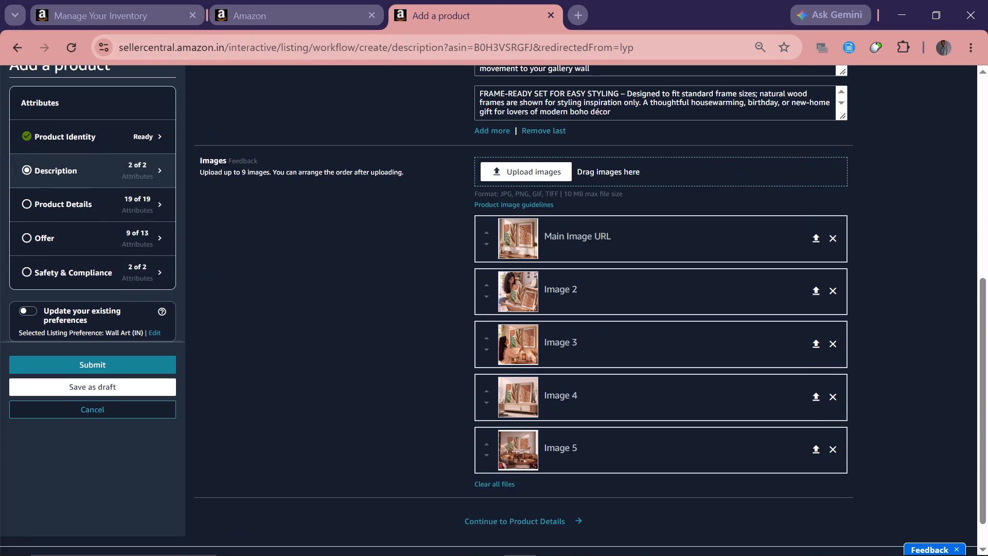
scroll(453, 343, "down", 3)
scroll(453, 343, "up", 1)
left_click(517, 197)
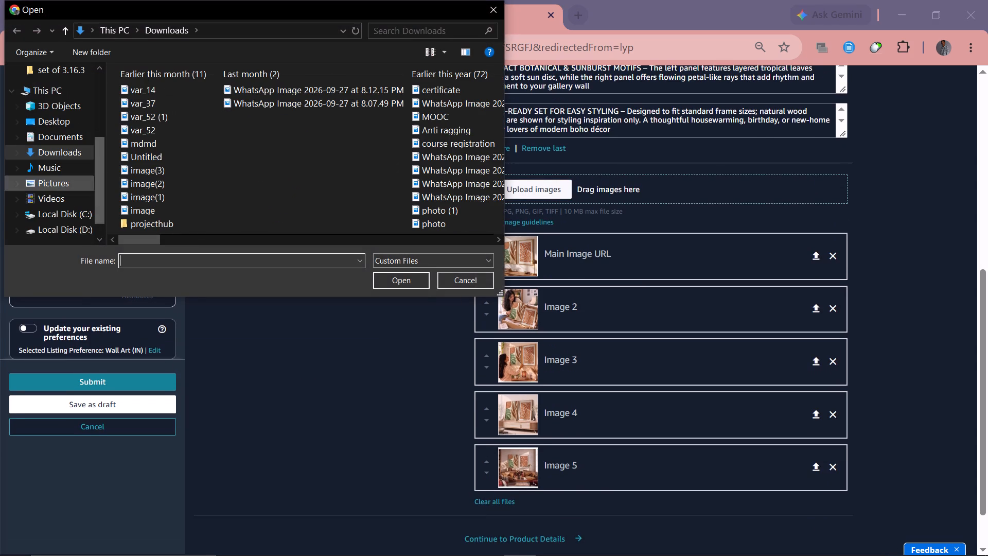
double_click(63, 226)
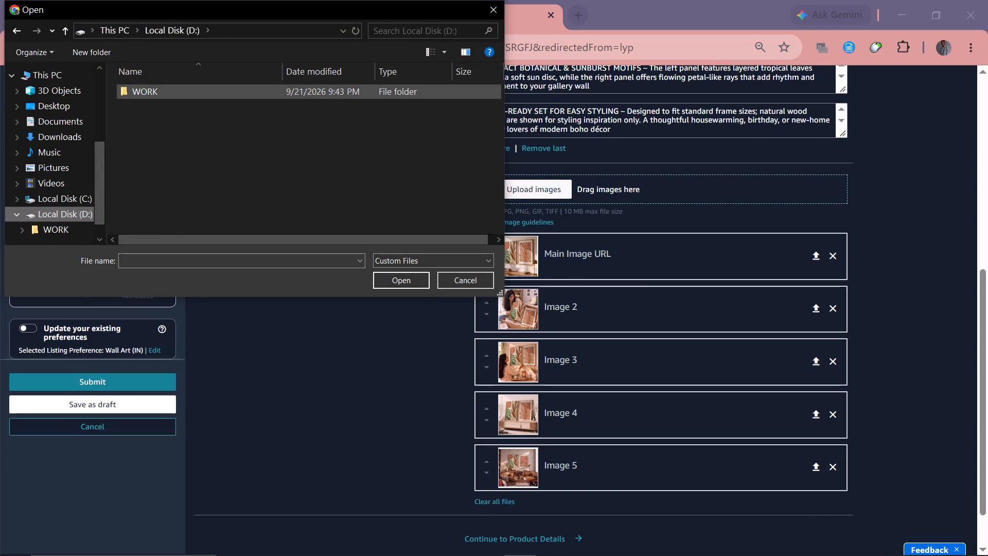
double_click(180, 85)
double_click(158, 90)
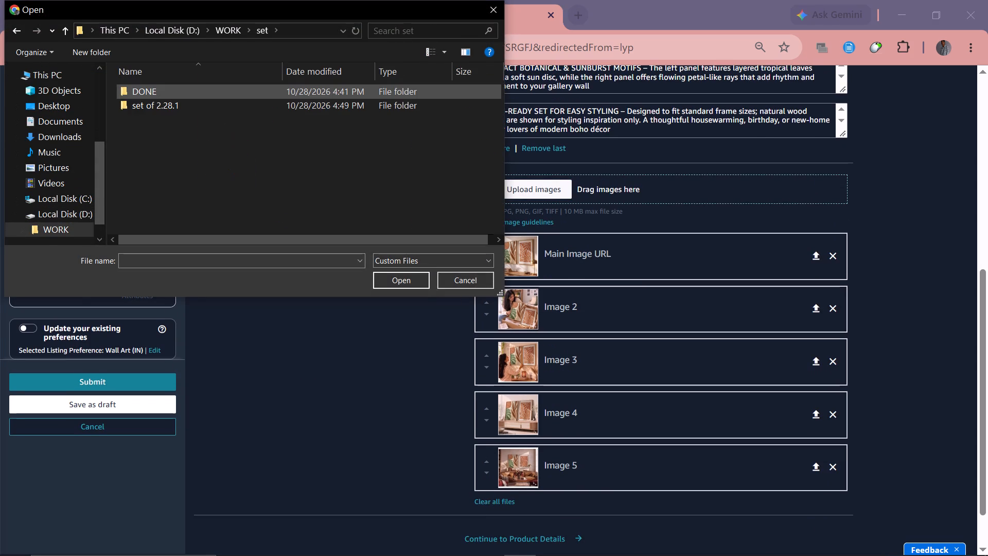
double_click(178, 106)
scroll(339, 184, "down", 3)
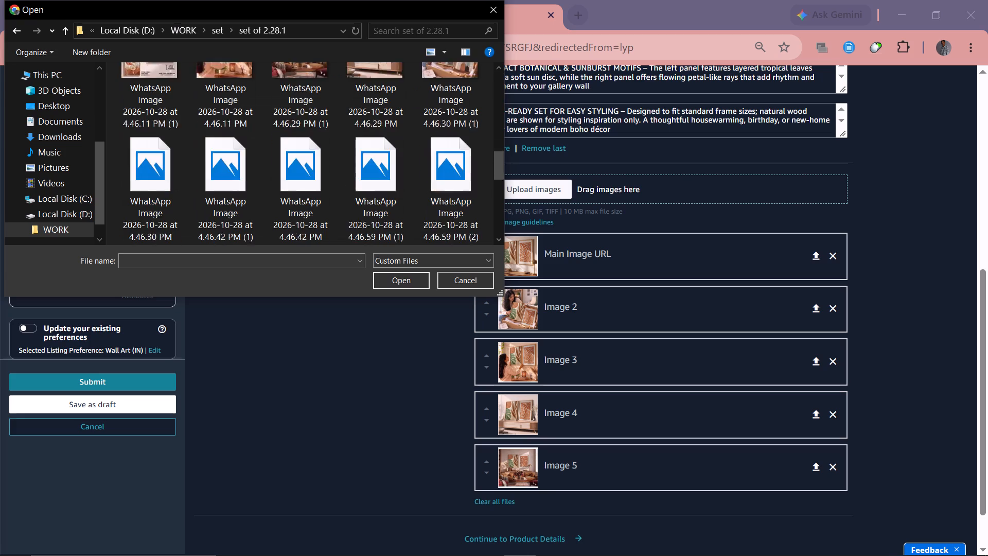
scroll(339, 184, "down", 5)
left_click_drag(301, 170, 556, 195)
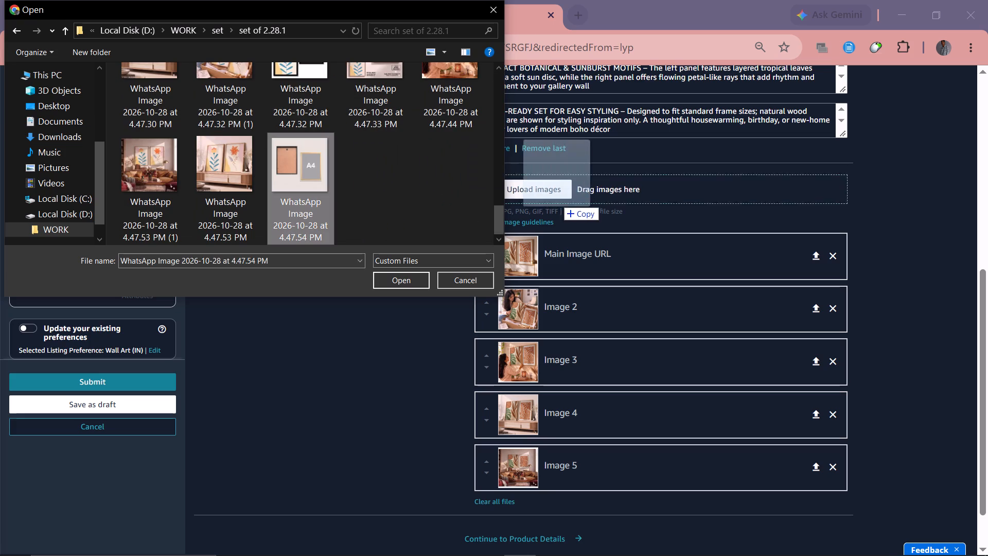
left_click_drag(556, 195, 537, 182)
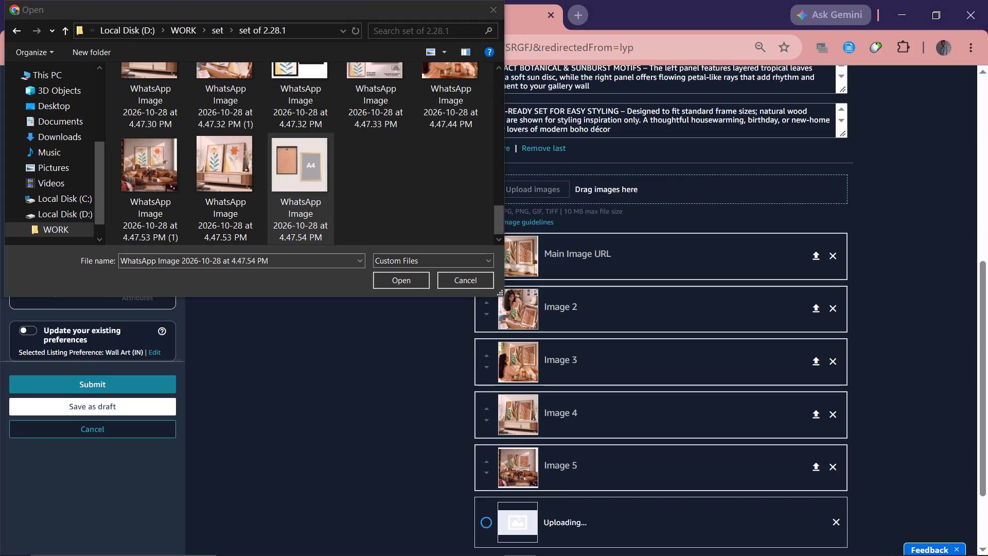
Upload the "2 Framed Posters" image, "WhatsApp Image 2026-10-28 at 4.46.11 PM (1)", as the listing's seventh image and close the file chooser.
scroll(382, 175, "up", 5)
scroll(353, 162, "down", 1)
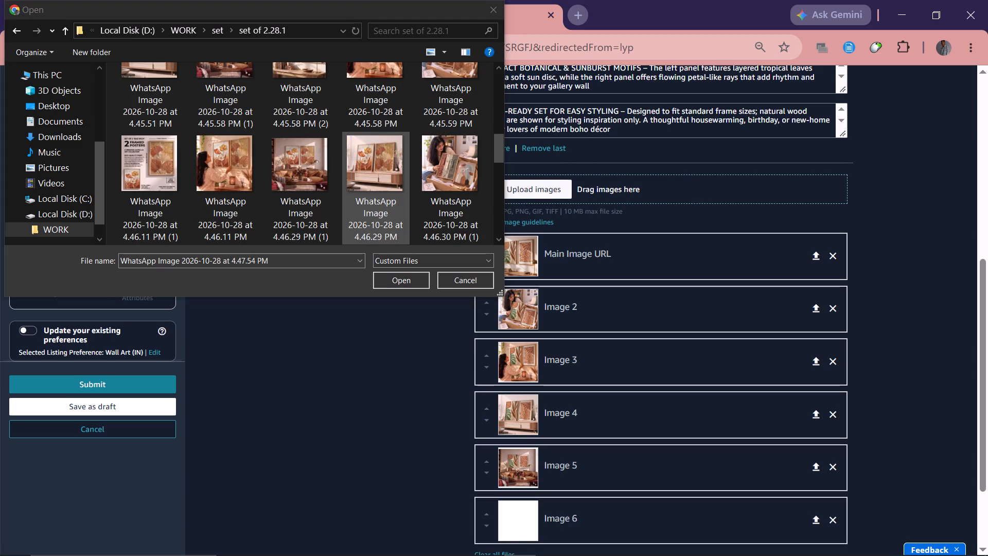
scroll(353, 162, "down", 1)
scroll(312, 168, "up", 1)
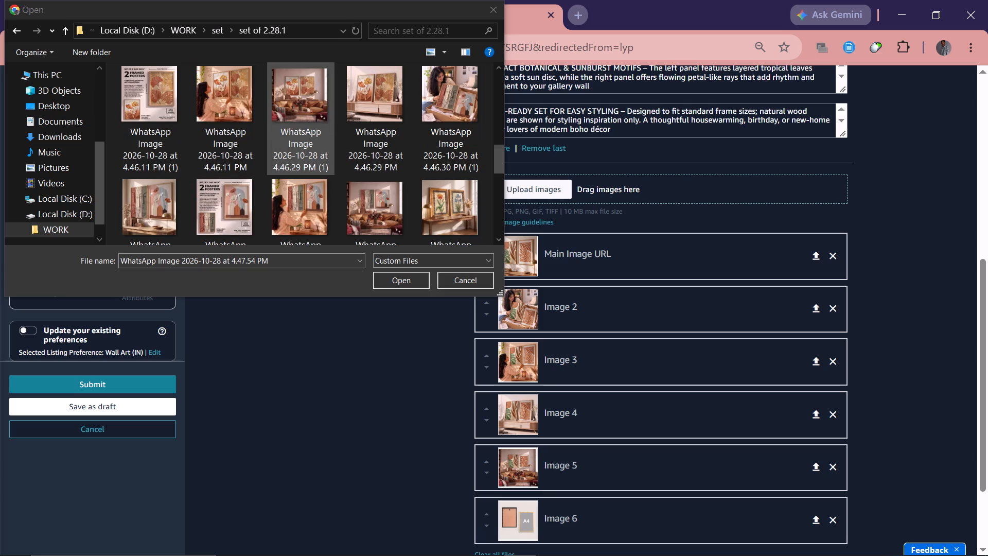
left_click_drag(149, 109, 545, 189)
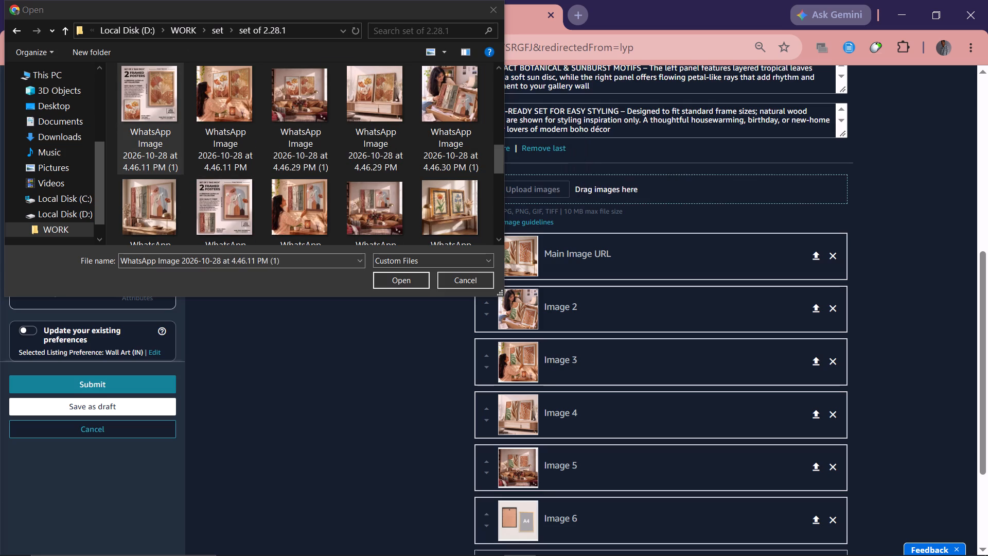
left_click(458, 277)
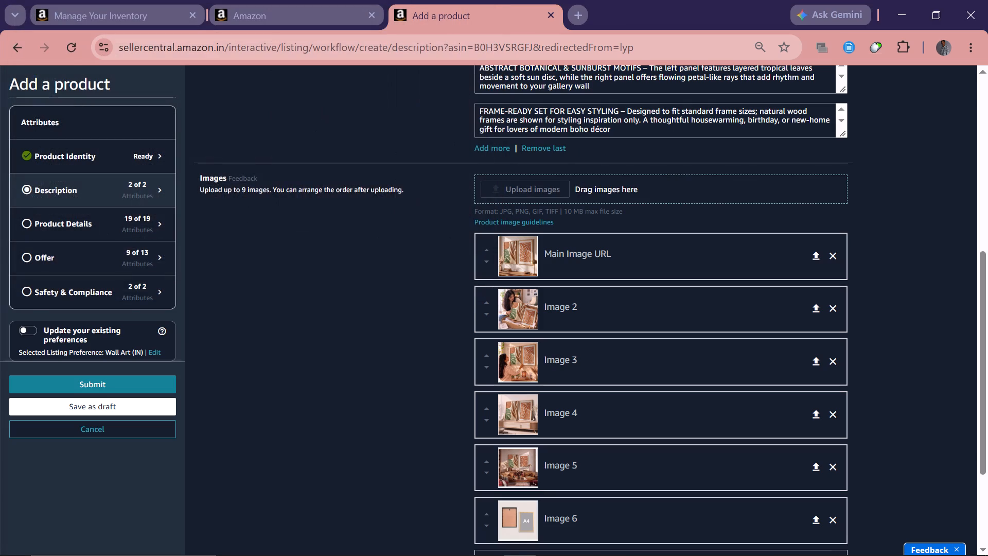
In File Explorer, copy the Customer Support image "WhatsApp Image 2026-08-07 at 11.32.18 PM" from D:\WORK into set\set of 2.28.1.
key("alt+Tab")
key("alt+Tab")
key("alt+Tab")
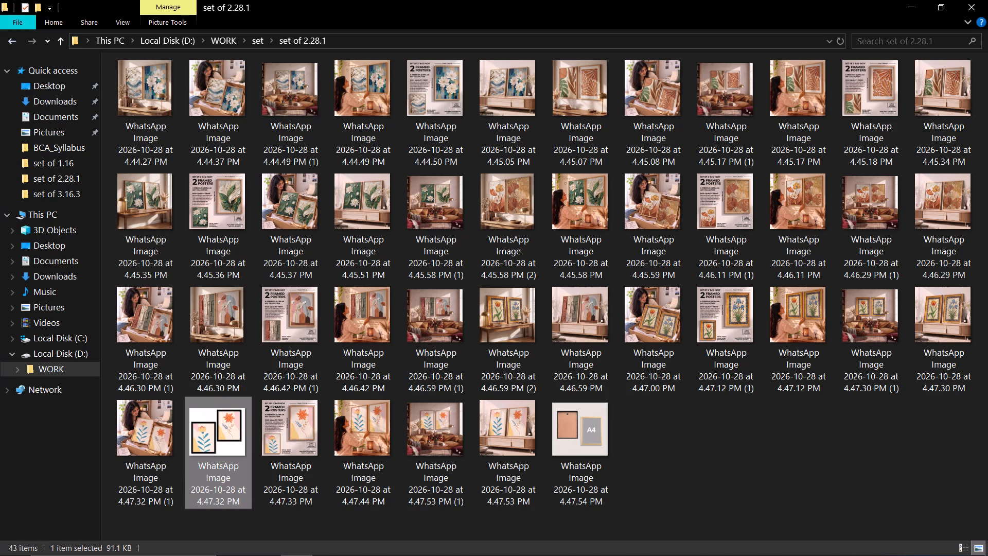
left_click(14, 40)
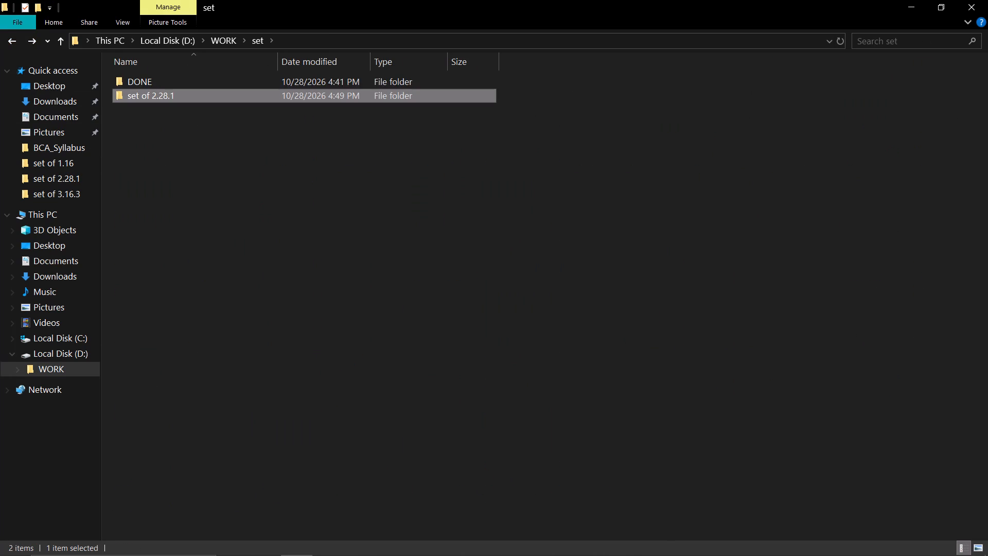
left_click(12, 42)
left_click(228, 119)
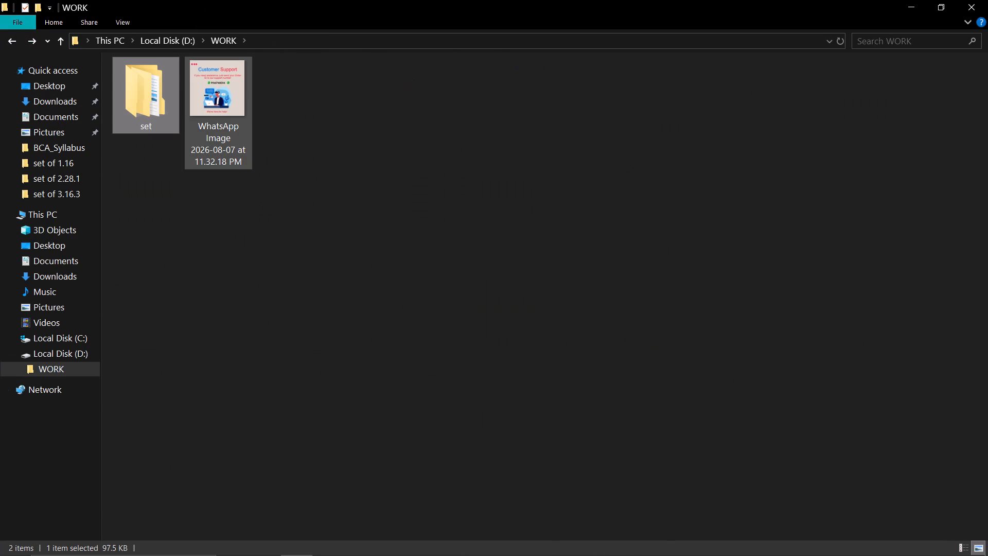
key("ctrl+x")
key("ctrl+x")
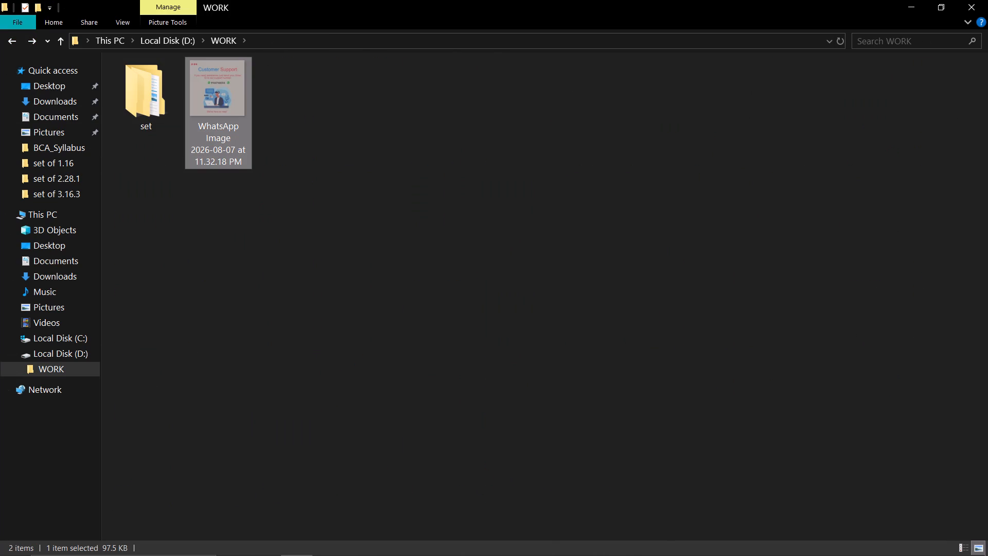
left_click(358, 163, "ctrl")
key("ctrl+c")
key("ctrl+c")
key("ctrl+c")
key("ctrl+c")
key("ctrl+c")
double_click(152, 108, "ctrl")
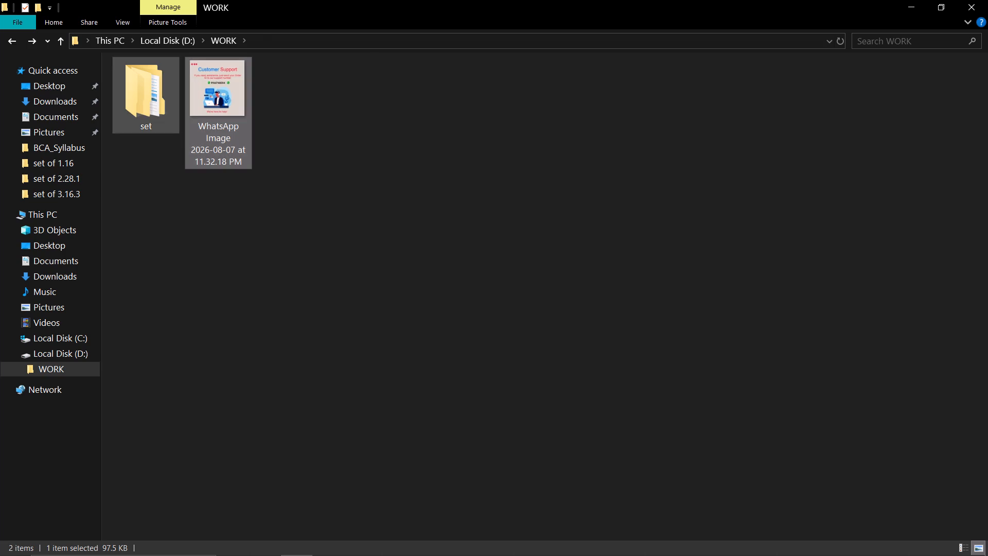
double_click(245, 99)
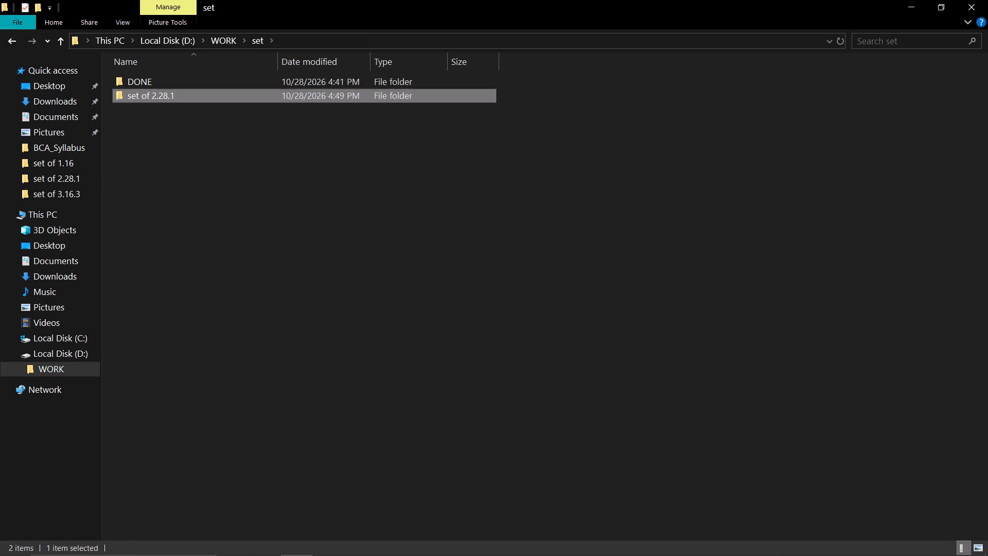
key("ctrl+v")
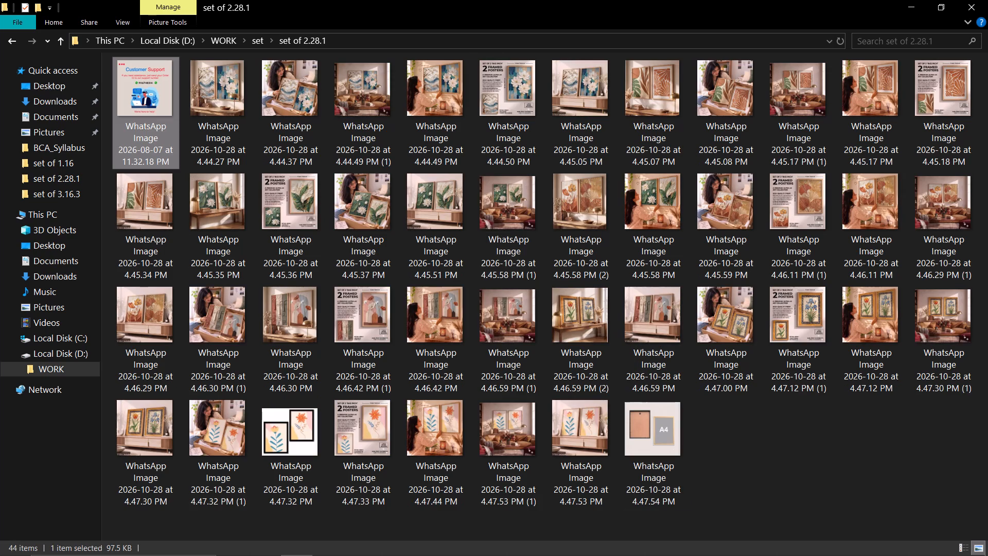
scroll(283, 180, "up", 2)
Back in the Chrome listing, upload the Customer Support image "WhatsApp Image 2026-08-07 at 11.32.18 PM" from set of 2.28.1 as the eighth image.
key("alt+Tab")
key("alt+Tab")
key("alt+Tab")
key("alt+Tab")
key("alt+Tab")
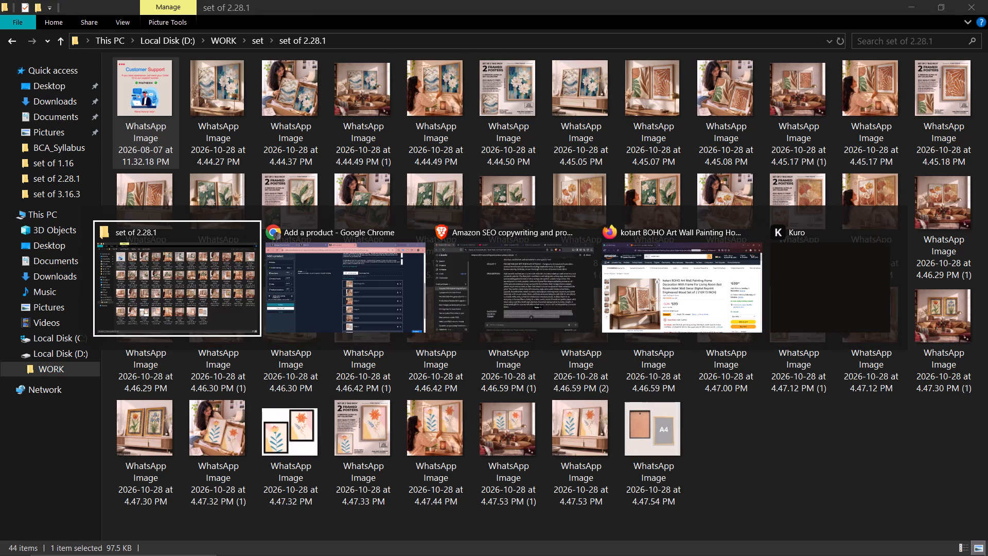
key("alt+Tab")
left_click(523, 193)
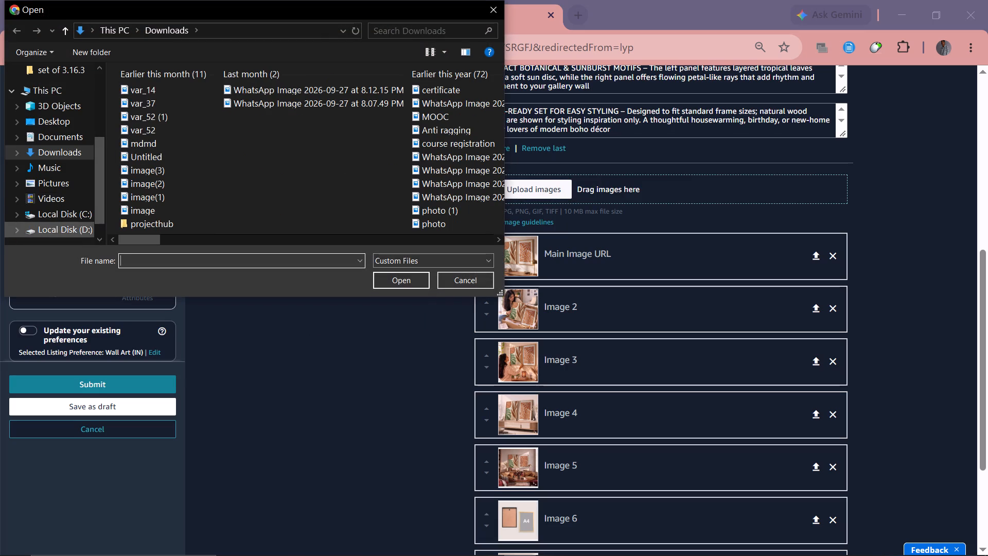
double_click(74, 224)
double_click(145, 91)
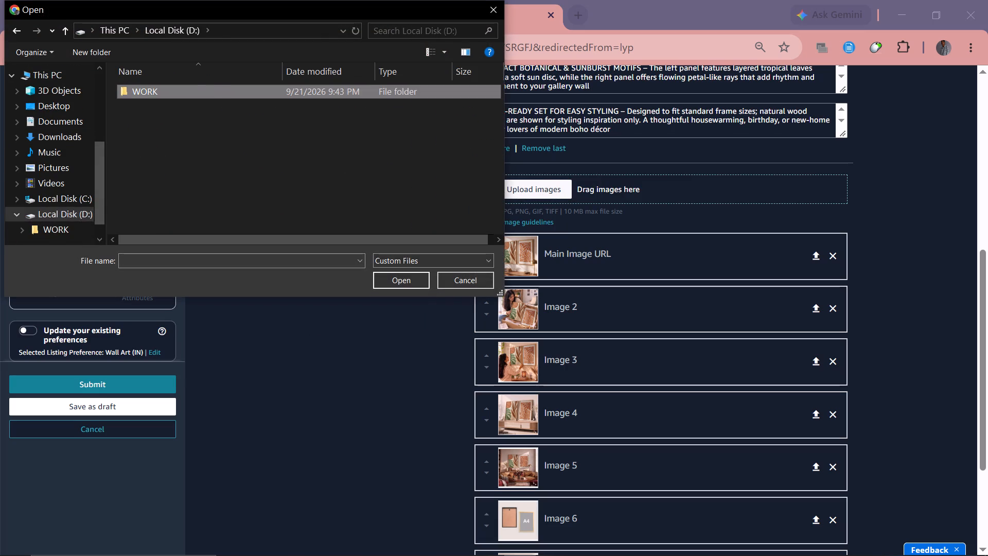
double_click(160, 101)
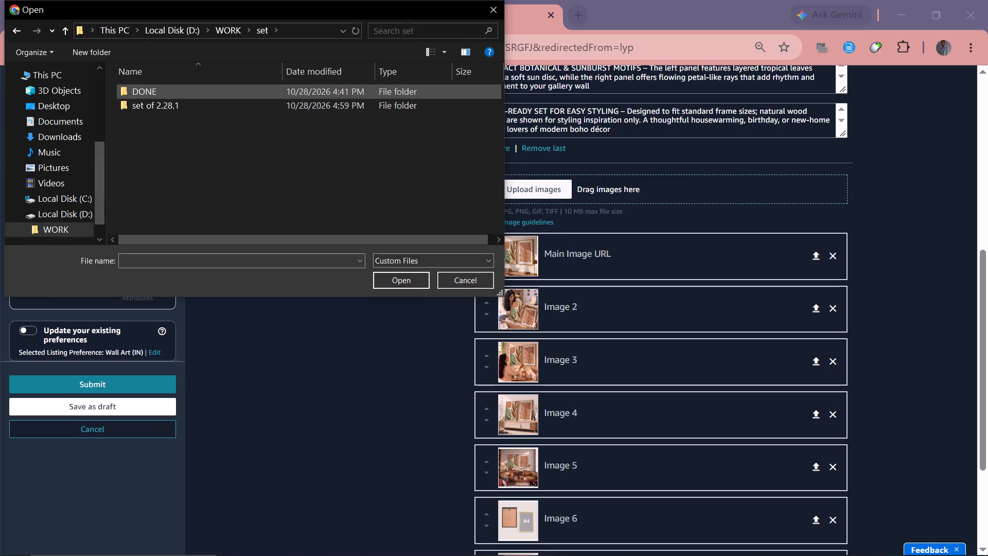
double_click(185, 100)
left_click(156, 90)
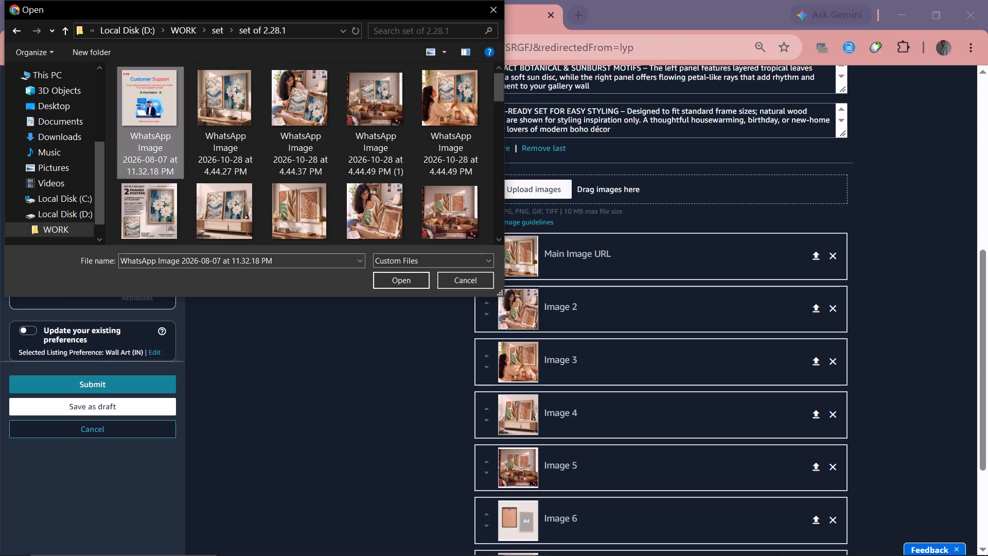
left_click(412, 277)
scroll(415, 365, "down", 4)
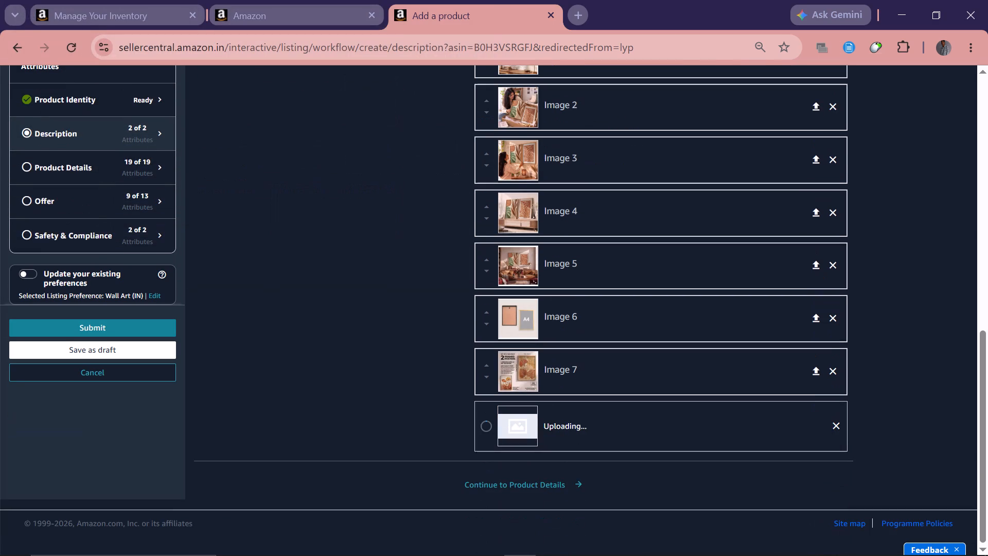
Wait for the eighth image to finish uploading, and continue to the listing's Product Details section.
scroll(415, 365, "down", 1)
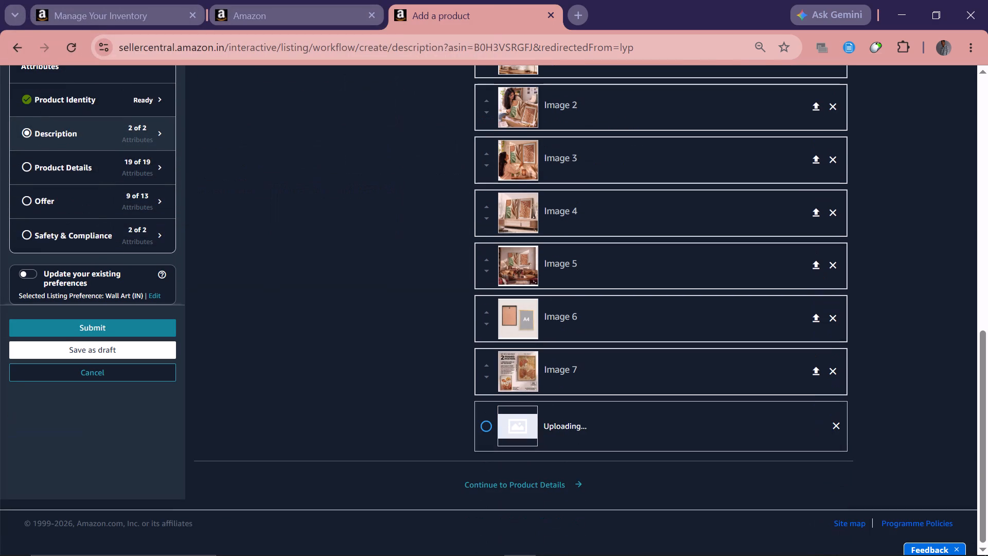
scroll(415, 365, "up", 1)
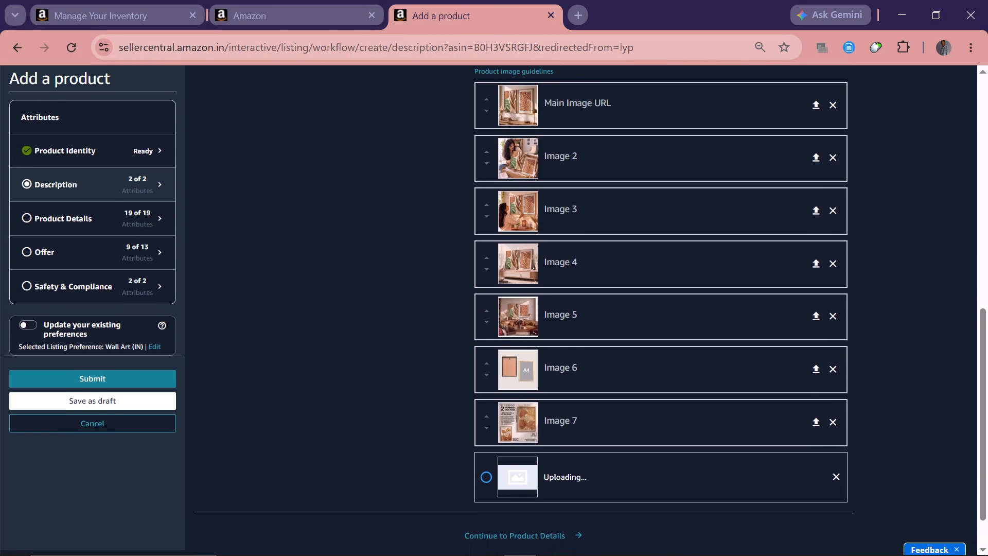
scroll(415, 365, "up", 1)
scroll(415, 365, "down", 2)
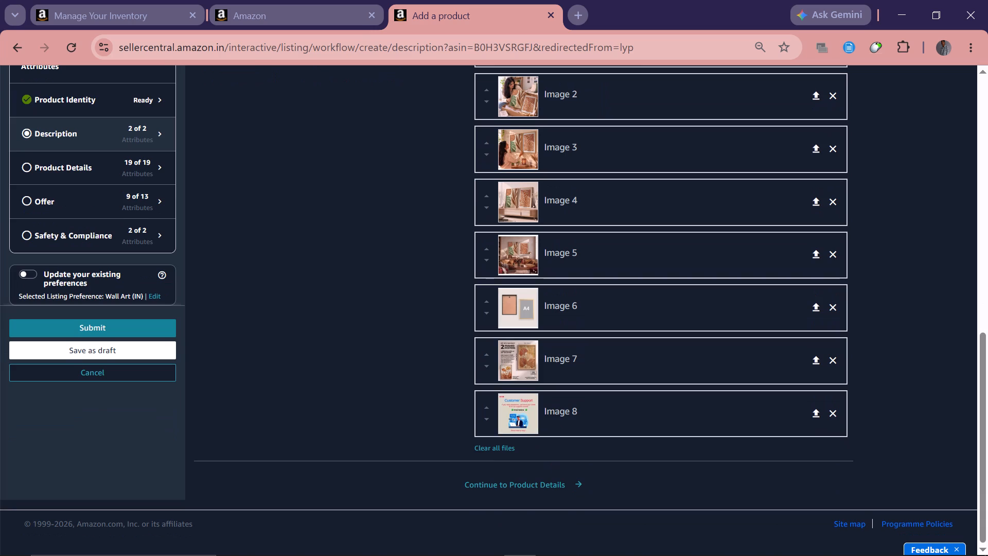
scroll(415, 365, "up", 4)
scroll(415, 365, "down", 5)
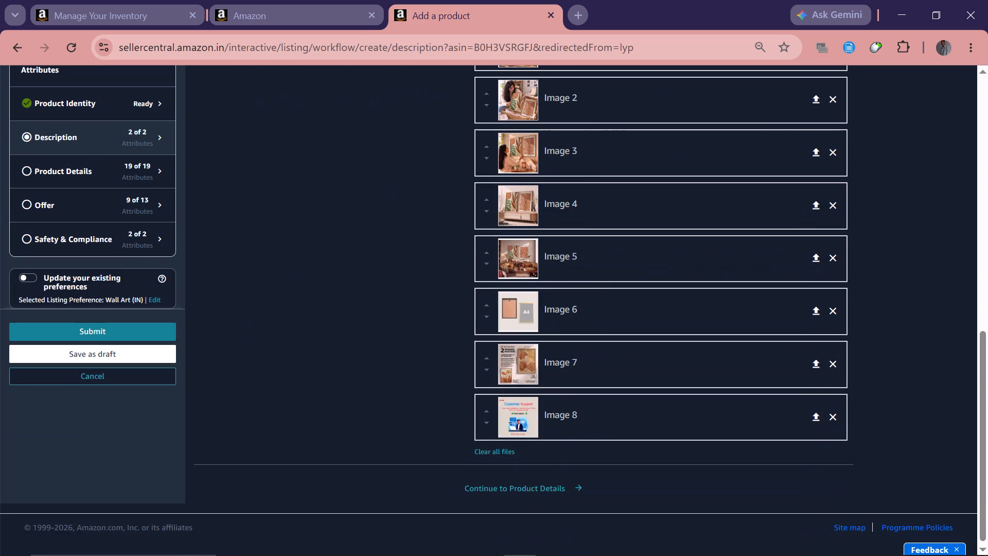
left_click(508, 482)
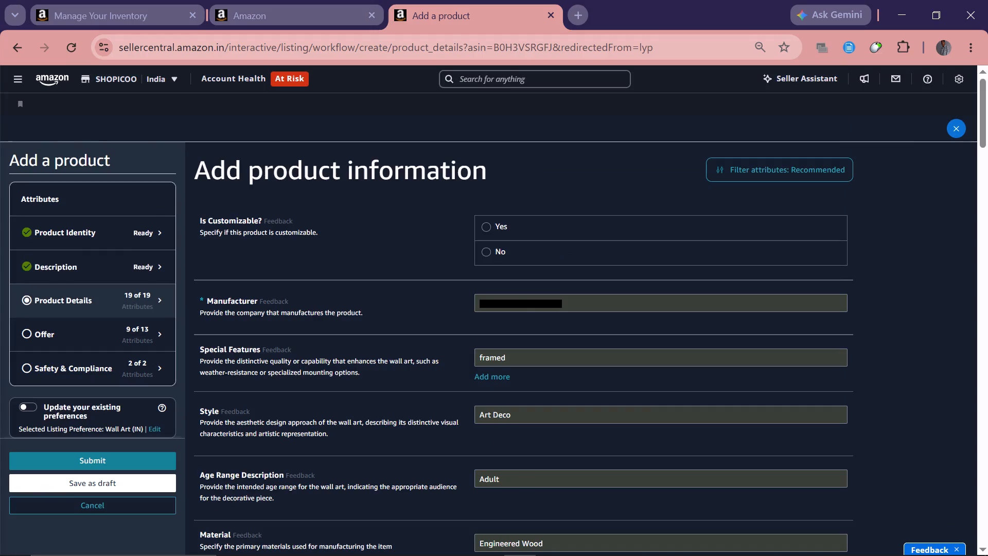
Replace the Manufacturer value with the saved Hapnix entry that includes the company address, and copy the full text.
left_click(590, 300)
key("ctrl+a")
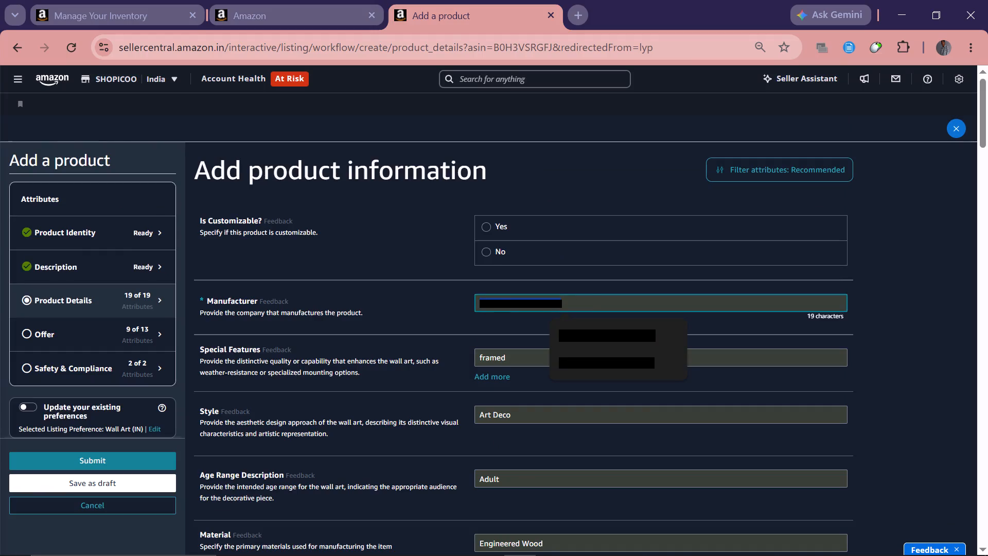
key("ctrl+BackSpace")
left_click(590, 300)
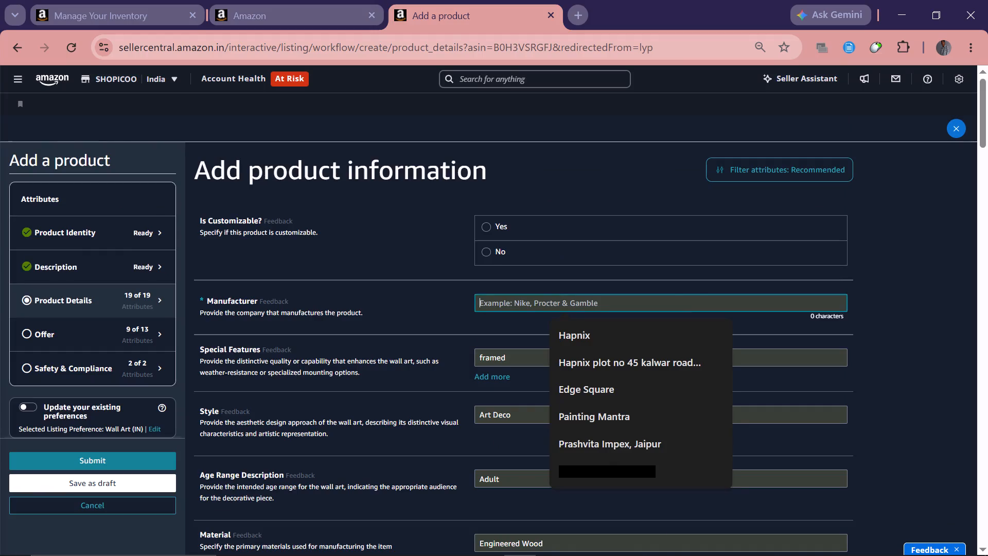
left_click(585, 353)
double_click(629, 301)
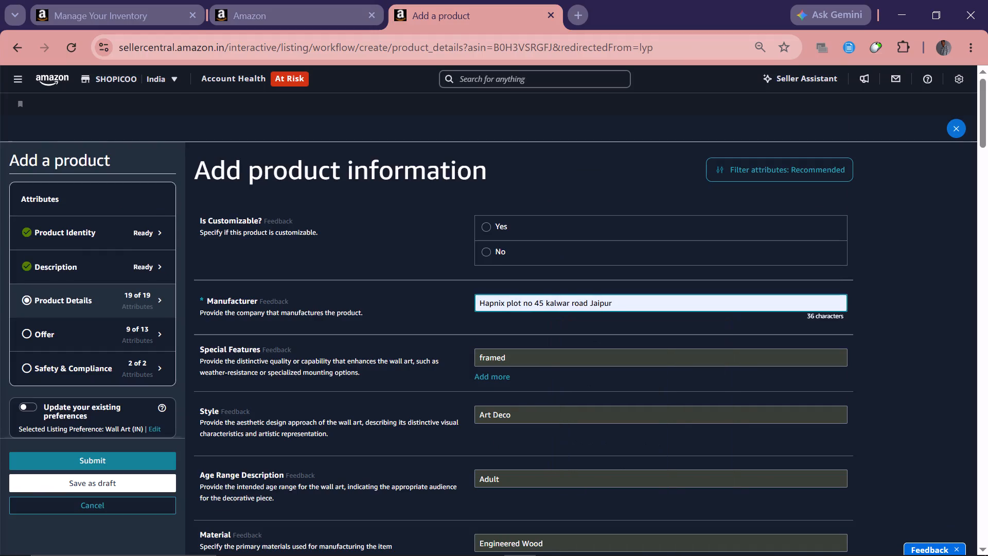
key("ctrl+a")
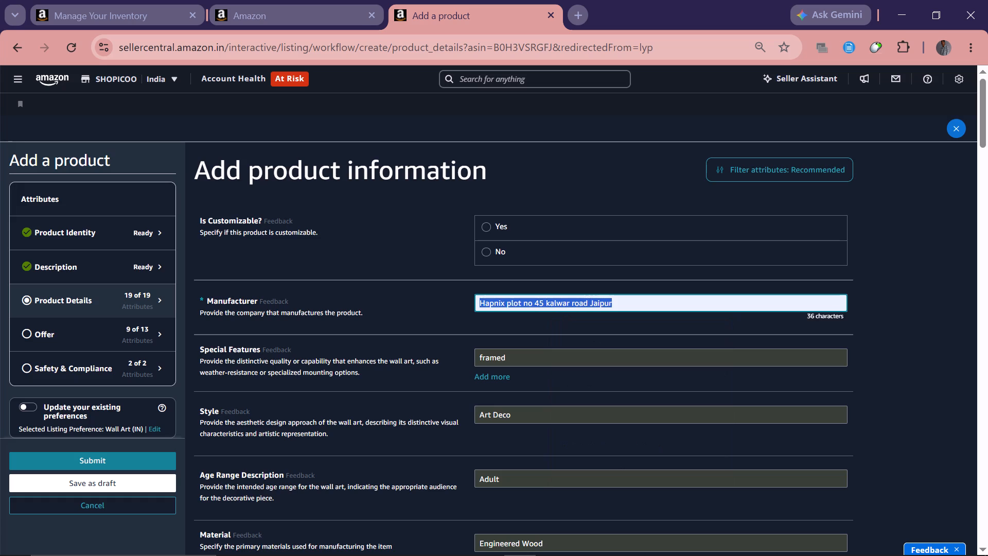
key("ctrl+c")
key("ctrl+c")
key("ctrl+c")
key("ctrl+c")
key("ctrl+c")
key("ctrl+c")
Trim the Manufacturer value by deleting the address part so that only "Hapnix" is left.
left_click(629, 301)
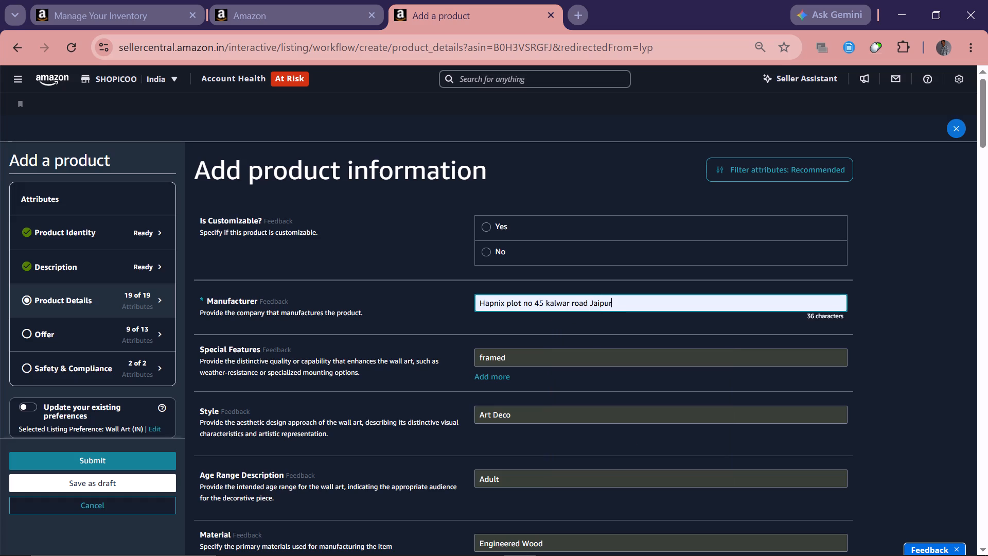
key("shift+BackSpace")
key("shift+BackSpace")
key("ctrl+BackSpace")
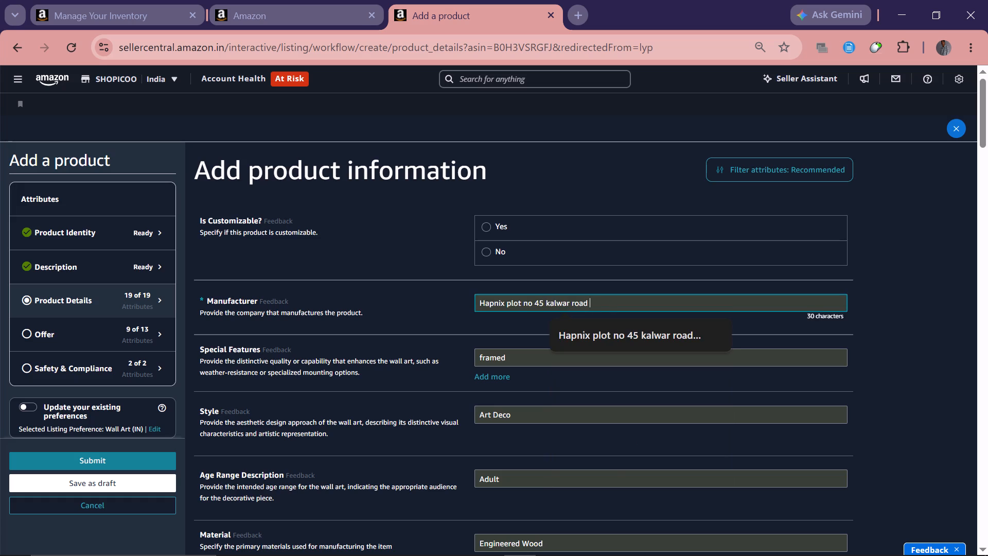
key("ctrl+BackSpace")
key("ctrl+BackSpace")
key("ctrl+BackSpace")
key("ctrl+BackSpace")
key("ctrl+BackSpace")
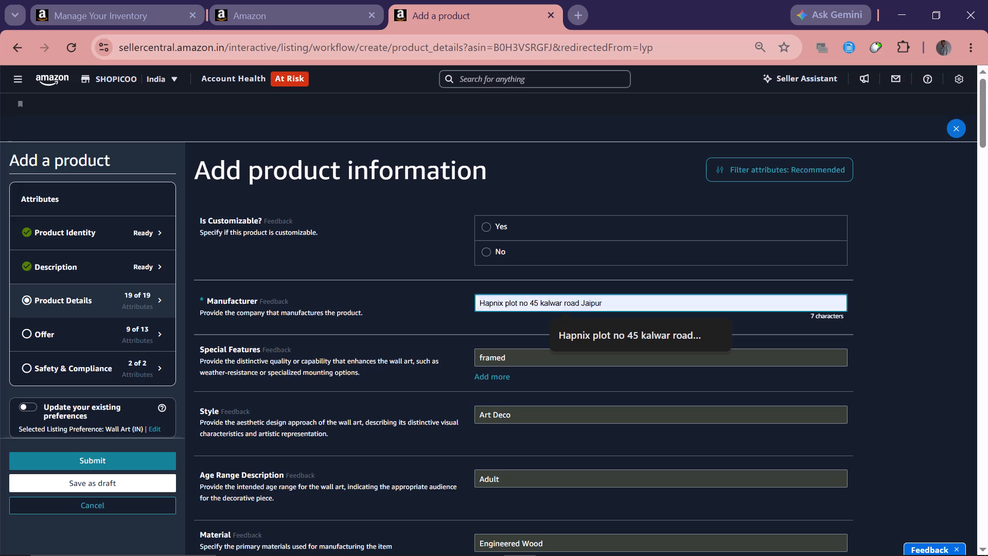
Replace the wall art's Style value with the saved suggestion "Boho Art".
scroll(586, 404, "down", 1)
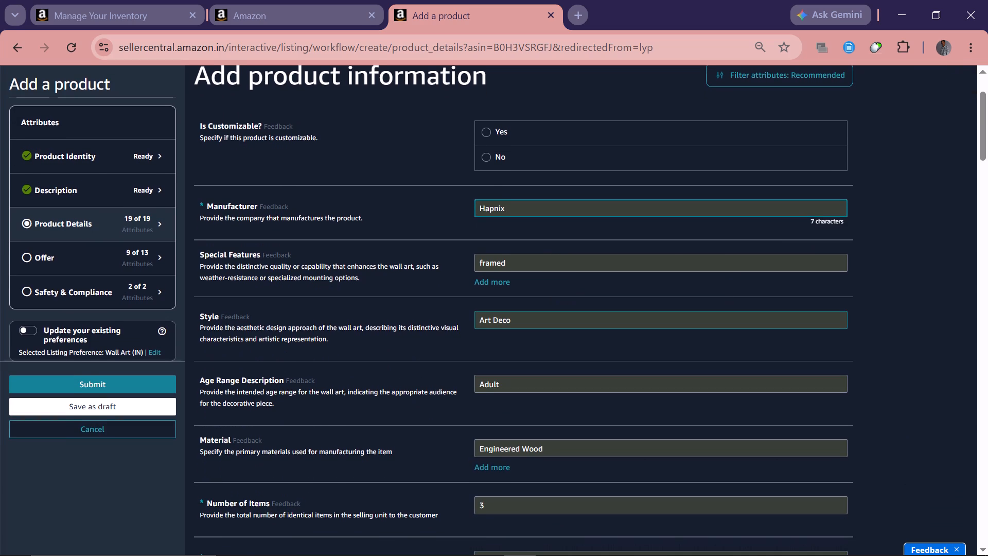
left_click(533, 316)
left_click(526, 316)
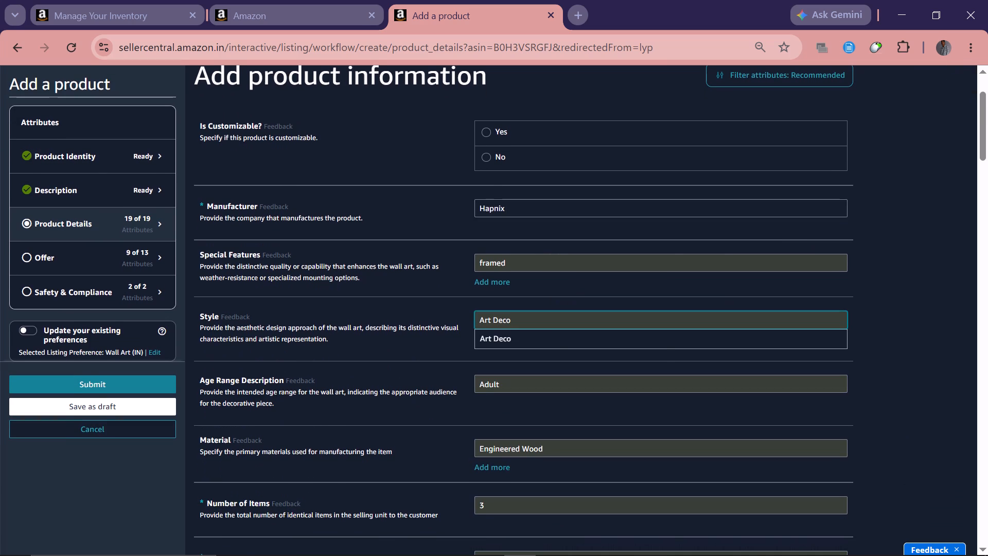
key("BackSpace")
key("BackSpace")
key("BackSpace")
key("BackSpace")
key("BackSpace")
key("BackSpace")
key("BackSpace")
key("BackSpace")
key("BackSpace")
key("BackSpace")
key("BackSpace")
key("BackSpace")
key("BackSpace")
key("BackSpace")
key("BackSpace")
key("BackSpace")
key("BackSpace")
key("BackSpace")
key("BackSpace")
key("BackSpace")
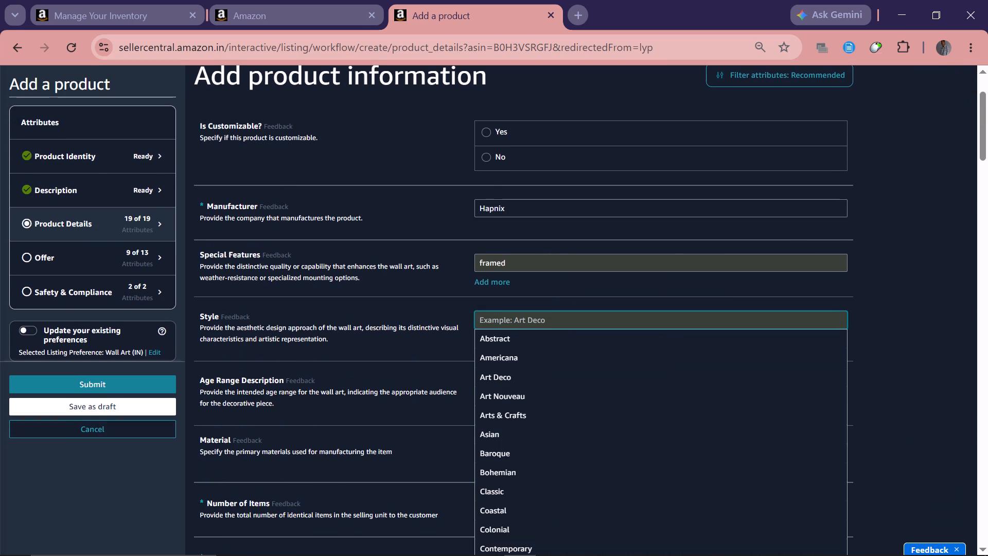
key("shift+b")
left_click(578, 361)
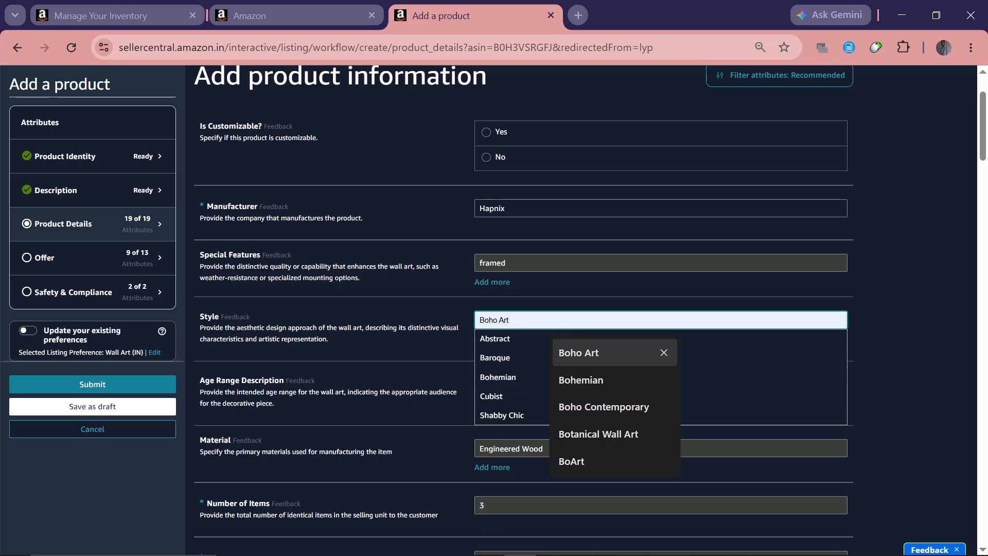
Replace the product's Size value with the saved suggestion "9x12 inch".
scroll(461, 379, "down", 2)
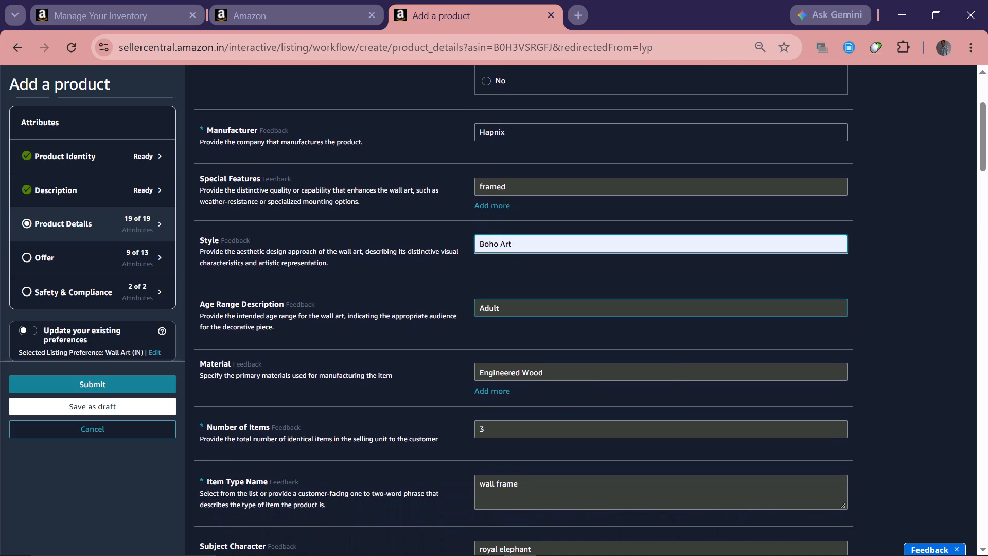
scroll(537, 308, "down", 3)
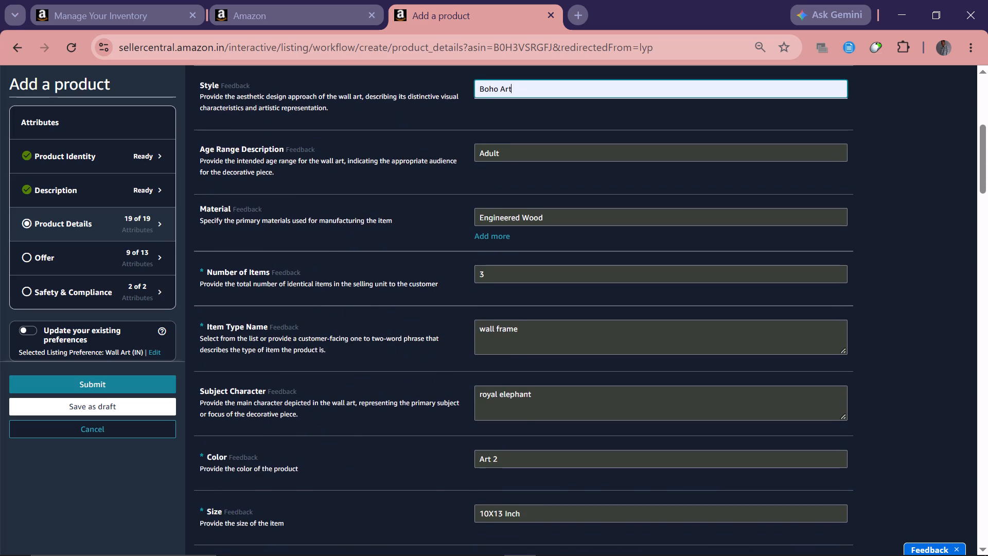
scroll(471, 313, "down", 1)
scroll(546, 289, "down", 1)
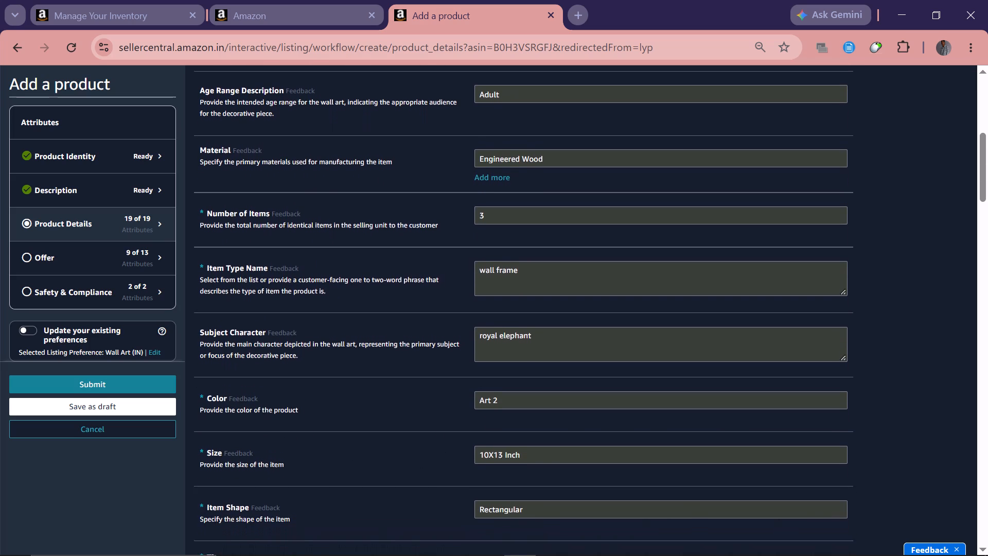
scroll(546, 289, "down", 1)
scroll(557, 338, "down", 1)
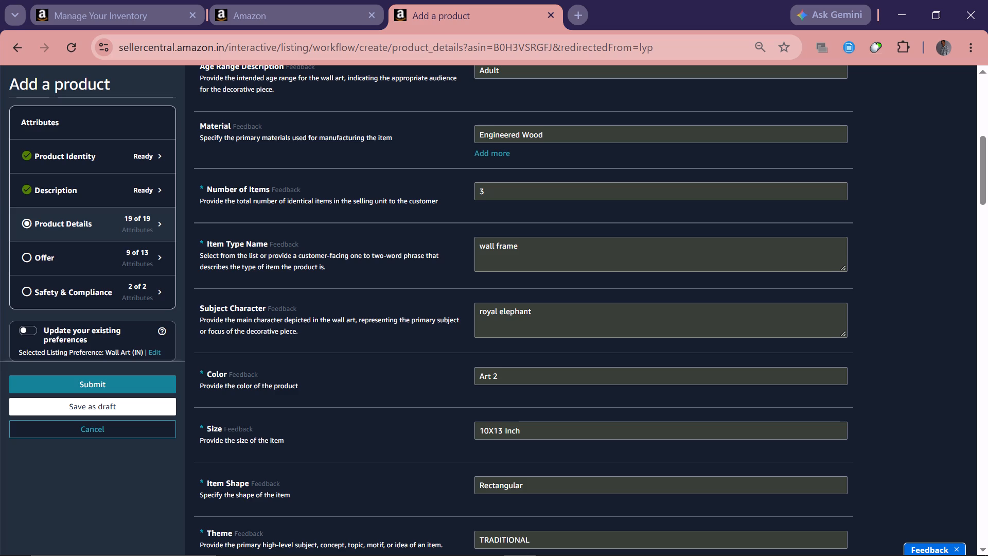
scroll(561, 314, "down", 1)
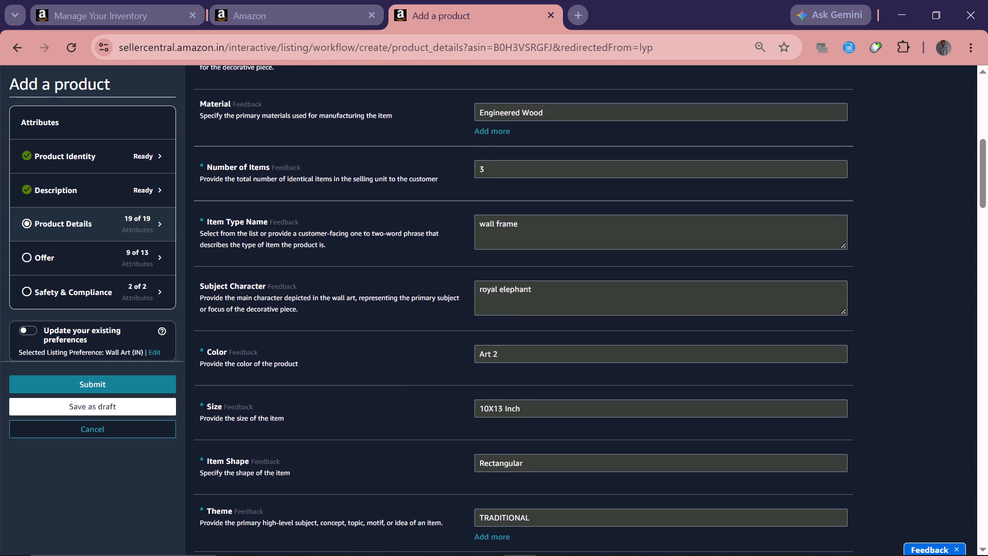
scroll(561, 314, "down", 1)
scroll(527, 341, "down", 1)
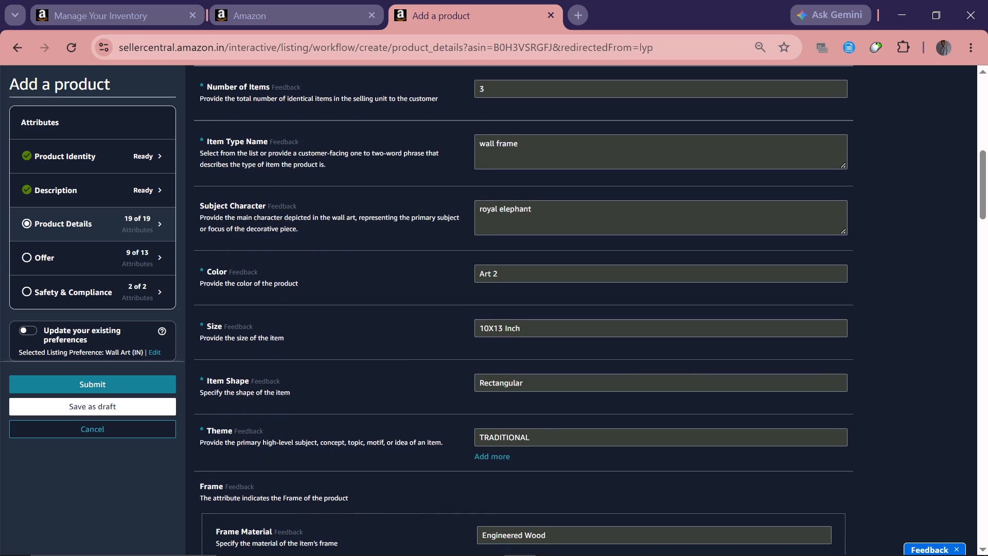
scroll(542, 316, "down", 1)
left_click(537, 281)
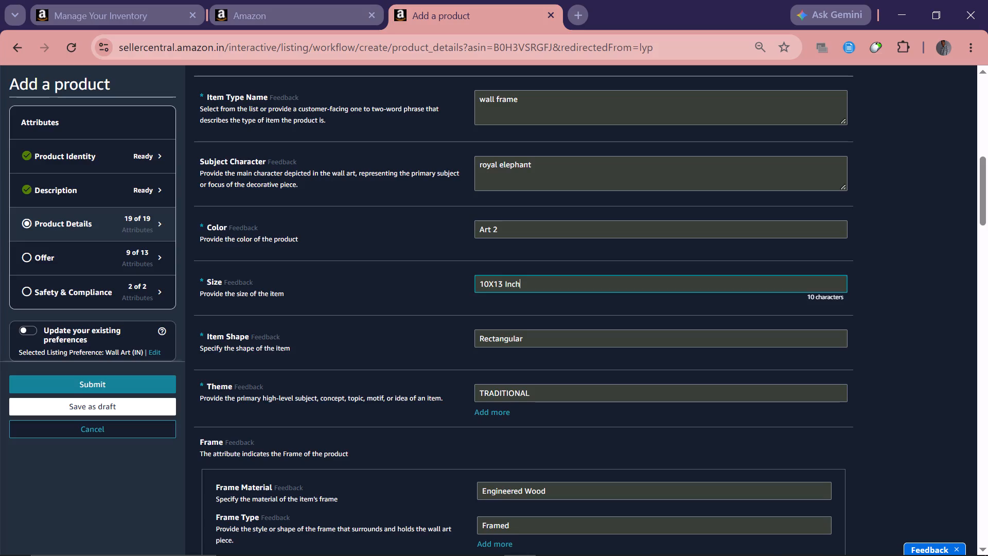
key("ctrl+a")
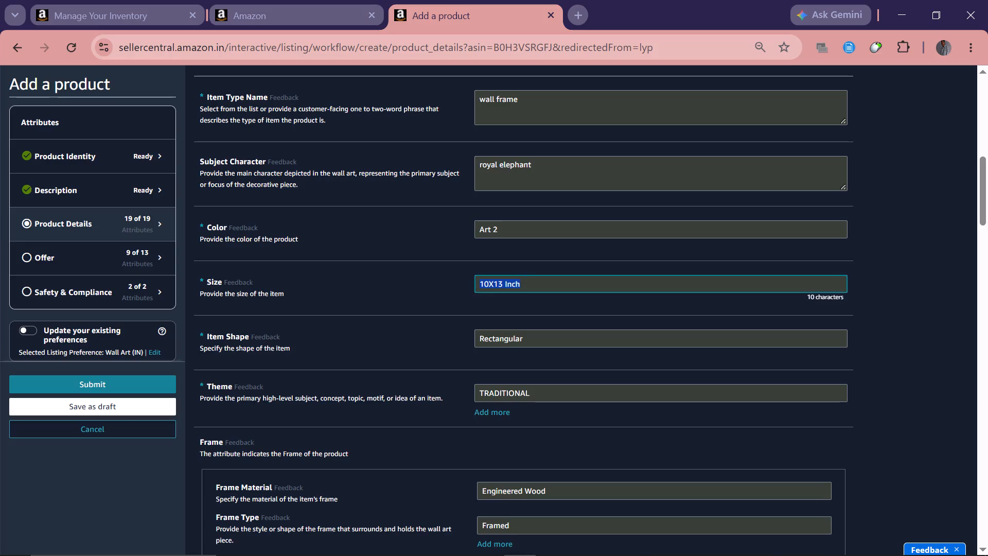
key("shift+BackSpace")
left_click(537, 281)
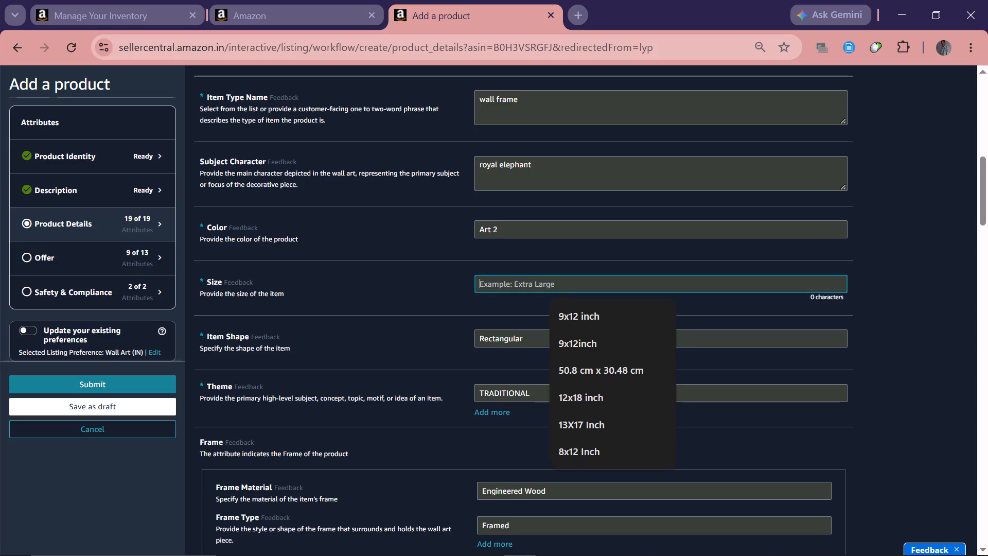
left_click_drag(537, 281, 577, 317)
left_click(577, 317)
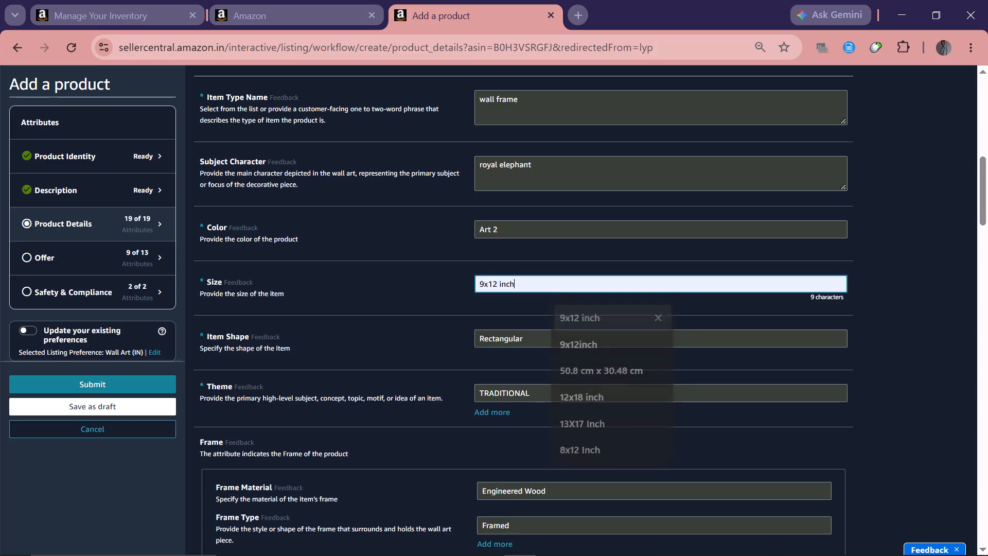
Replace the Manufacturer Contact Information with the copied Hapnix company address.
scroll(561, 384, "down", 1)
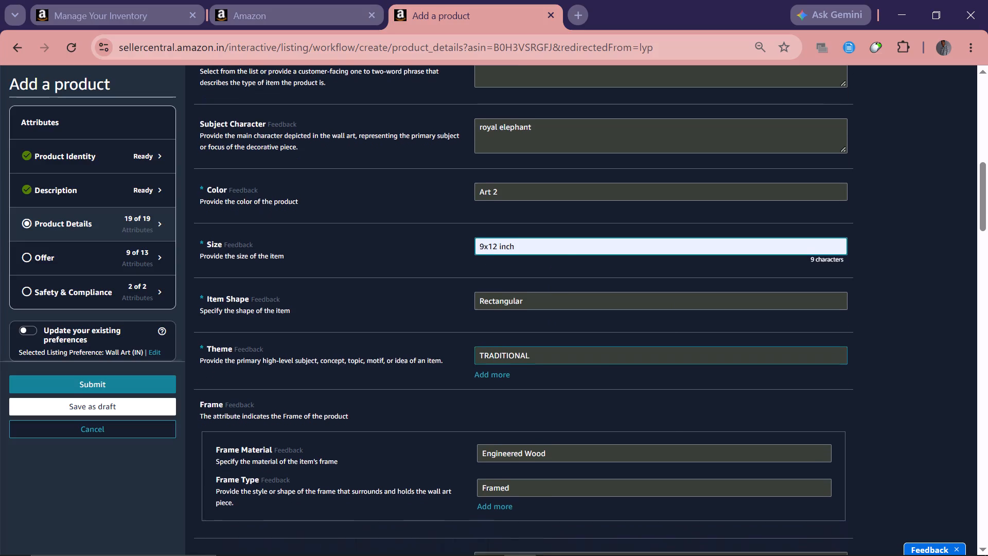
scroll(561, 384, "down", 1)
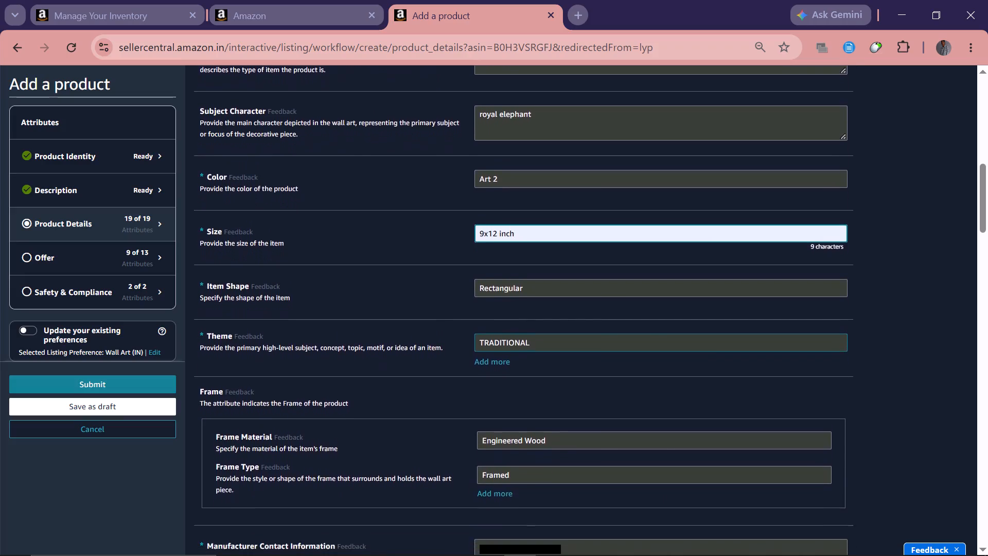
scroll(561, 384, "down", 2)
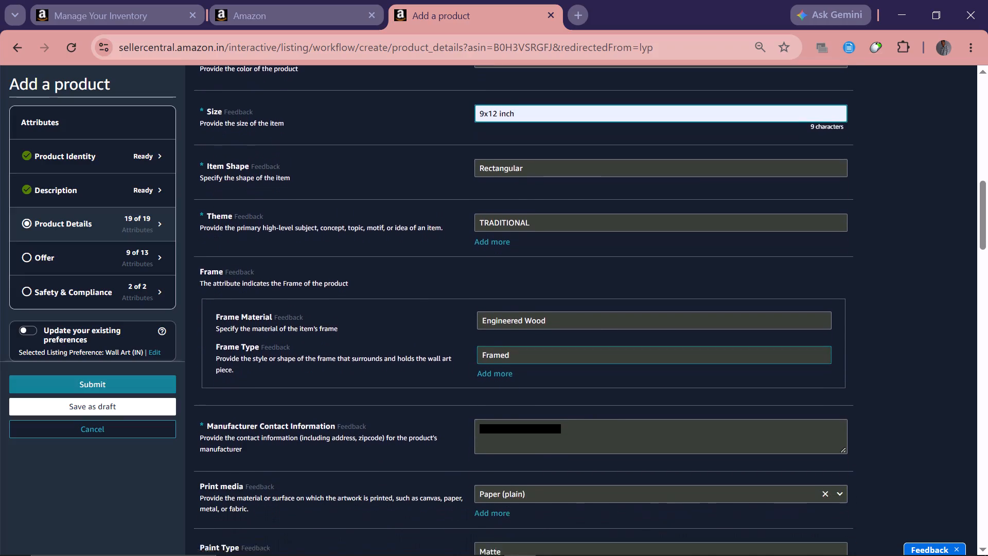
scroll(563, 367, "down", 1)
left_click(556, 405)
key("ctrl+a")
key("ctrl+v")
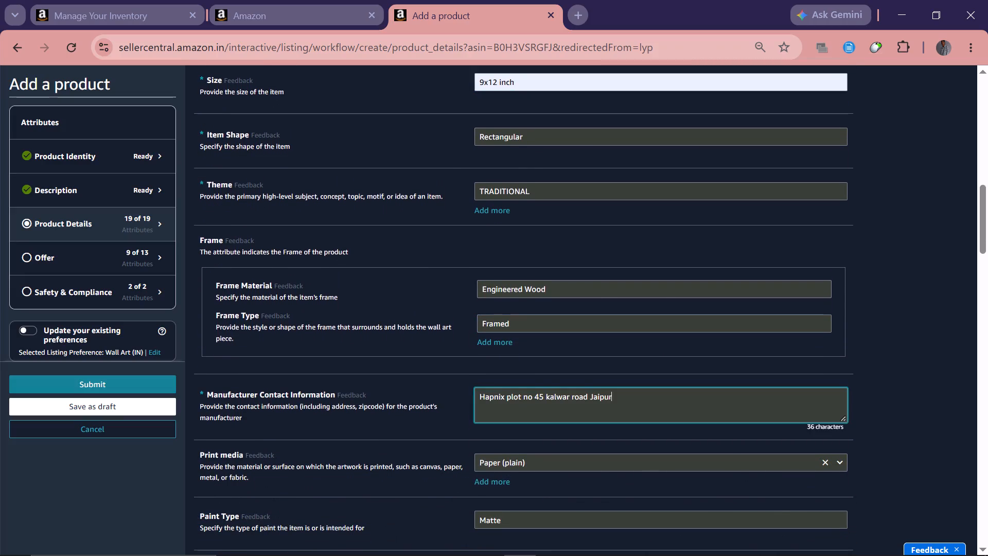
Replace the Packer Contact Information with the same copied Hapnix company address.
scroll(391, 444, "down", 5)
scroll(456, 449, "down", 3)
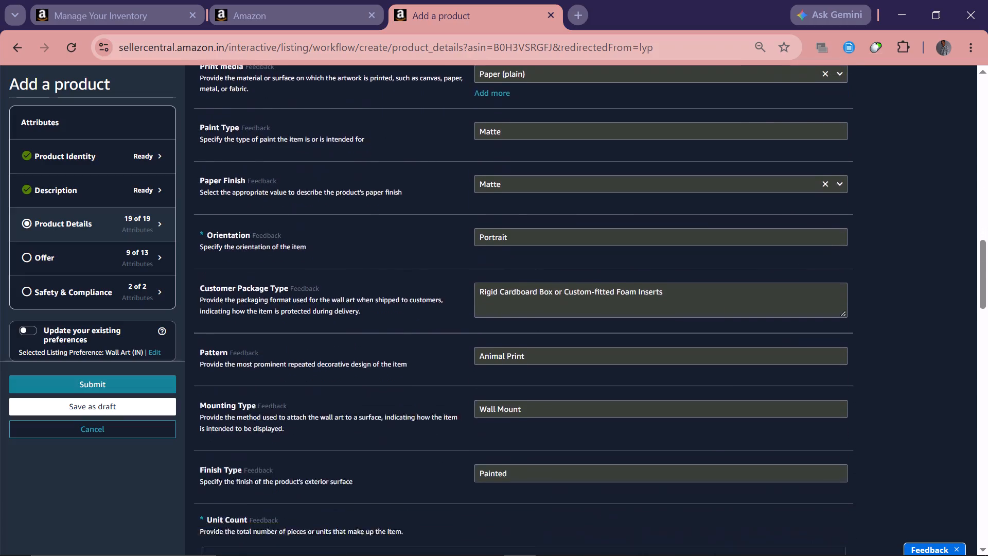
scroll(456, 449, "down", 6)
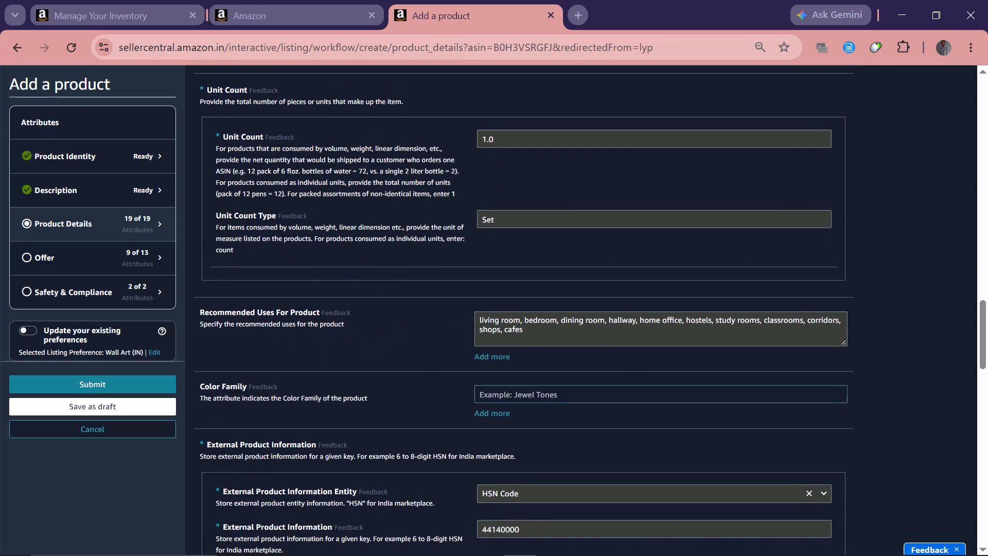
scroll(508, 451, "down", 4)
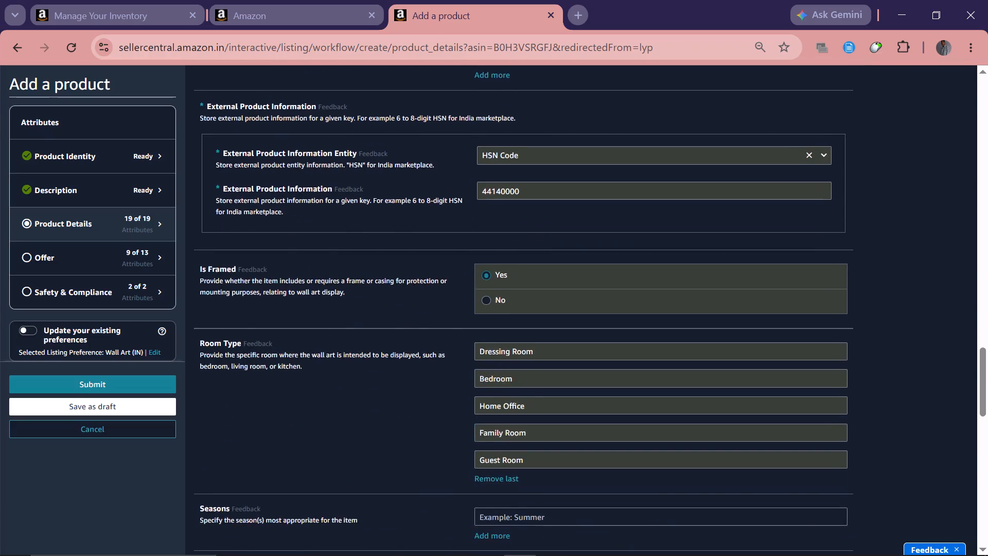
scroll(470, 419, "down", 2)
left_click(538, 394)
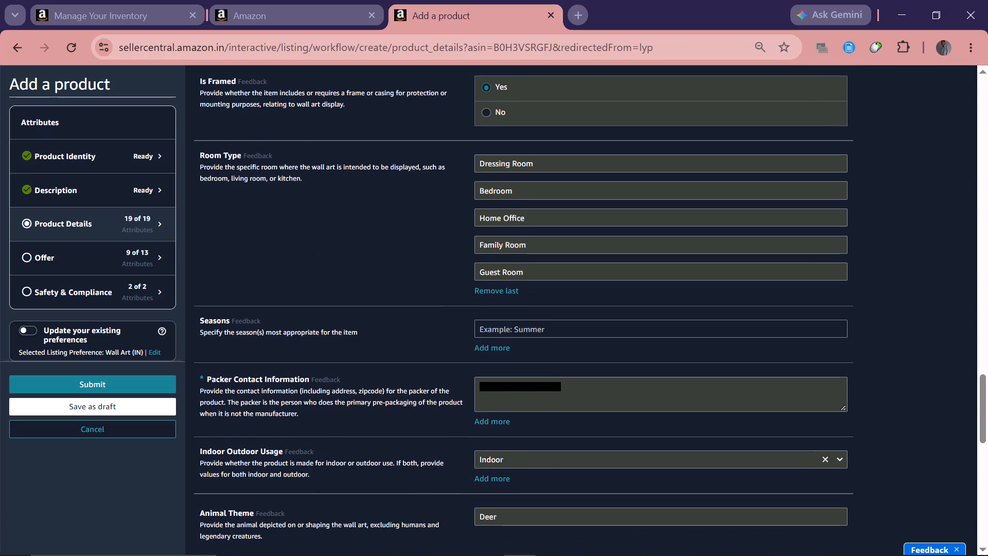
key("ctrl+a")
key("ctrl+v")
scroll(415, 429, "down", 4)
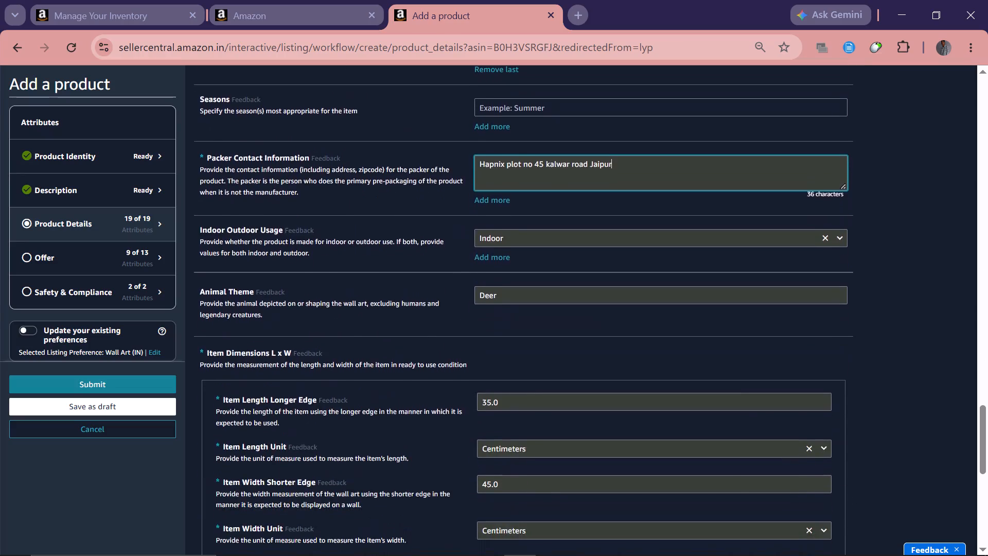
Change the wall art's Set Name to "Set of 2".
scroll(410, 475, "down", 5)
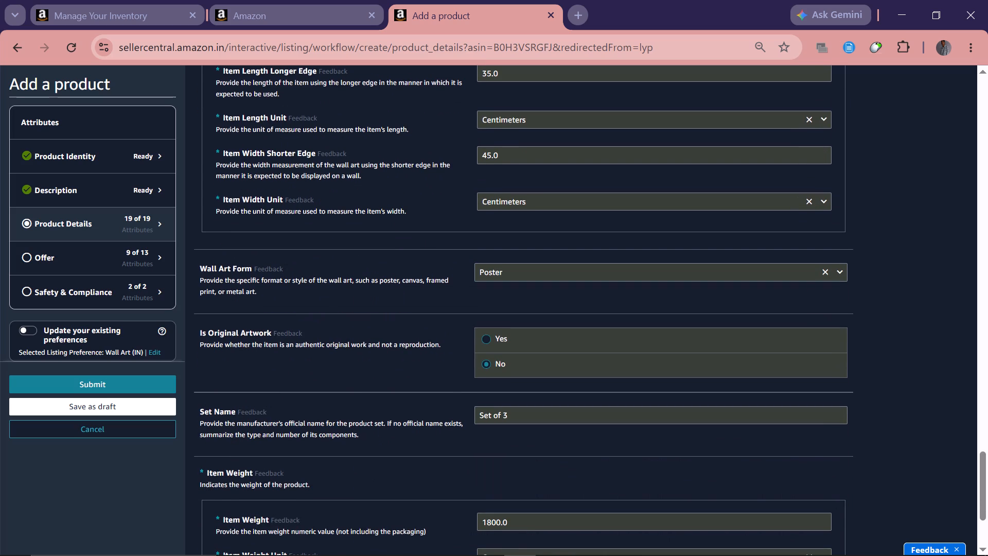
left_click(521, 419)
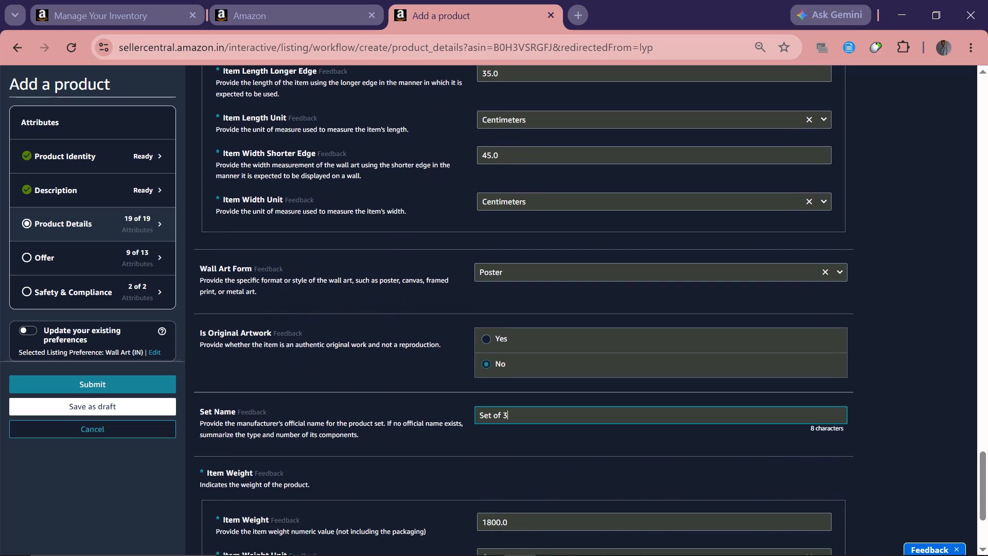
key("BackSpace")
key("2")
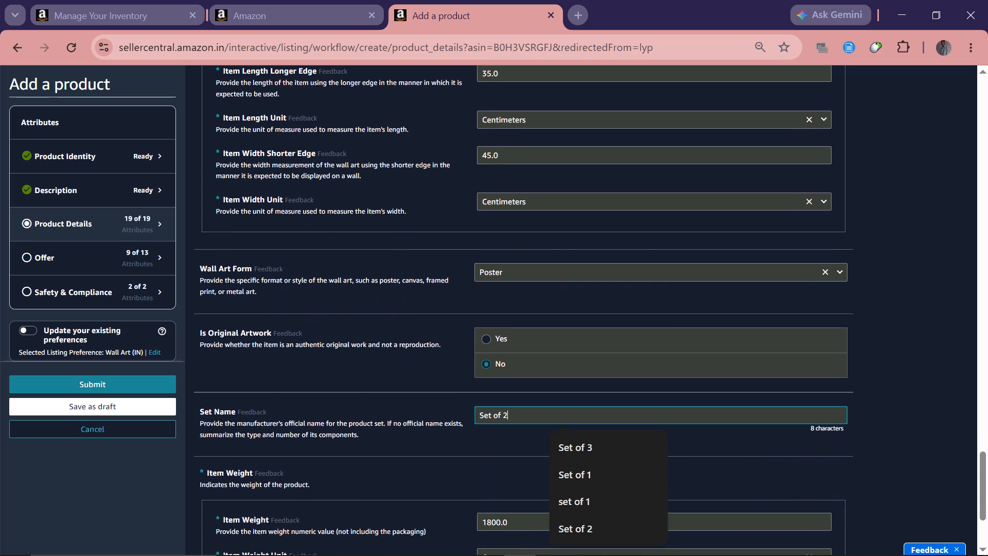
Check the remaining product details and continue to the Offer section.
scroll(420, 501, "down", 5)
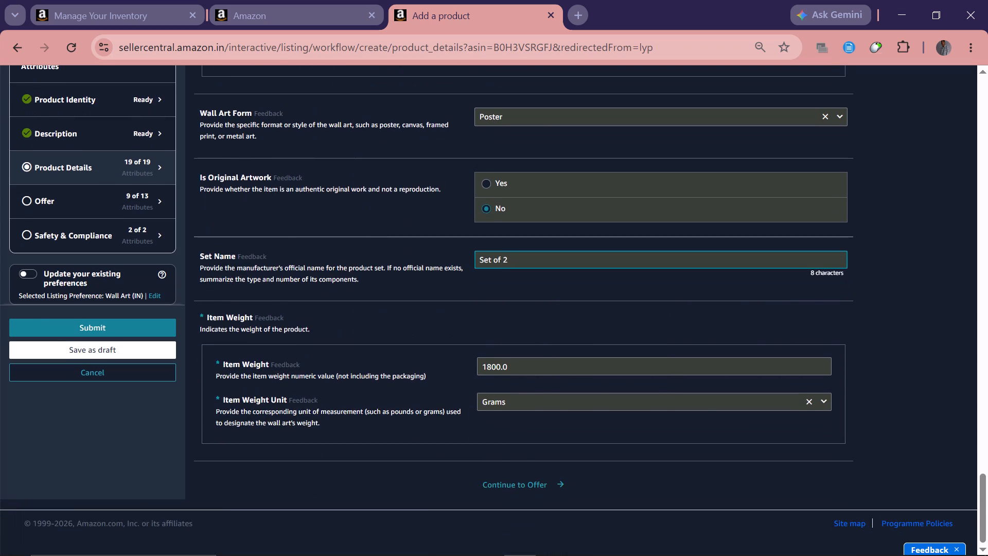
scroll(422, 408, "up", 2)
scroll(422, 408, "down", 1)
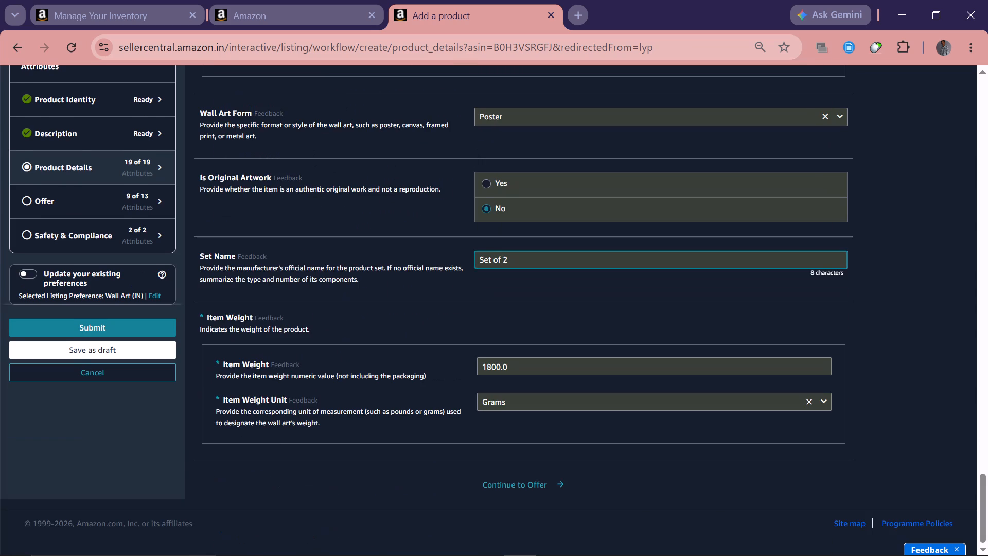
left_click(506, 486)
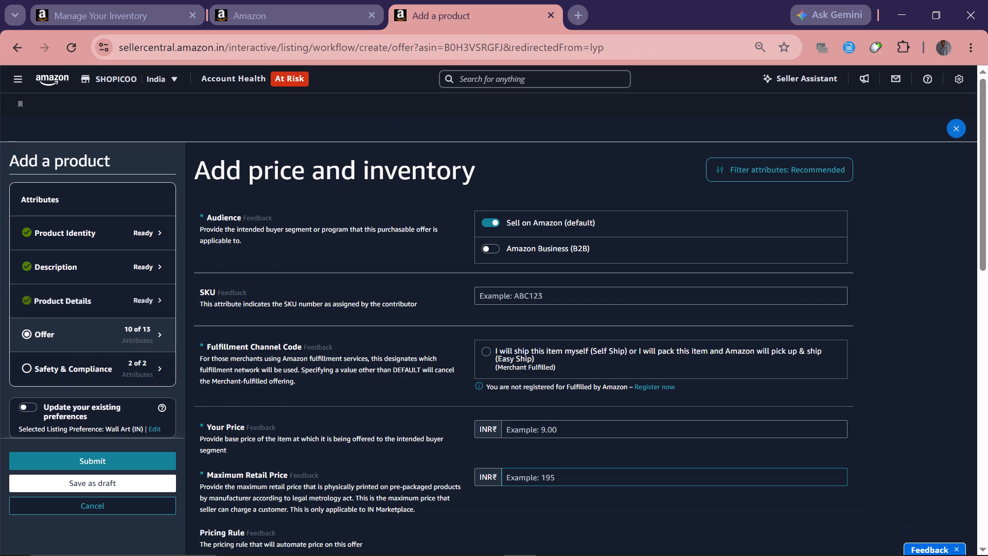
Leave the SKU blank and choose the merchant-fulfilled option (Self Ship or Easy Ship) as the Fulfillment Channel Code.
scroll(444, 374, "down", 1)
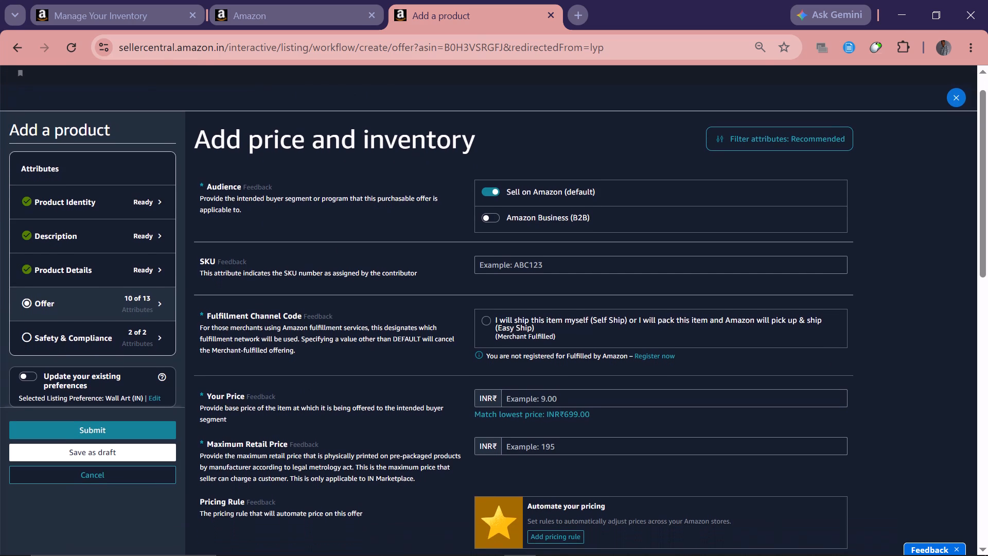
left_click(557, 266)
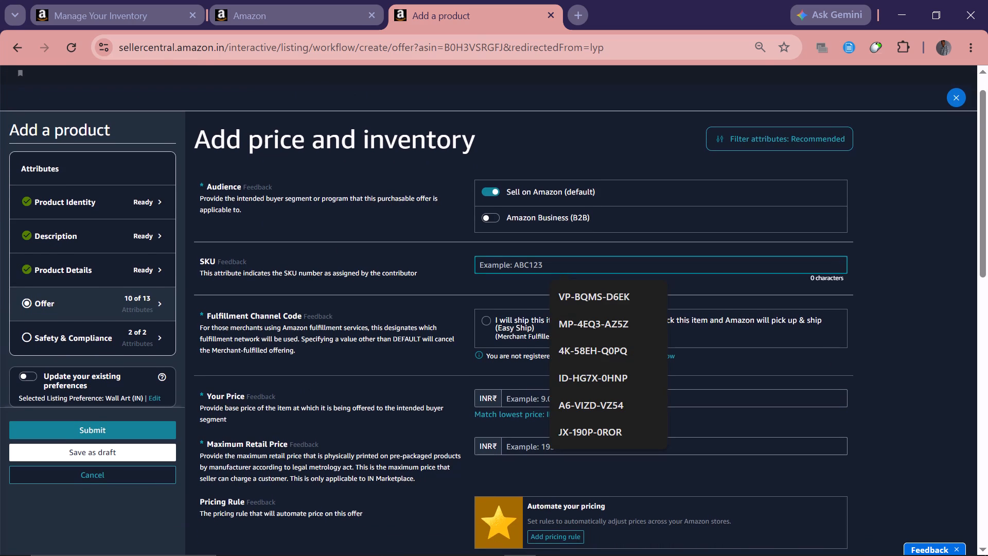
left_click(451, 277)
scroll(451, 277, "down", 2)
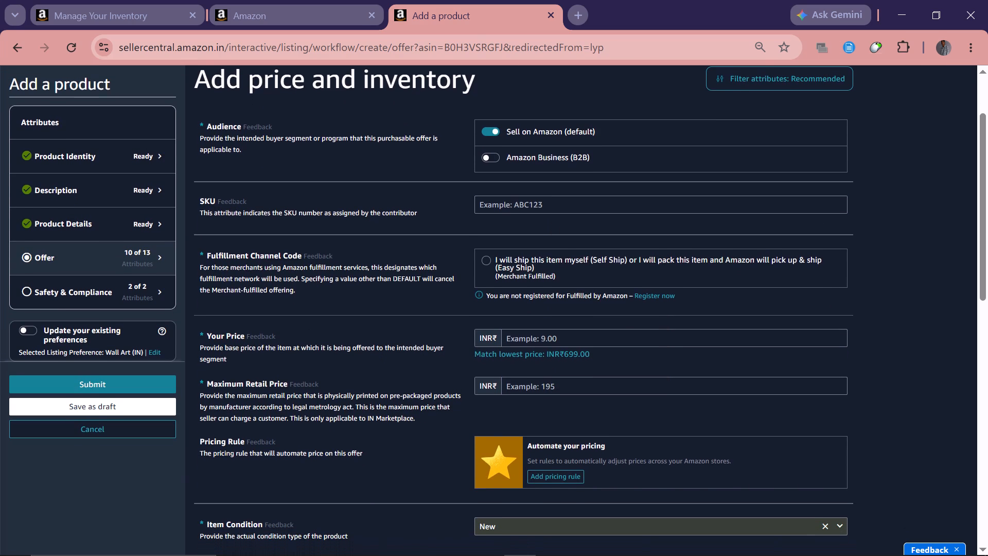
left_click(483, 255)
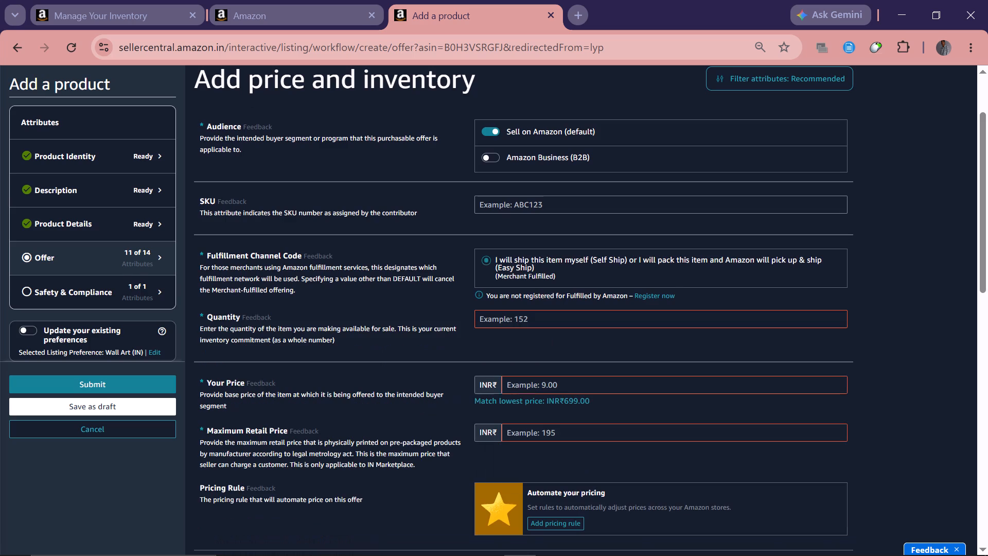
Set the offer's available Quantity to 999.
left_click(551, 311)
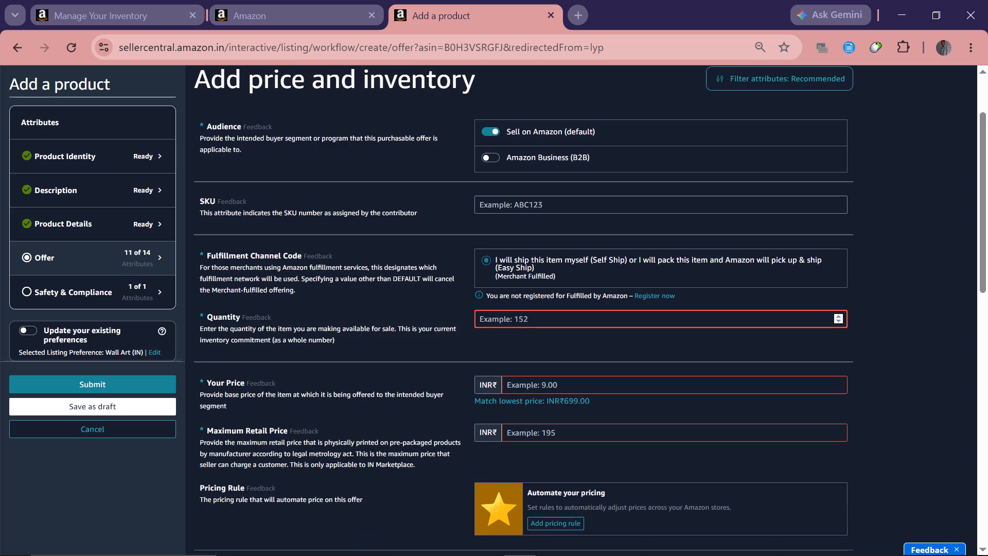
key("Page_Up")
key("Page_Up")
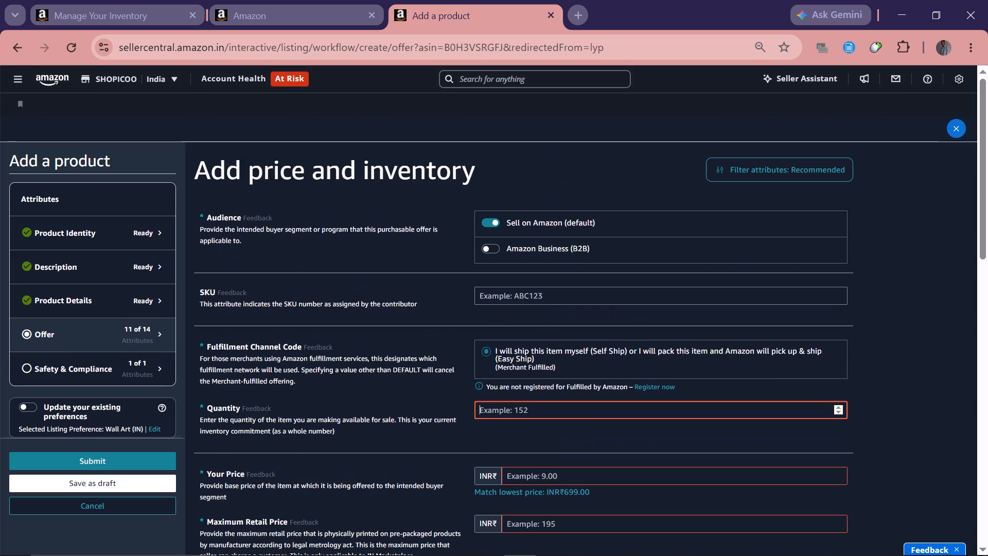
type("999")
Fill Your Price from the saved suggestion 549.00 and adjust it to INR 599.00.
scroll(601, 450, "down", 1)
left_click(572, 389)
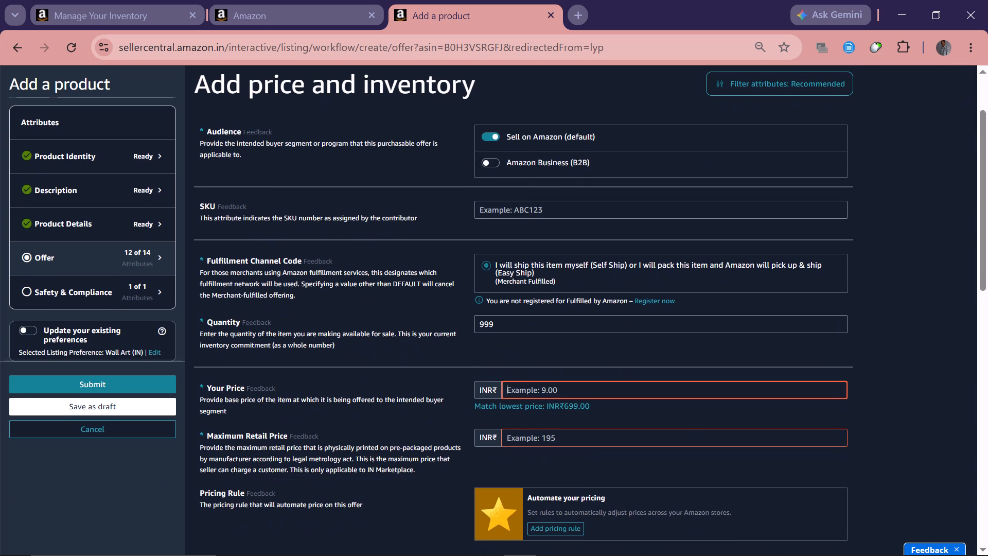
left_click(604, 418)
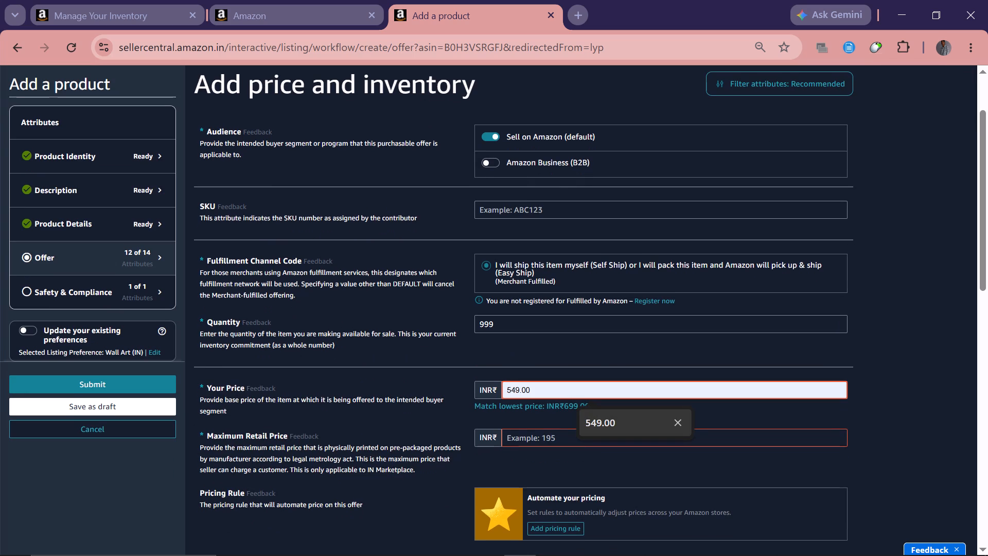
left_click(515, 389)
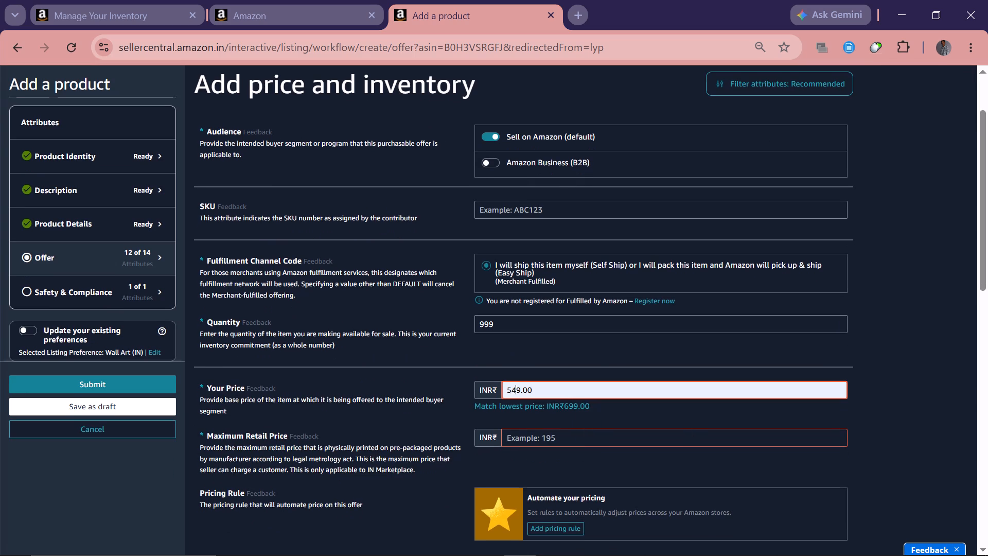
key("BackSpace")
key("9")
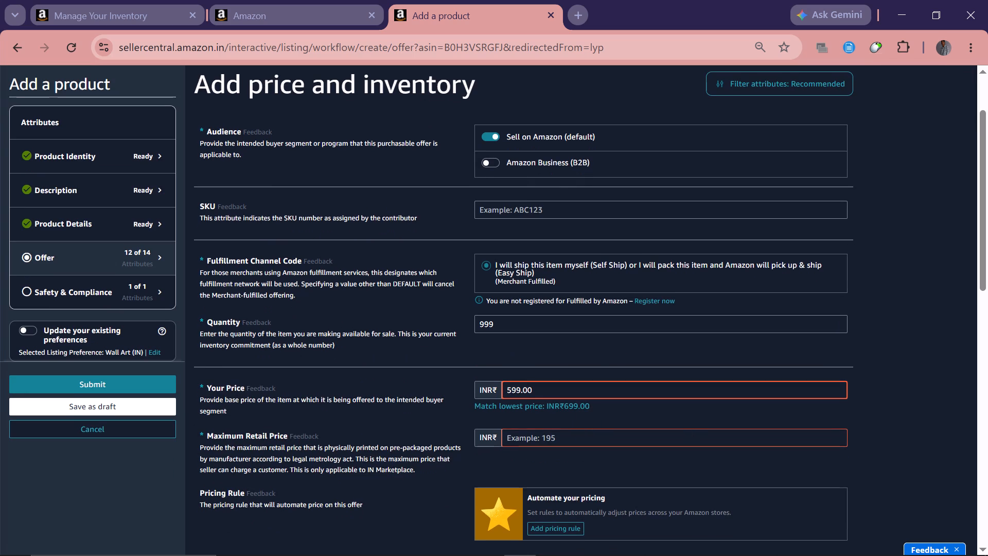
Set the Maximum Retail Price to the saved suggestion of INR 999.00.
left_click(586, 439)
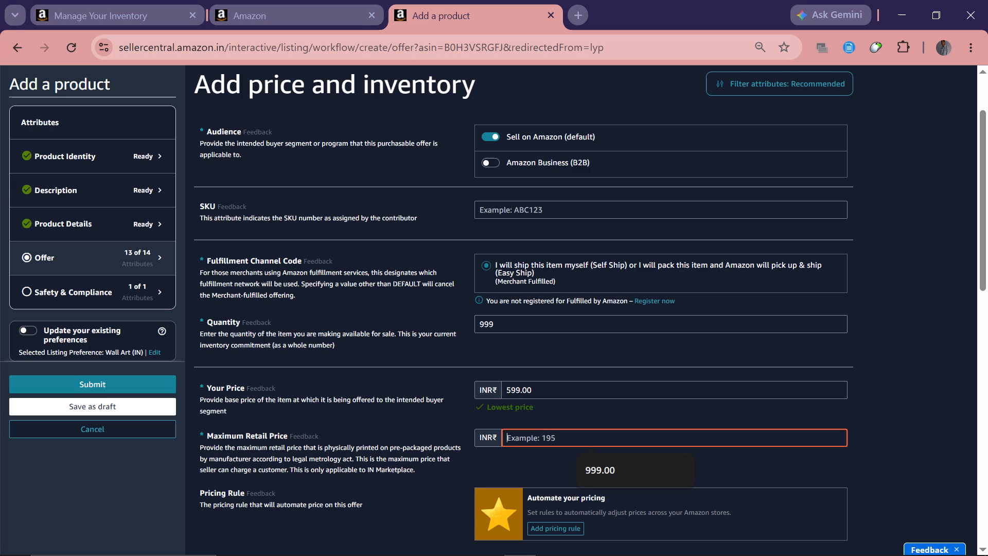
left_click(593, 461)
Set the offer's Item Condition to New.
scroll(593, 461, "down", 2)
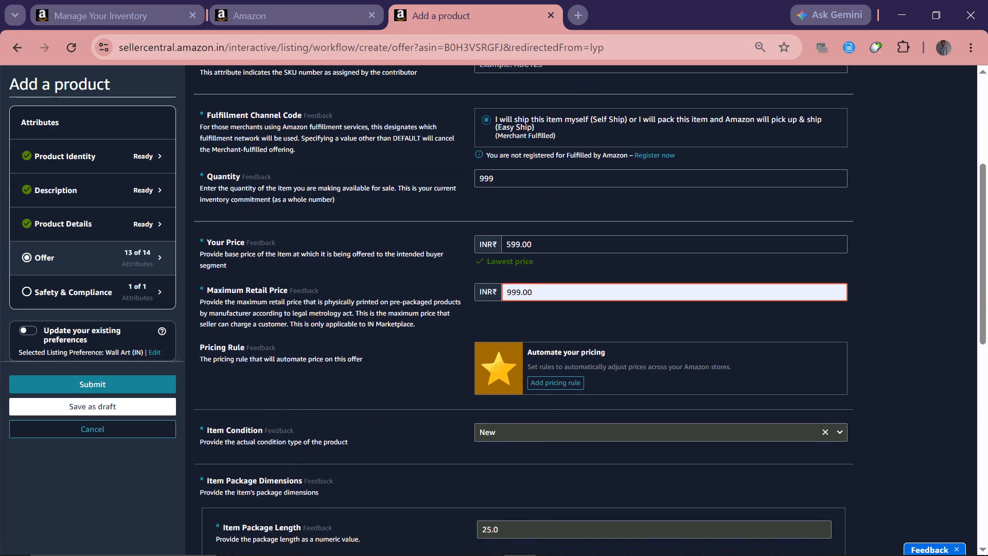
scroll(593, 461, "down", 1)
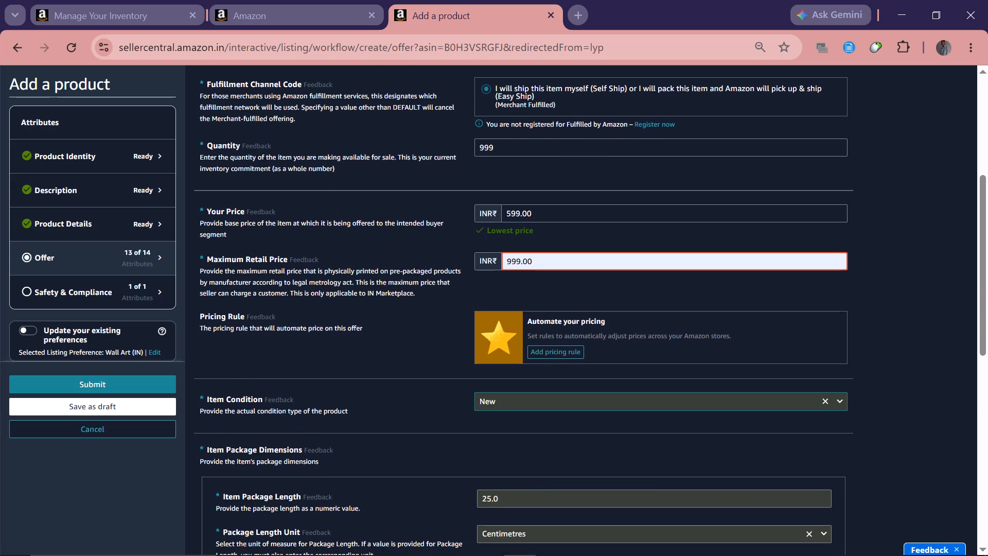
left_click(842, 397)
left_click(612, 440)
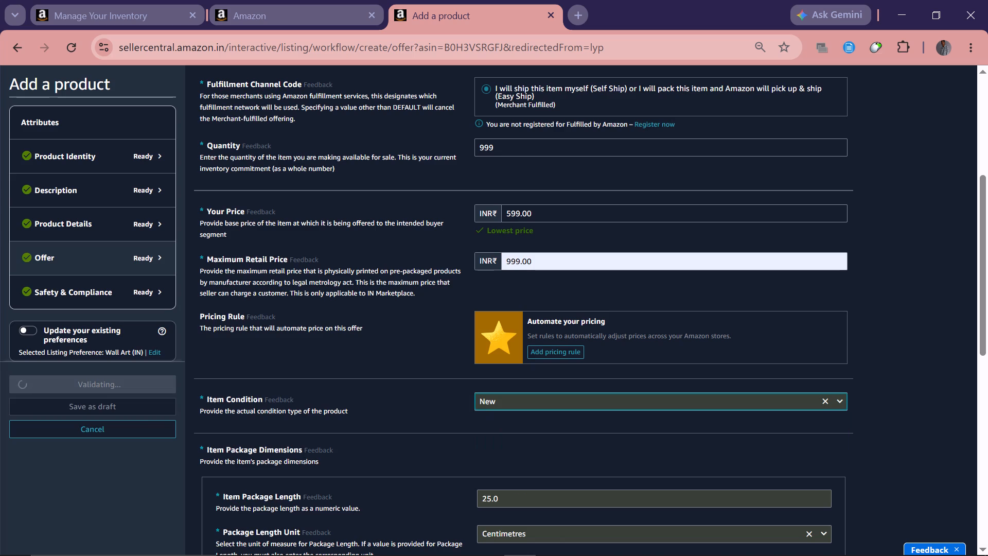
left_click(554, 450)
Review the Offer section's pricing, item condition, package dimensions and package weight entries.
scroll(554, 450, "down", 1)
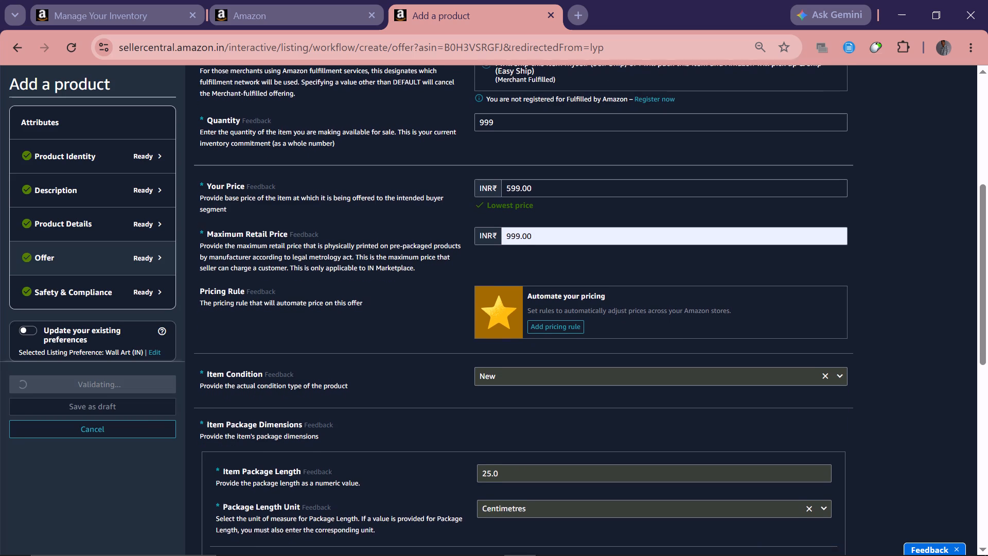
scroll(554, 450, "down", 1)
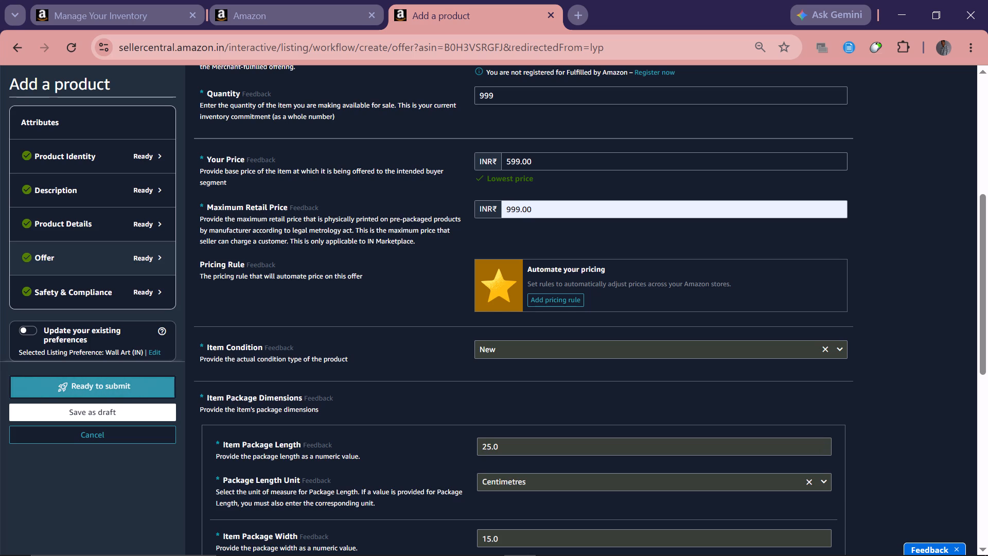
scroll(515, 416, "up", 3)
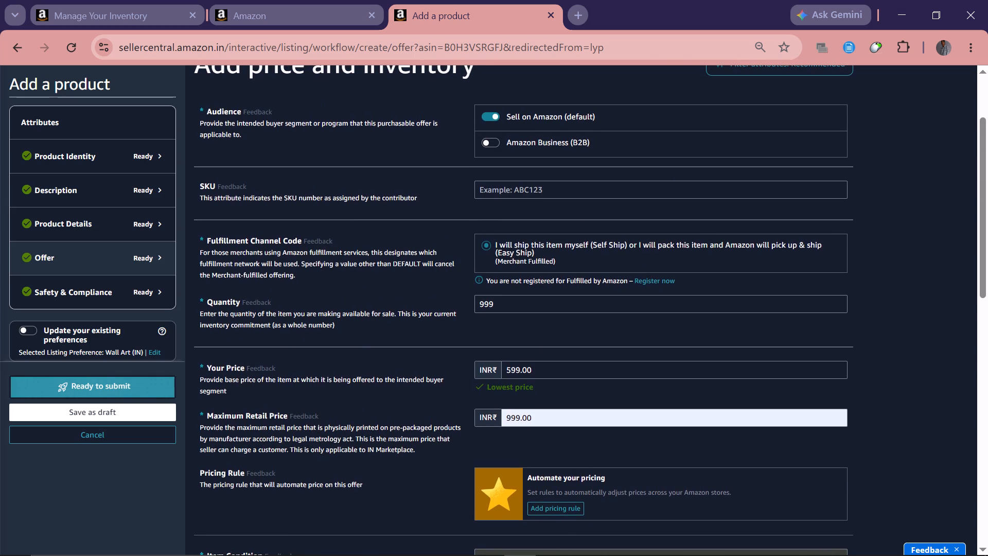
scroll(515, 416, "up", 1)
scroll(515, 416, "down", 5)
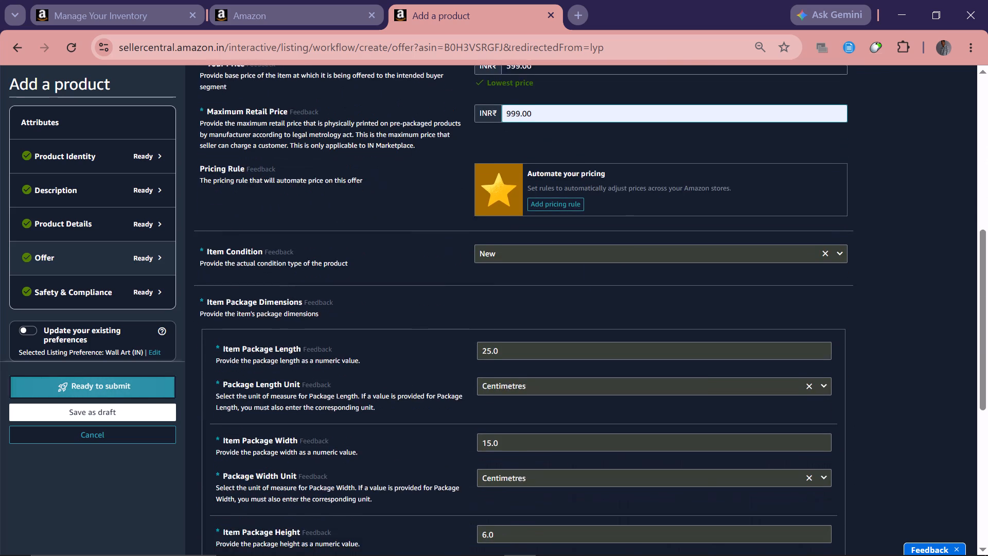
scroll(515, 416, "down", 4)
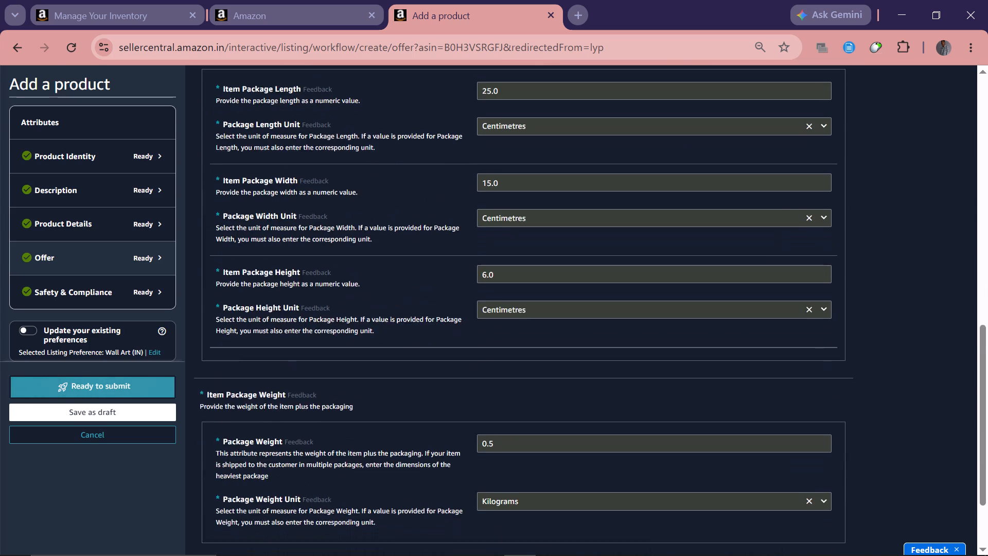
scroll(515, 416, "down", 2)
scroll(515, 416, "up", 10)
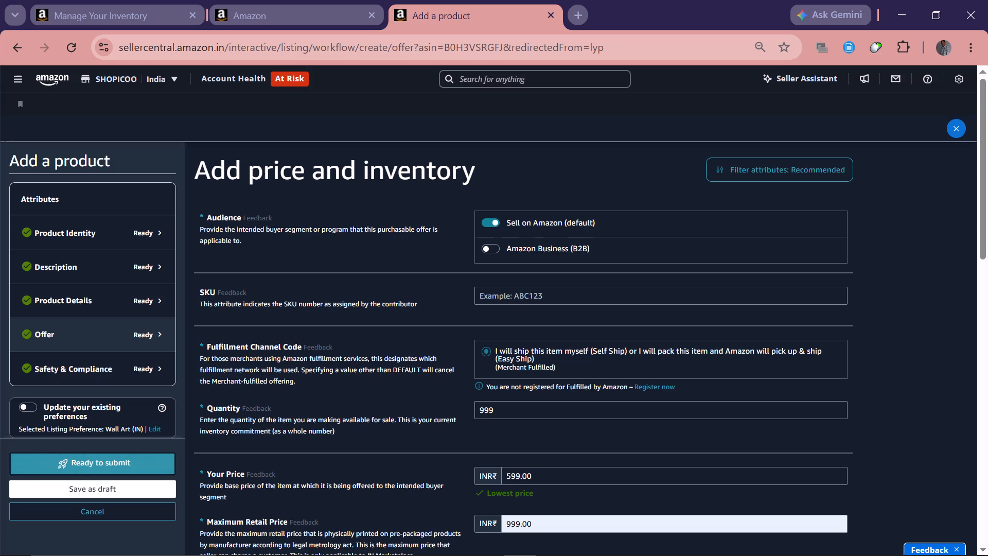
Change Your Price for the offer to INR 499.00.
scroll(589, 373, "down", 4)
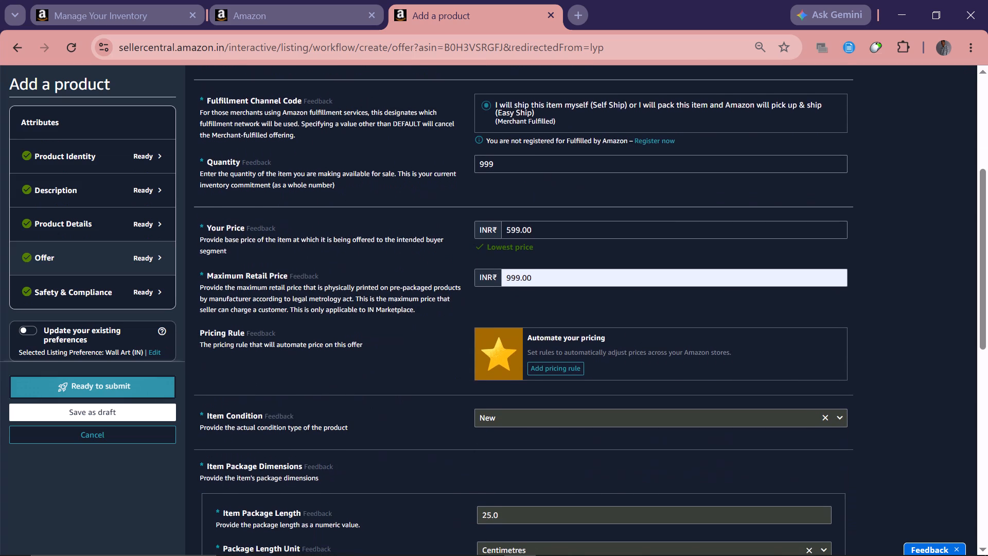
scroll(589, 373, "down", 1)
left_click(511, 230)
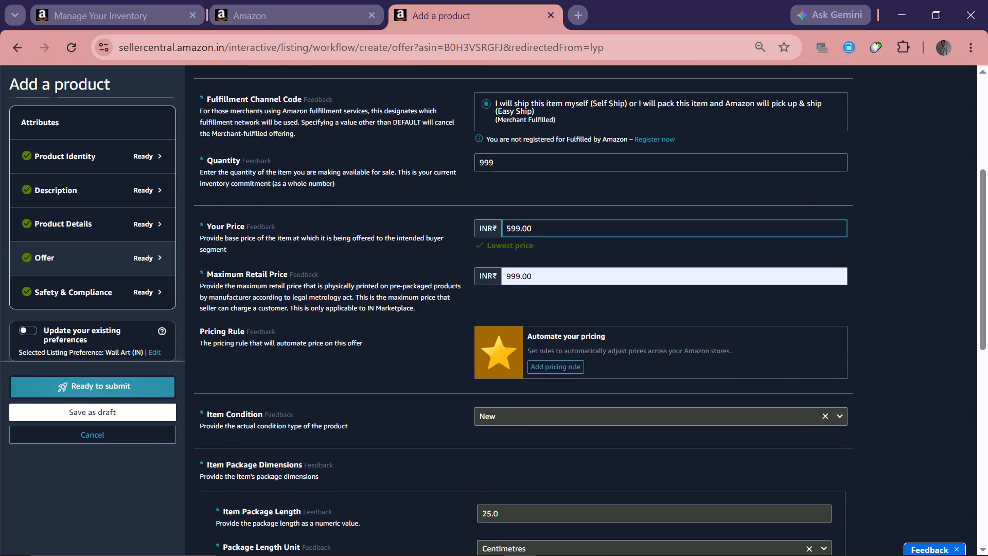
key("BackSpace")
key("4")
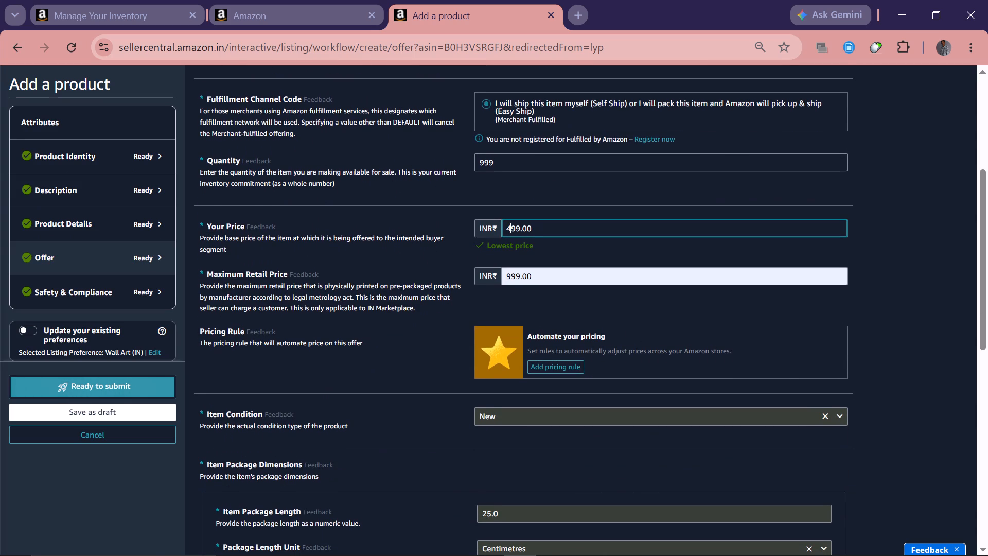
left_click(441, 316)
Set the Item Package Length to 45 centimetres.
scroll(453, 356, "down", 1)
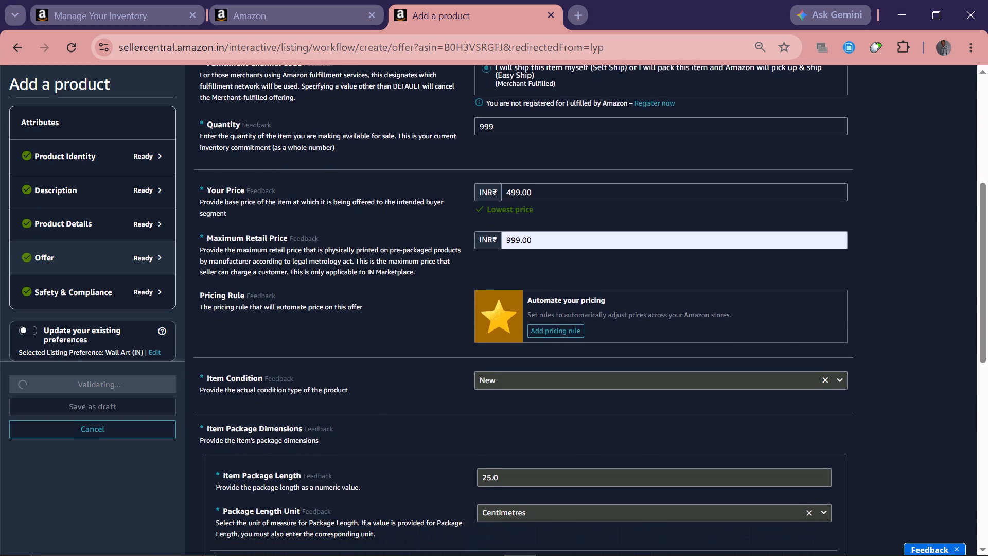
scroll(453, 356, "down", 1)
scroll(567, 363, "down", 1)
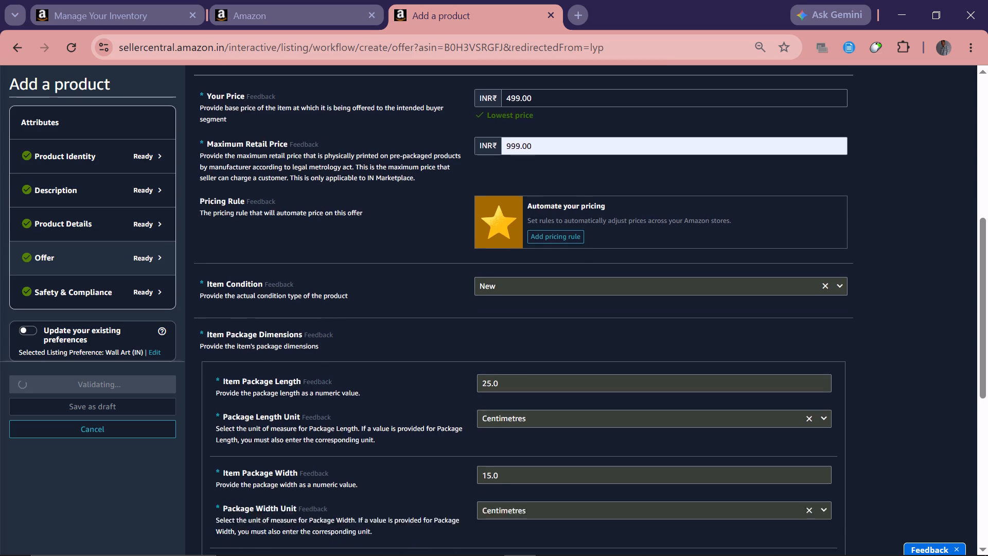
scroll(567, 363, "down", 3)
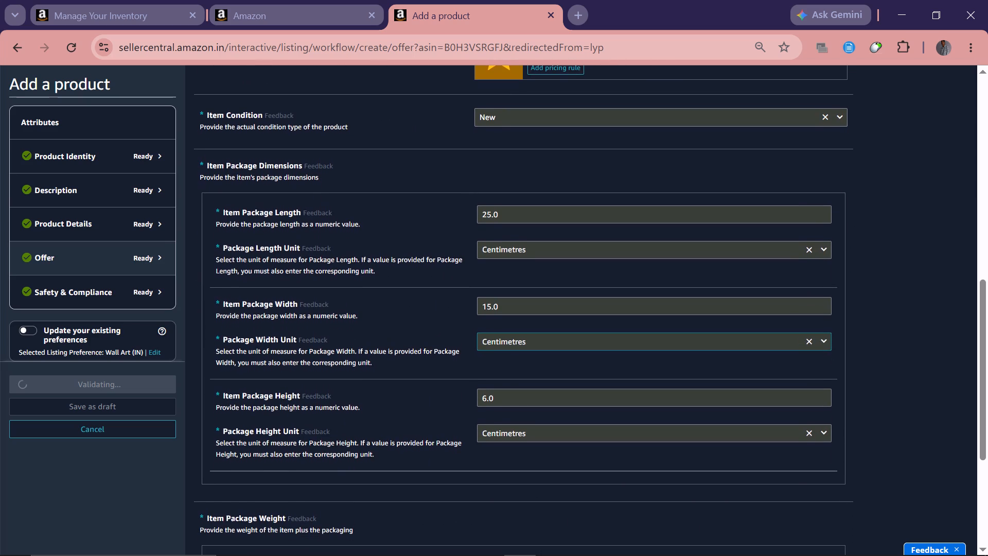
left_click(535, 214)
key("ctrl+a")
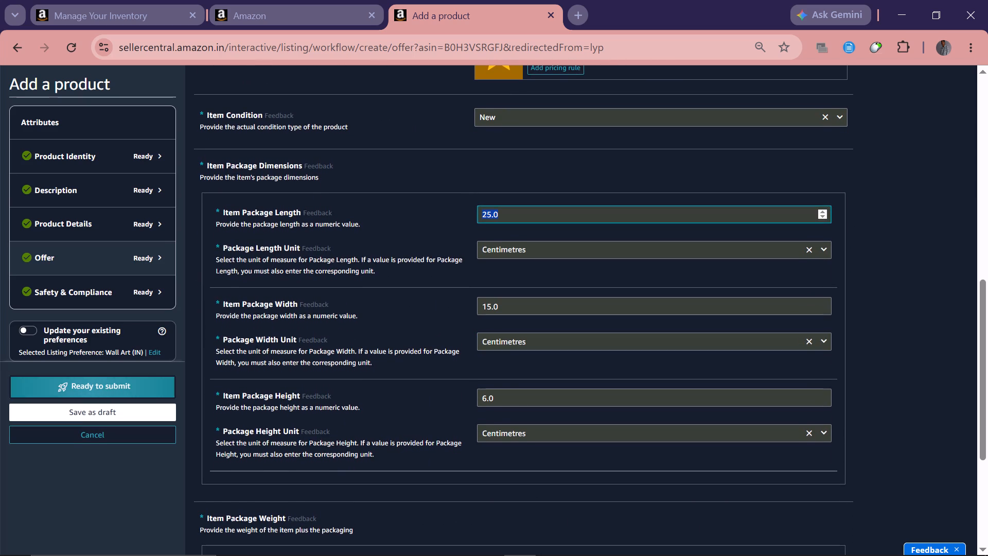
type("45")
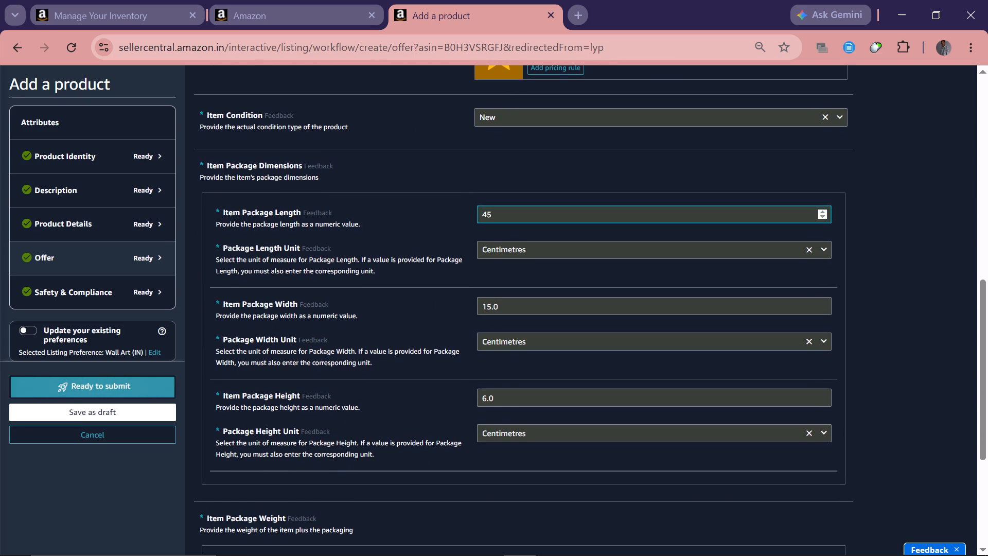
Set the item package dimensions to 4.5 length, 28 width and 35.6 height, in centimetres.
key("BackSpace")
type(".5")
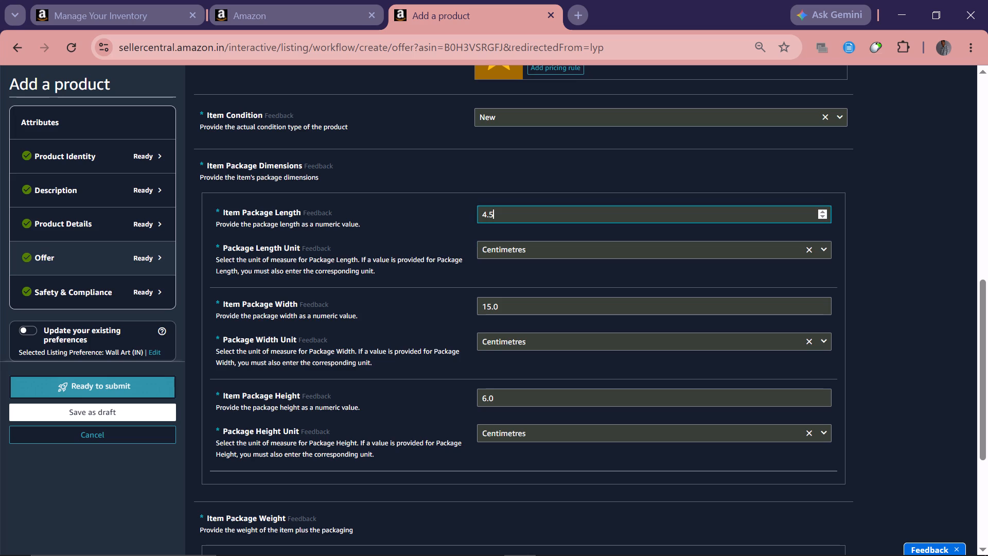
left_click(570, 298)
left_click(564, 302, "ctrl")
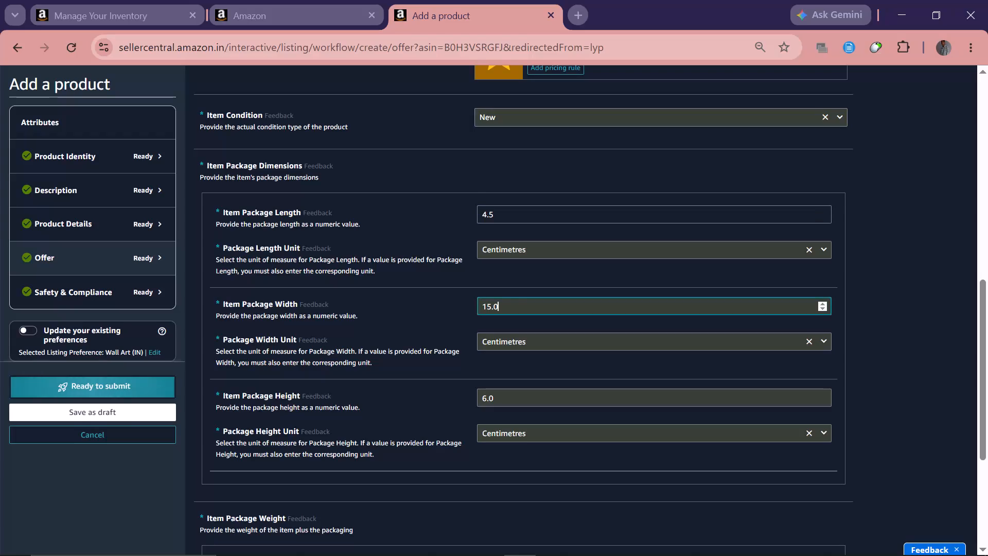
key("ctrl+a")
key("BackSpace")
type("28")
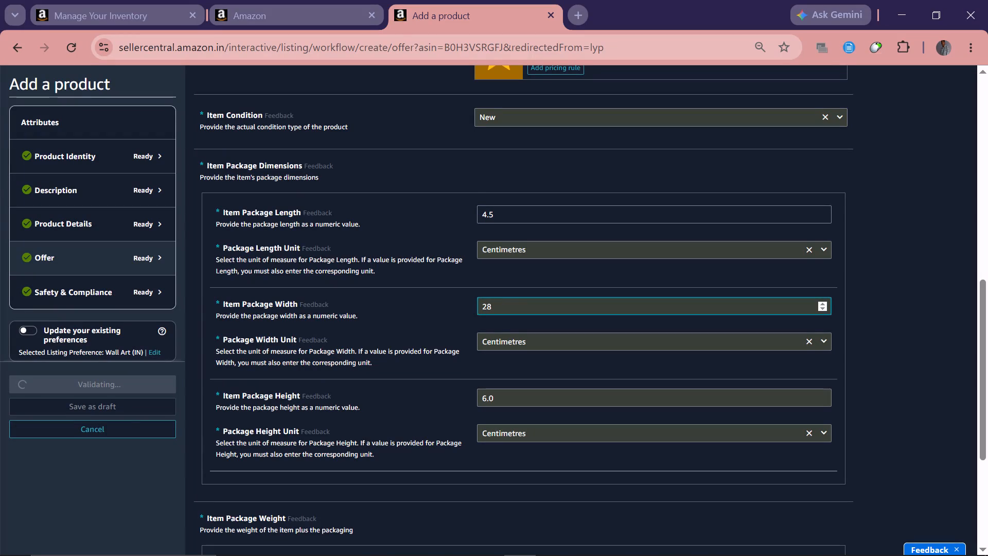
left_click(545, 404)
key("ctrl+a")
key("ctrl+BackSpace")
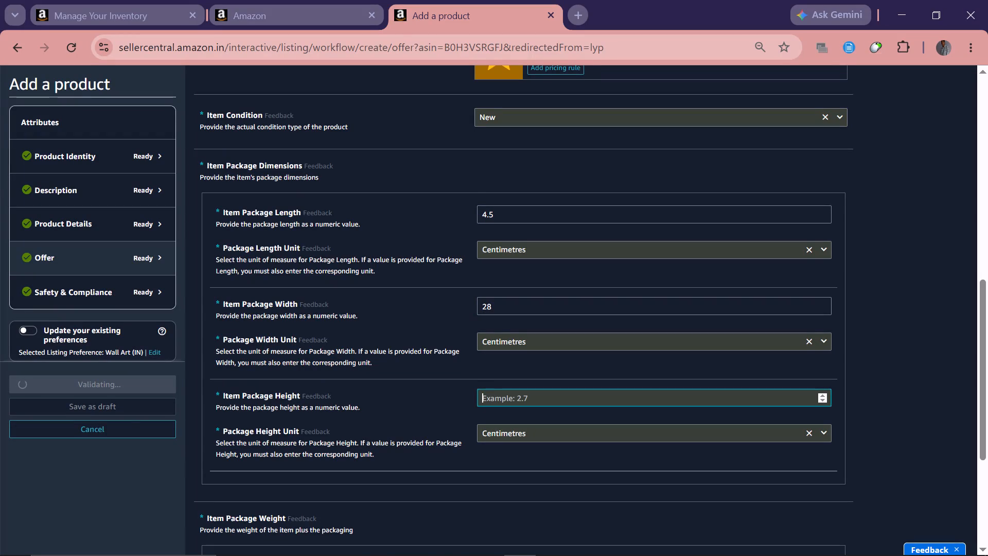
type("35.6")
Check the remaining Offer entries and continue to the Safety & Compliance section.
scroll(432, 433, "down", 3)
scroll(488, 450, "down", 1)
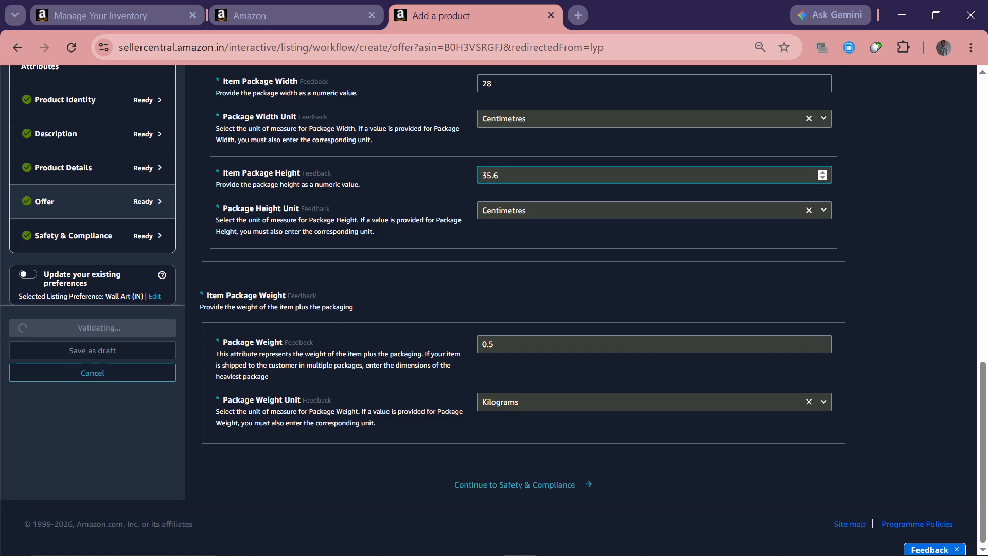
scroll(407, 481, "up", 10)
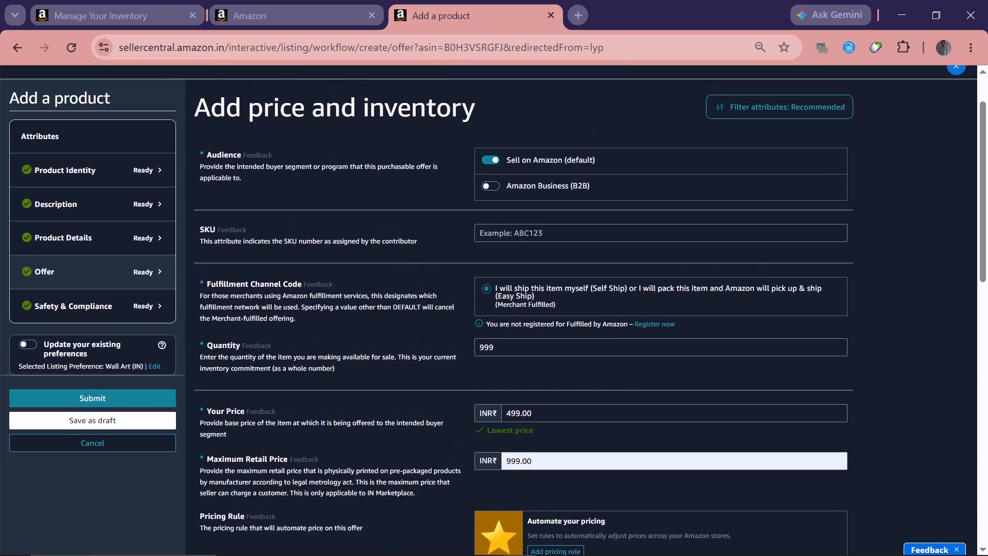
scroll(407, 481, "up", 2)
scroll(407, 481, "down", 7)
scroll(476, 550, "down", 4)
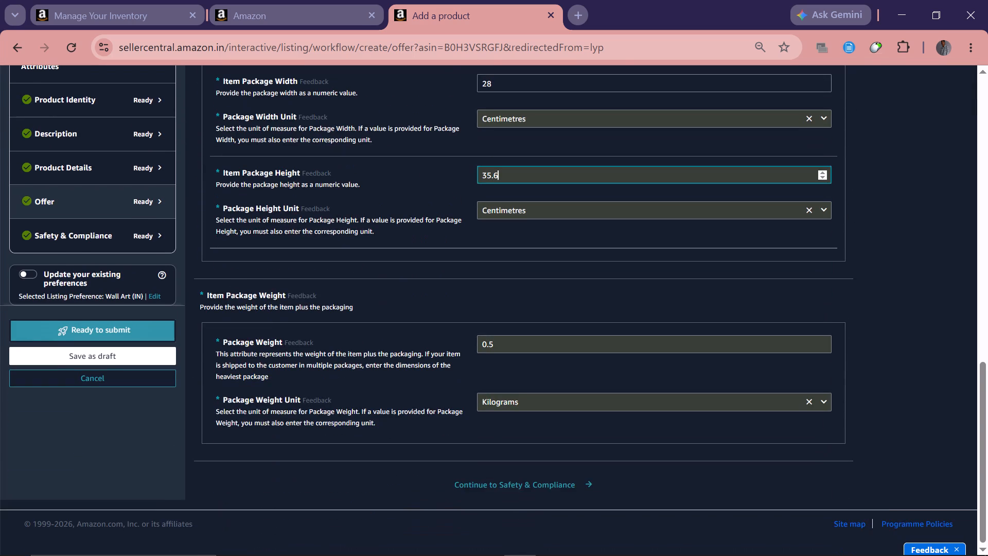
left_click(520, 483)
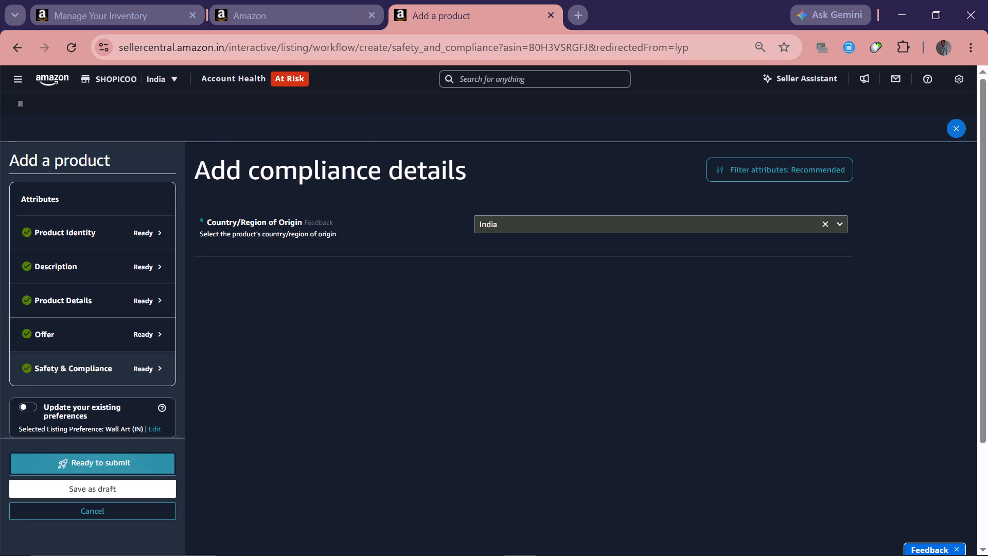
Keep India as the Country/Region of Origin and submit the listing.
left_click(840, 217)
left_click(484, 395)
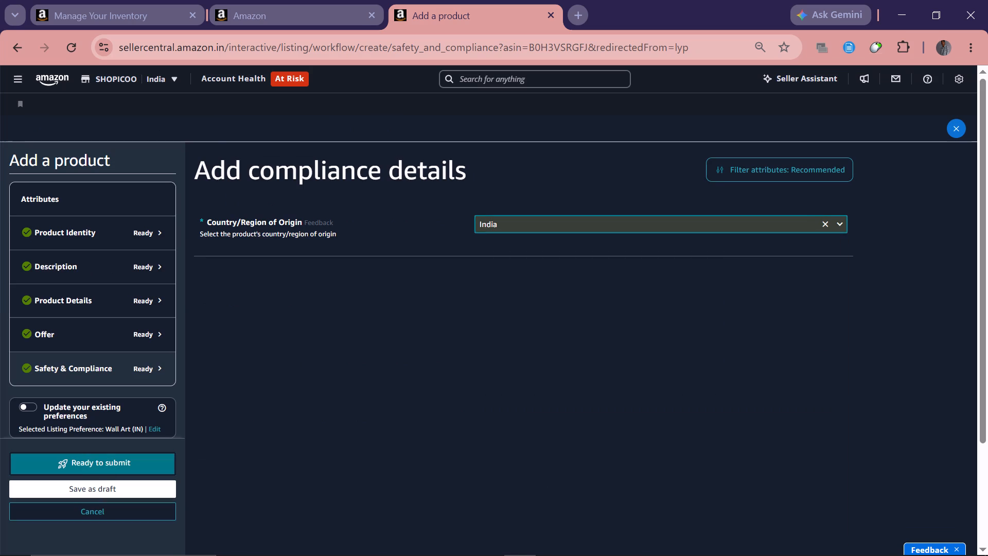
left_click(130, 464)
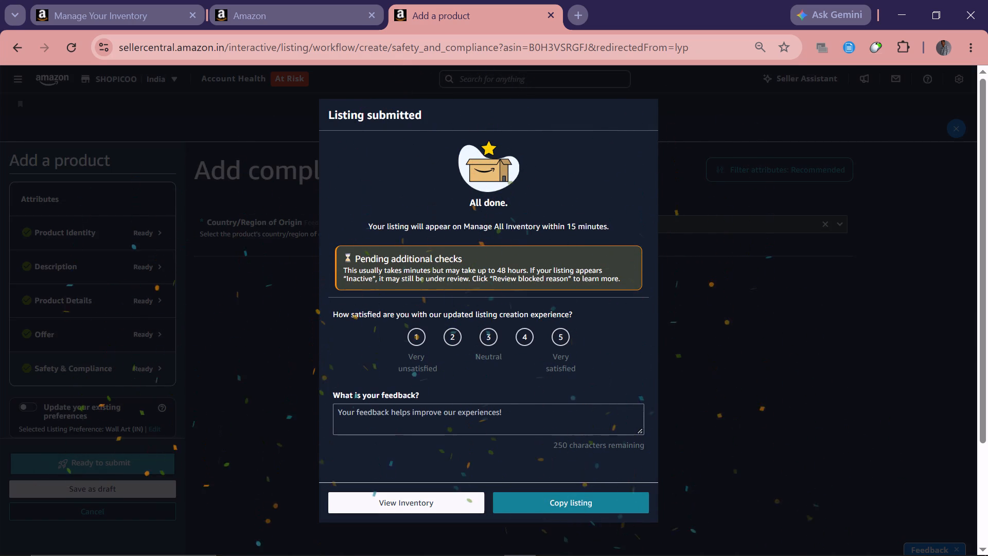
Open the inventory from the submission confirmation, close the old inventory tab and move the new one to the front.
left_click(434, 503)
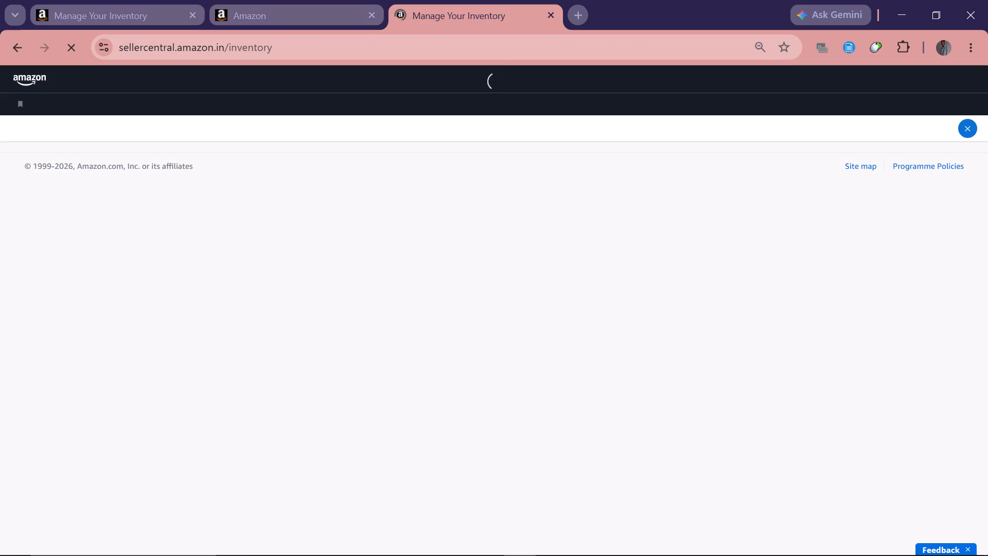
left_click(196, 18)
left_click(146, 16)
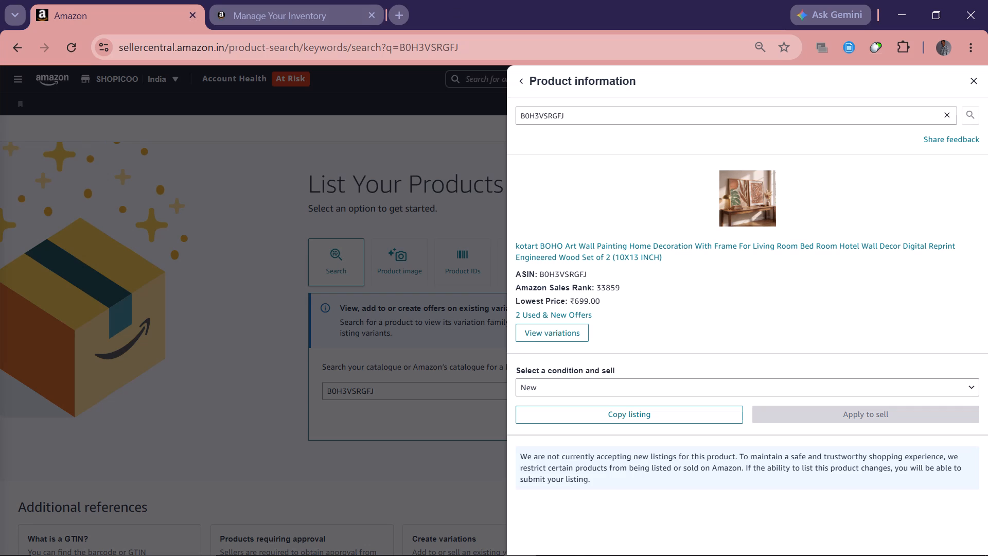
left_click_drag(303, 16, 130, 0)
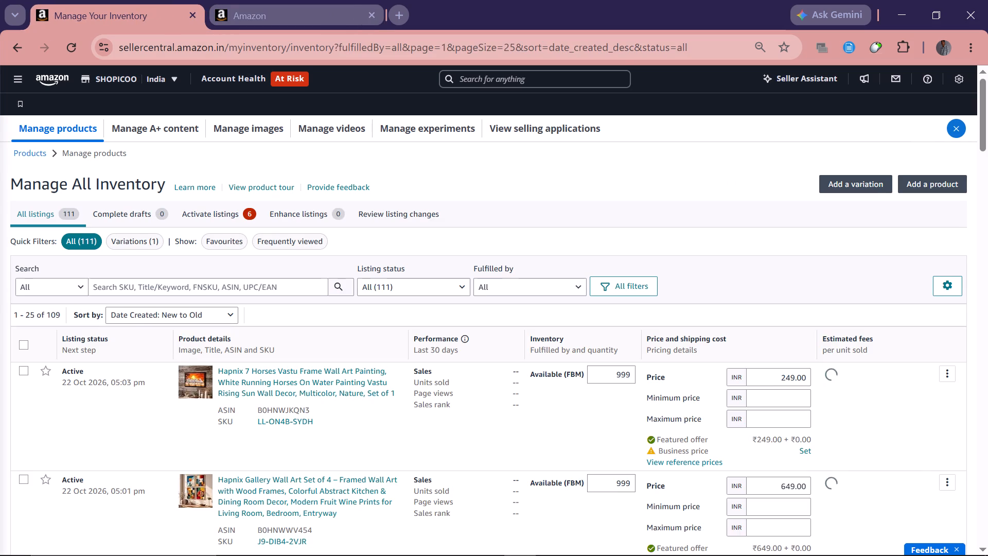
Copy the listing of the kotart BOHO set-of-2 product, ASIN B0H3VSRGFJ, to start another product.
left_click(271, 10)
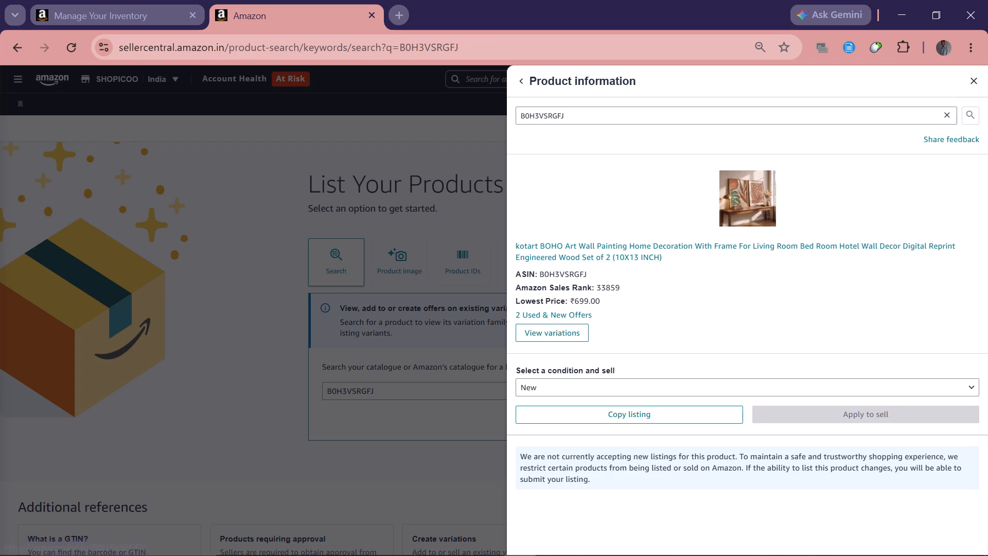
left_click(604, 412)
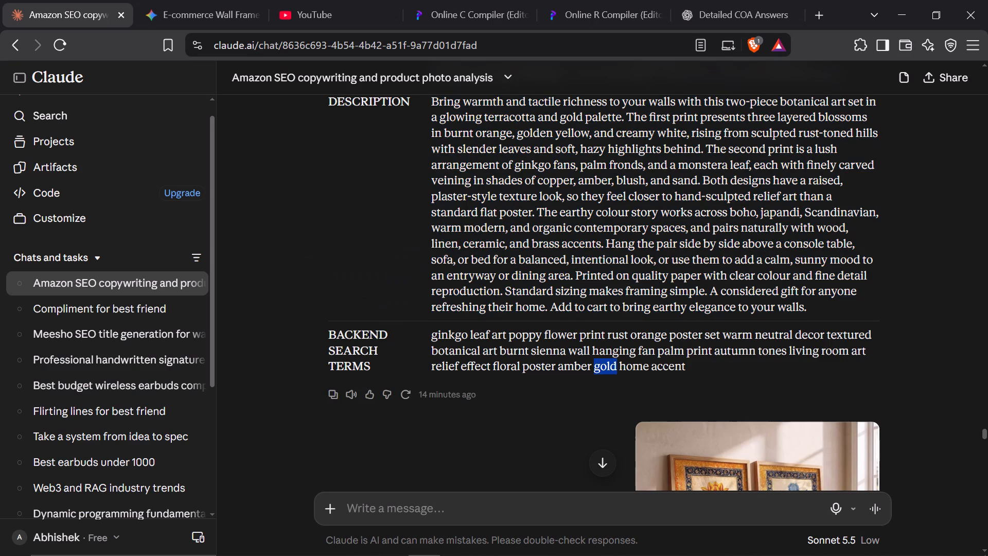
double_click(616, 365)
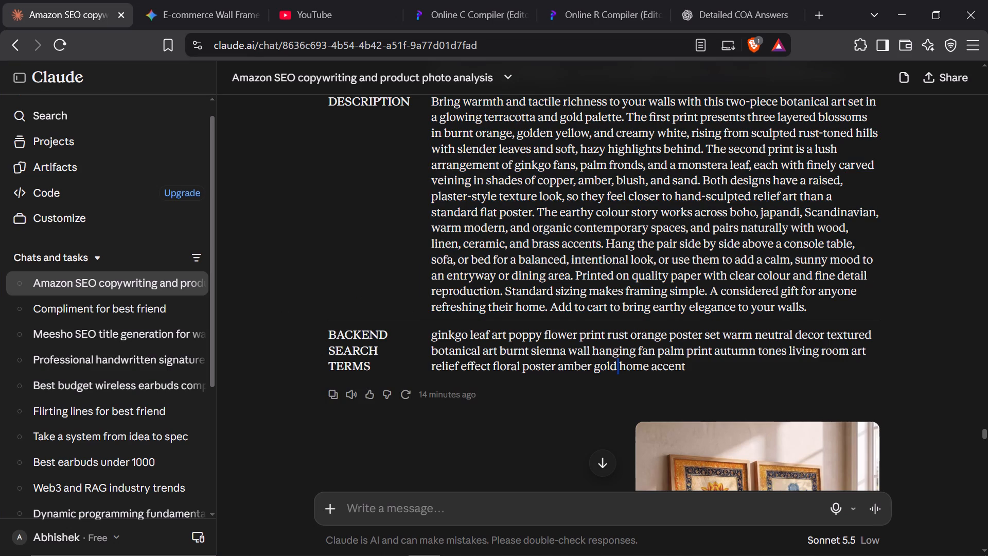
double_click(711, 367)
double_click(683, 366)
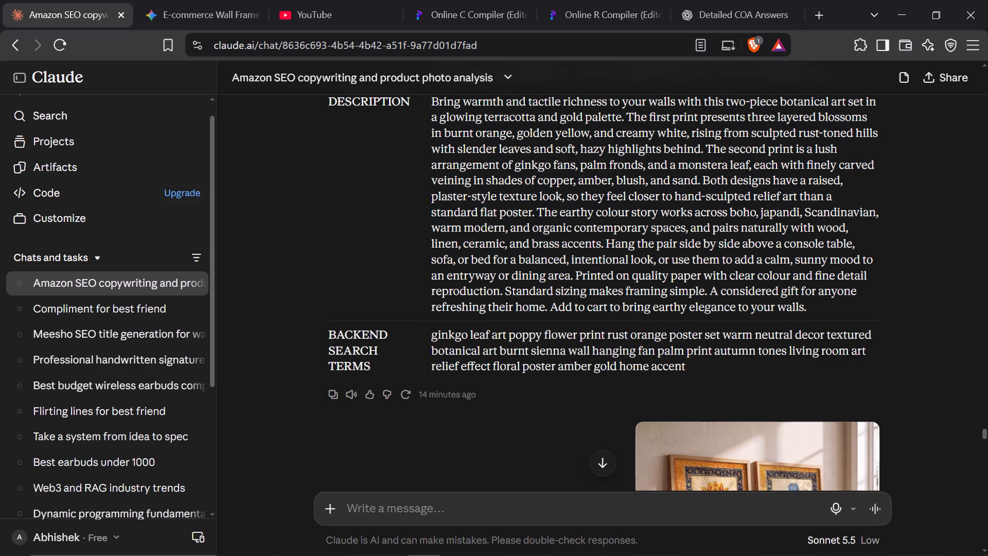
double_click(686, 366)
double_click(694, 362)
double_click(620, 350)
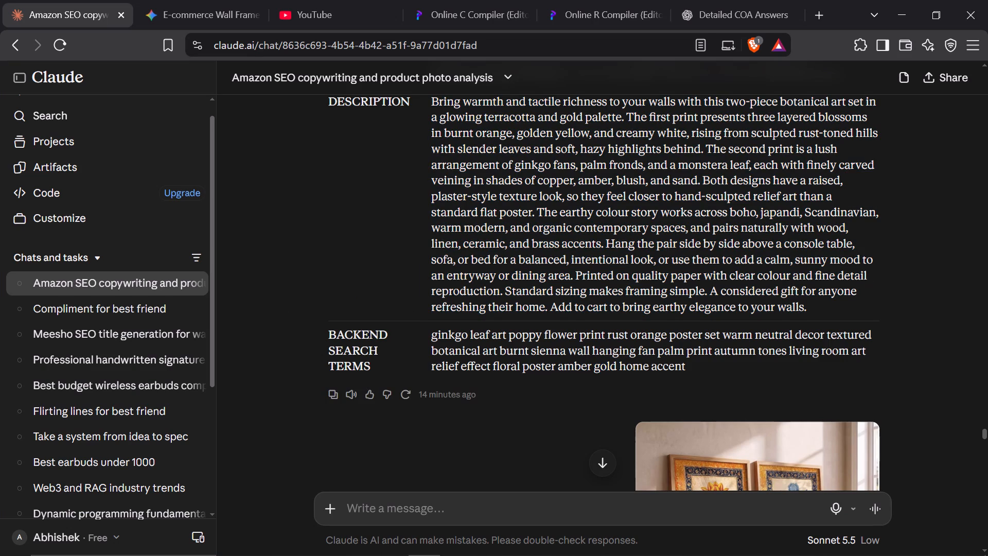
left_click(620, 350)
key("ctrl+c")
key("ctrl+c")
key("ctrl+c")
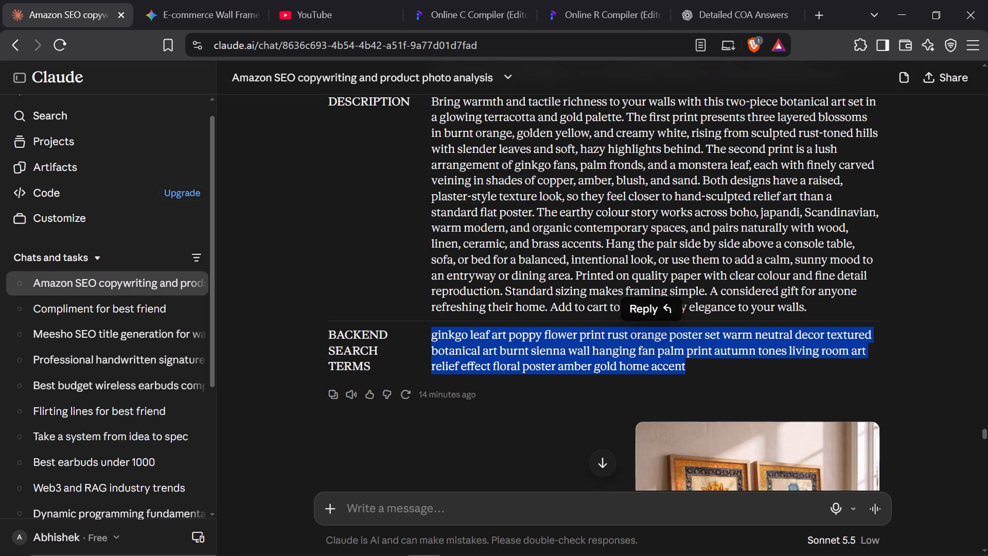
key("ctrl+c")
key("ctrl+c")
key("alt+Tab")
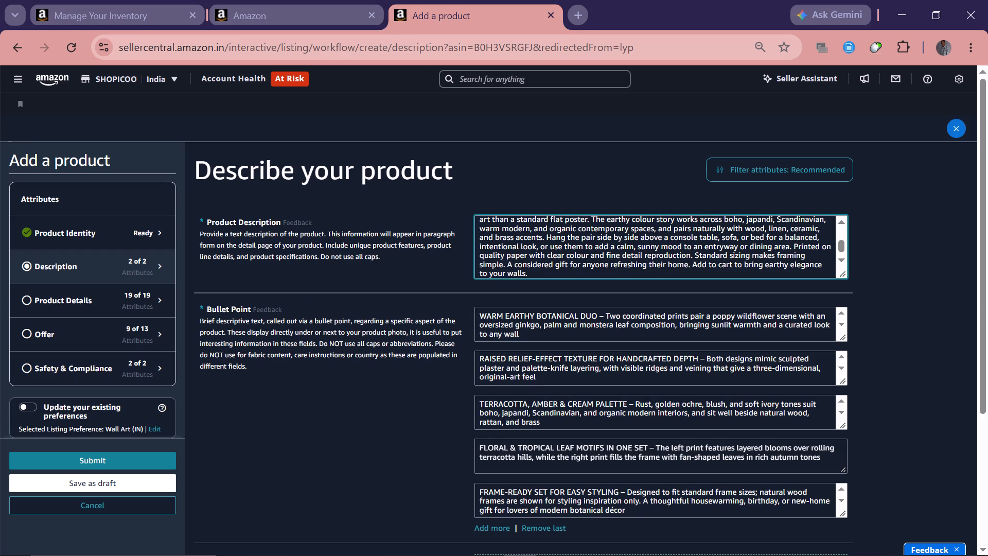
key("Return")
key("Return")
key("ctrl+v")
Upload the poppy-and-leaf set photo "WhatsApp Image 2026-10-28 at 4.45.58 PM (2)" from folder "set of 2.28.1" as the listing's first image.
scroll(450, 350, "down", 4)
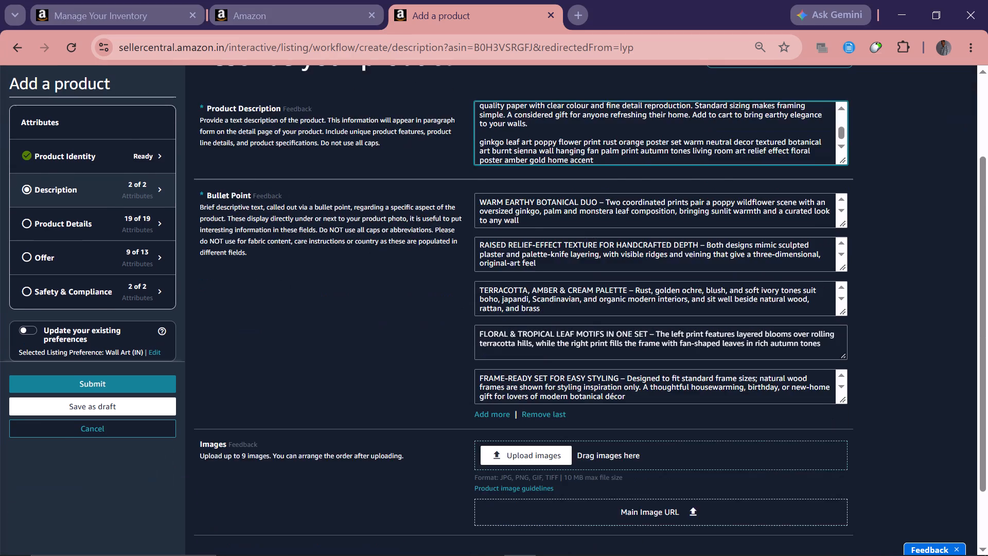
scroll(450, 350, "down", 3)
left_click(501, 384)
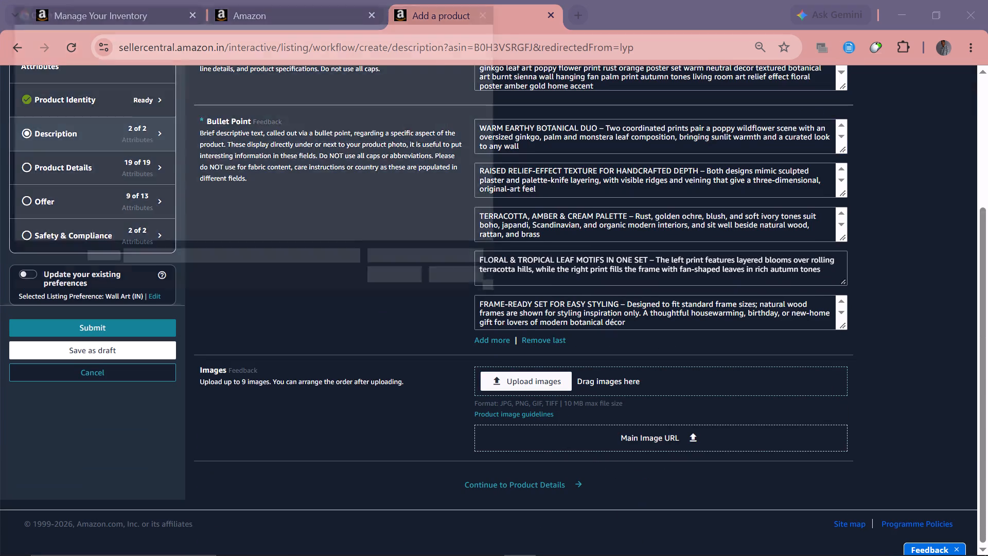
left_click_drag(301, 205, 474, 276)
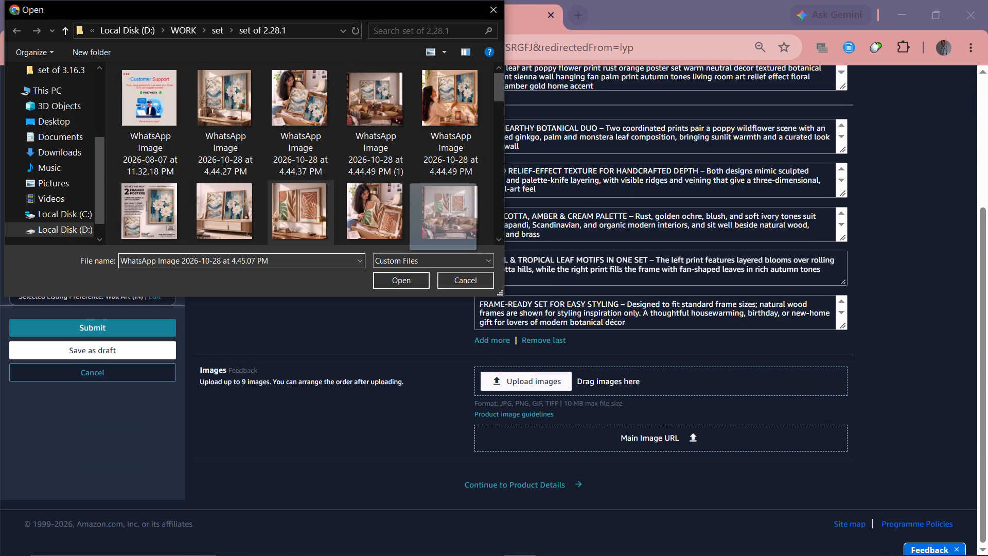
left_click_drag(474, 276, 310, 224)
key("alt+Tab")
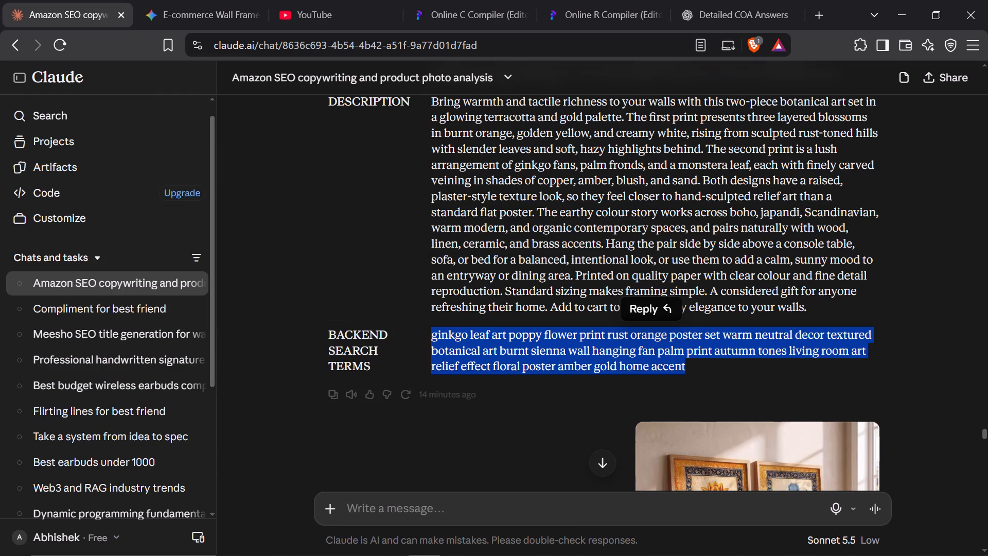
scroll(479, 236, "up", 8)
scroll(479, 236, "down", 3)
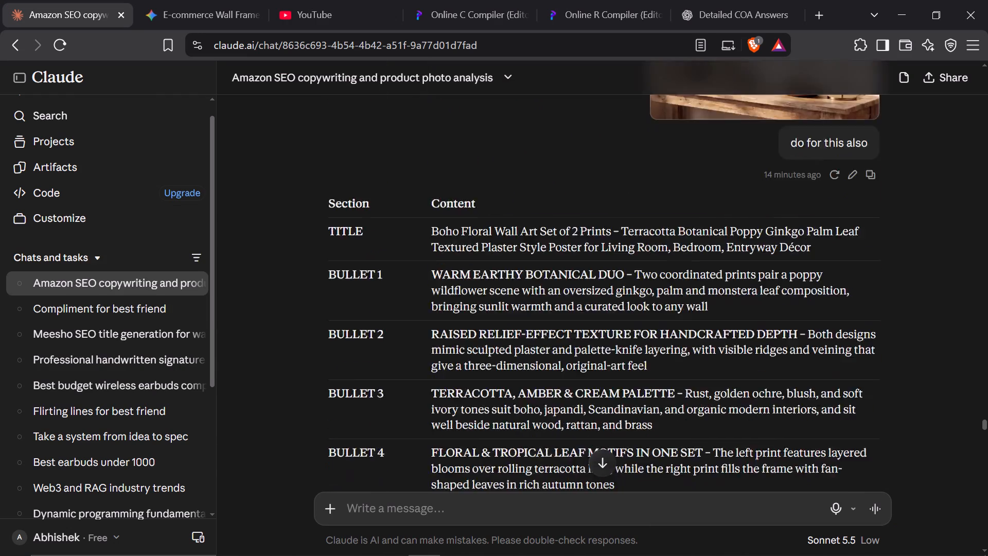
scroll(479, 236, "down", 3)
key("alt+Tab")
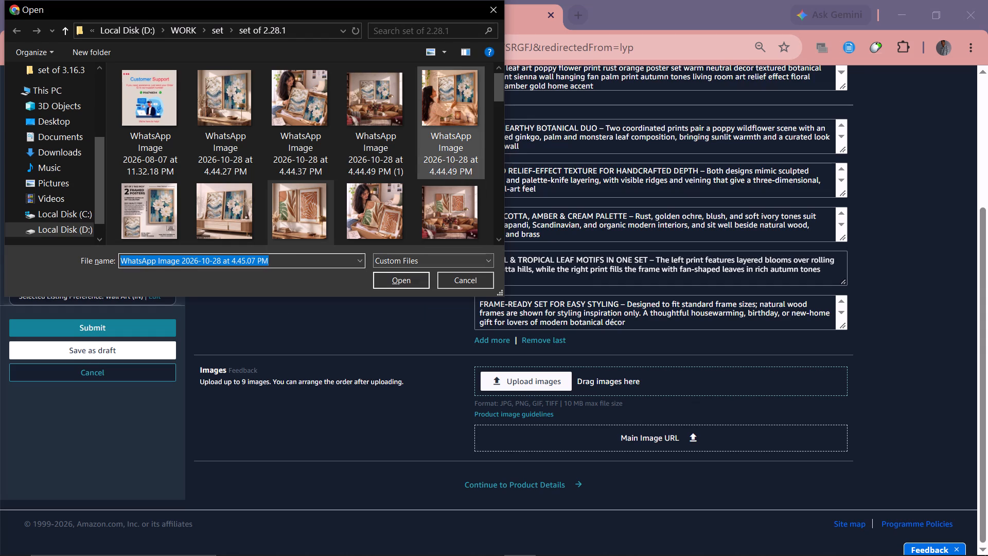
left_click_drag(497, 87, 501, 108)
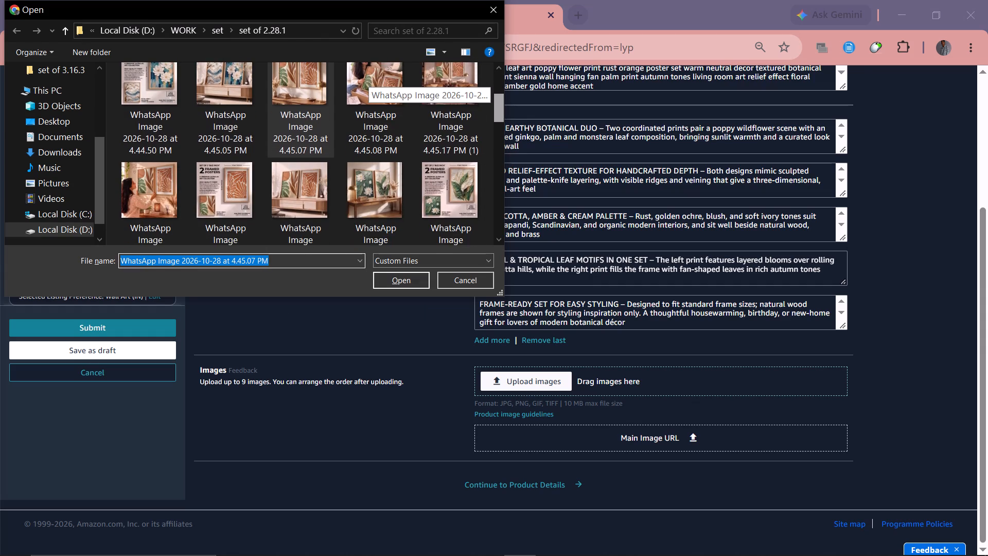
left_click_drag(501, 108, 505, 143)
left_click_drag(385, 89, 503, 371)
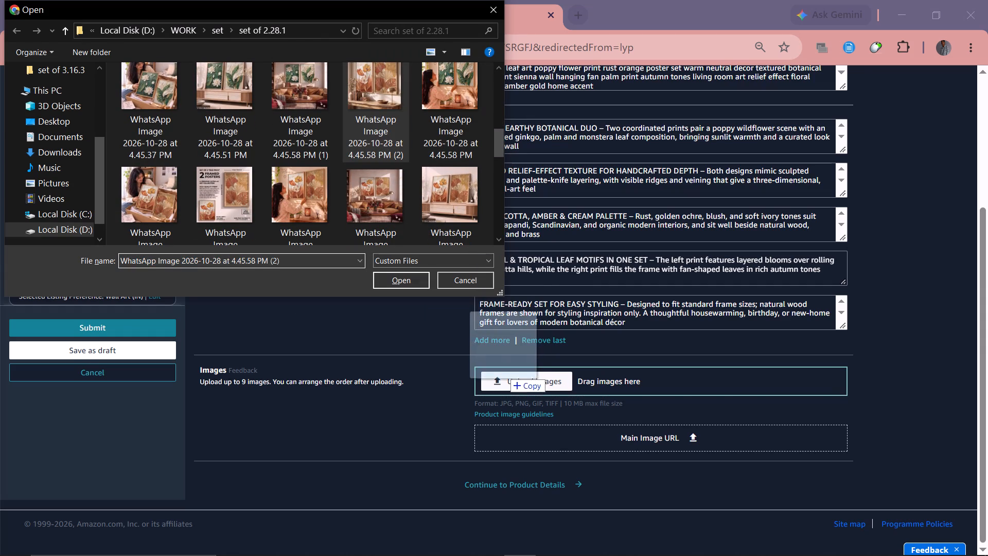
left_click_drag(503, 371, 503, 373)
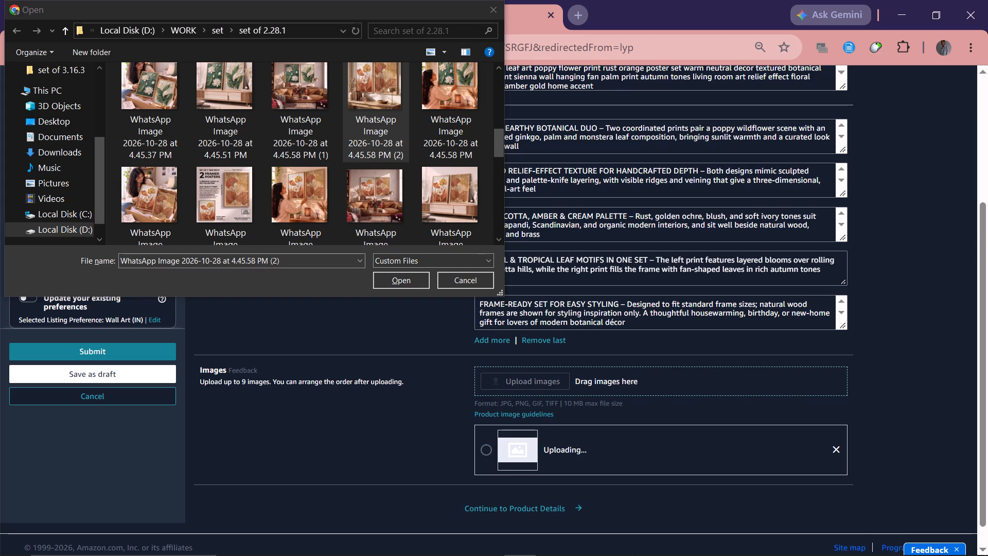
Upload "WhatsApp Image 2026-10-28 at 4.45.59 PM", the woman holding the poppy-and-leaf prints, as the listing's second image.
left_click_drag(158, 202, 485, 369)
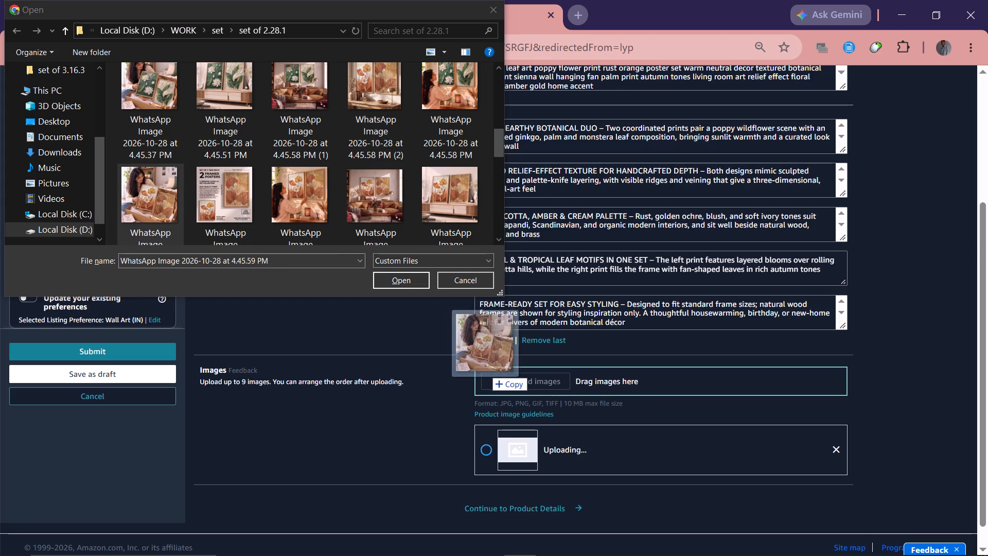
left_click_drag(485, 369, 510, 376)
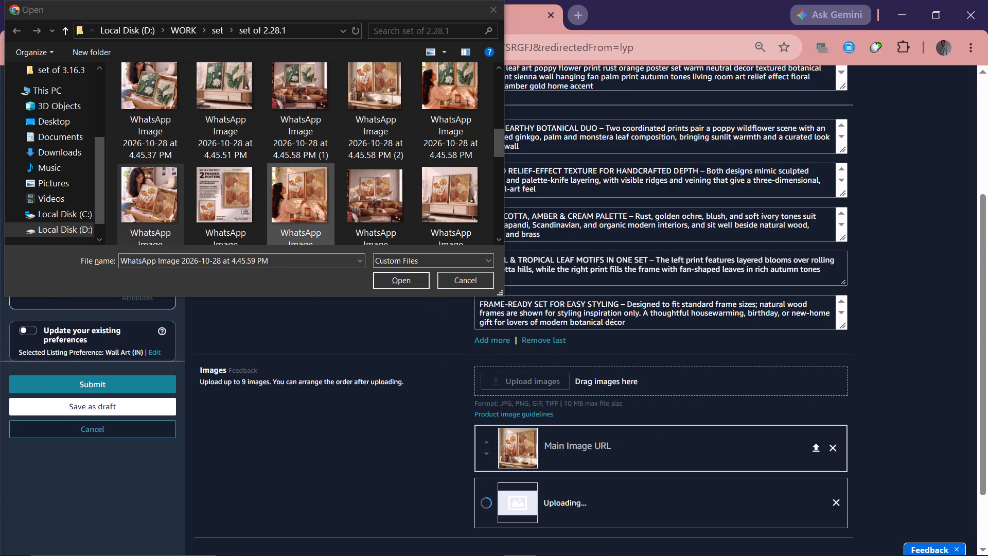
Upload "WhatsApp Image 2026-10-28 at 4.46.11 PM", the woman beside the hung poppy-and-leaf prints, as the listing's third image.
left_click_drag(304, 198, 398, 204)
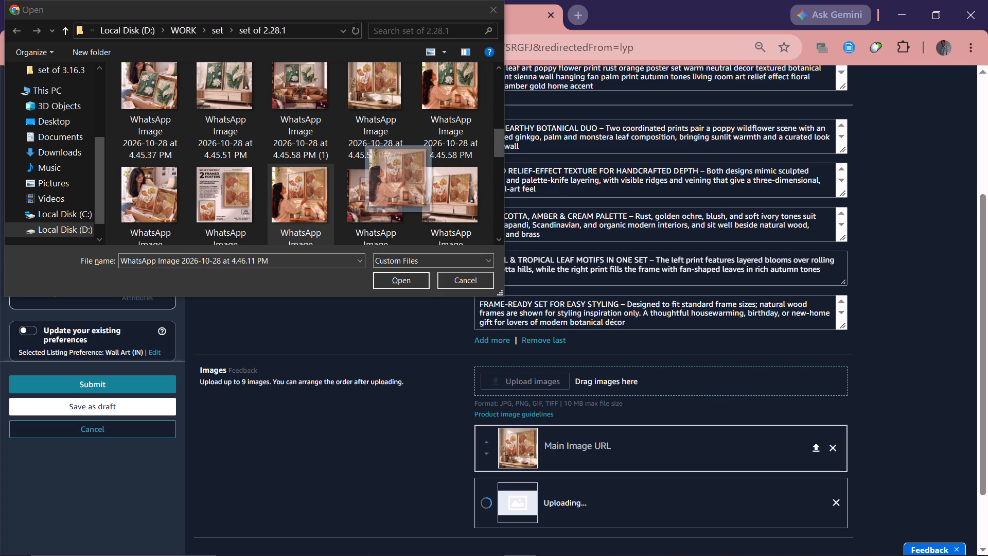
left_click_drag(398, 204, 507, 378)
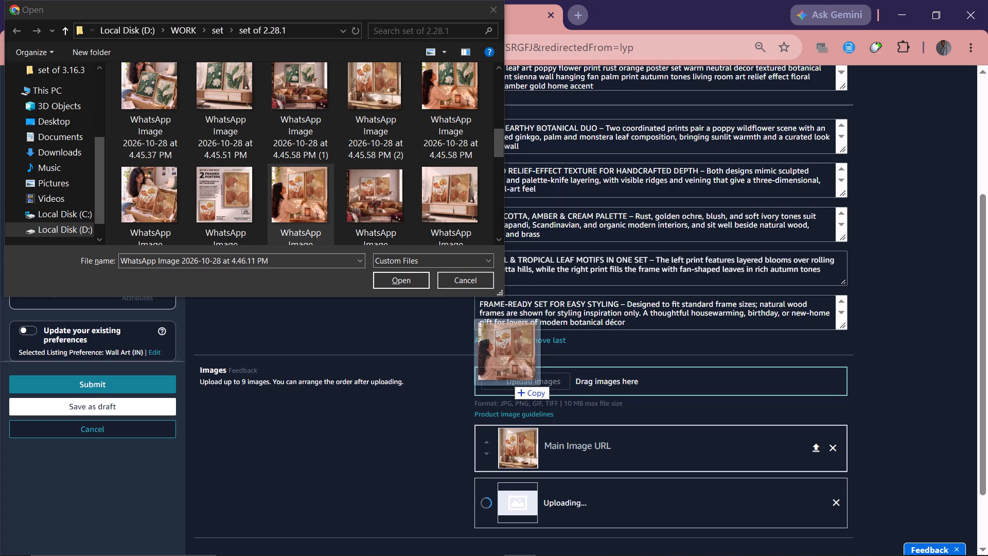
left_click_drag(507, 378, 524, 373)
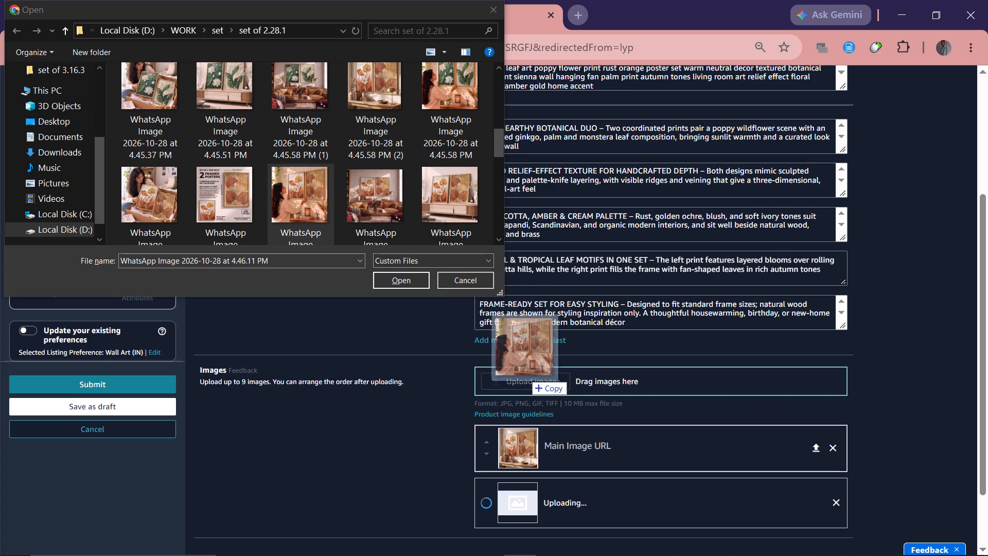
left_click_drag(524, 373, 517, 374)
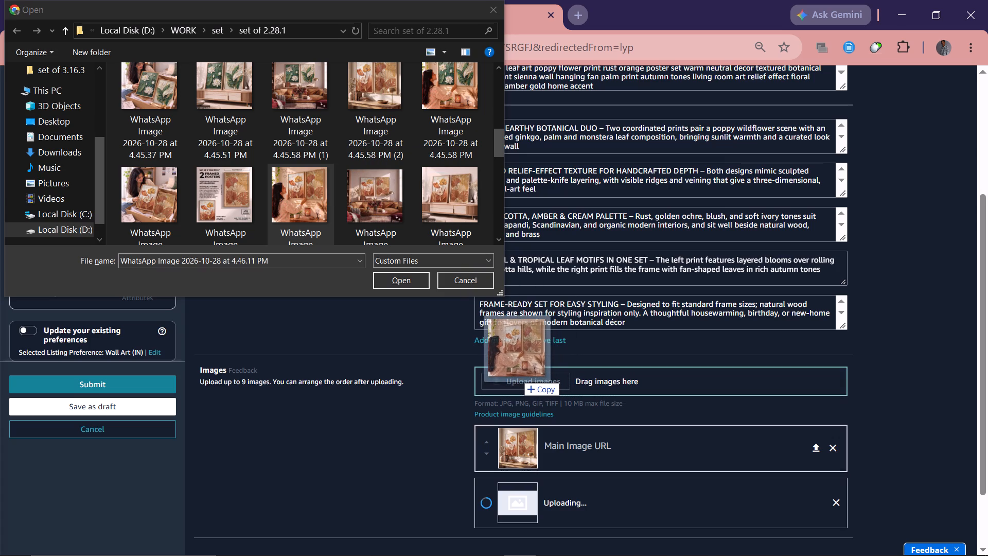
left_click_drag(517, 374, 517, 369)
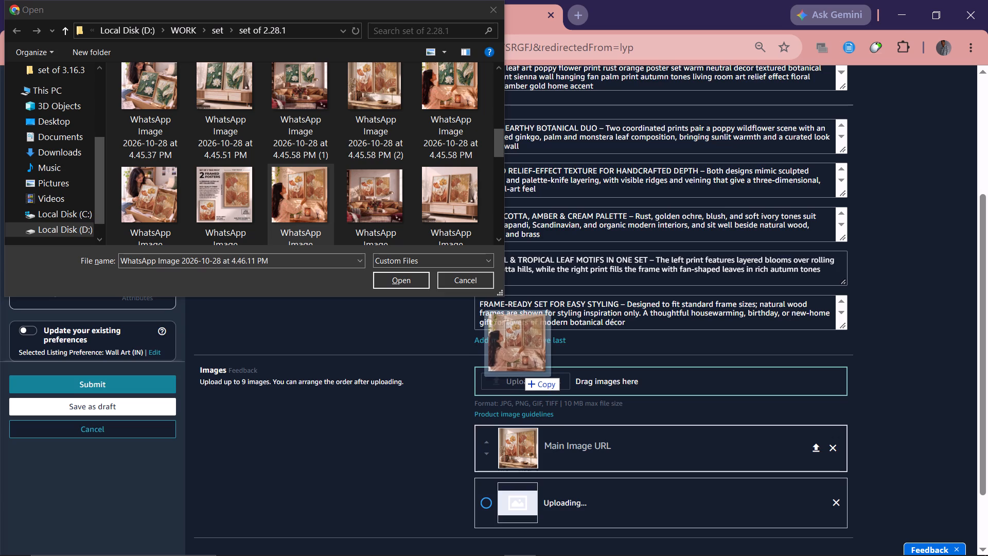
left_click_drag(517, 369, 517, 372)
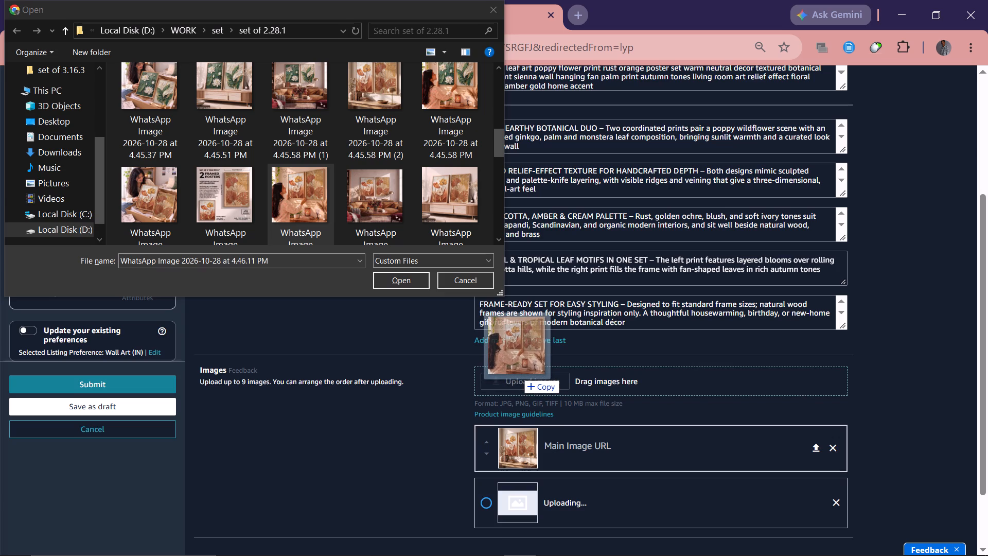
left_click_drag(517, 372, 515, 376)
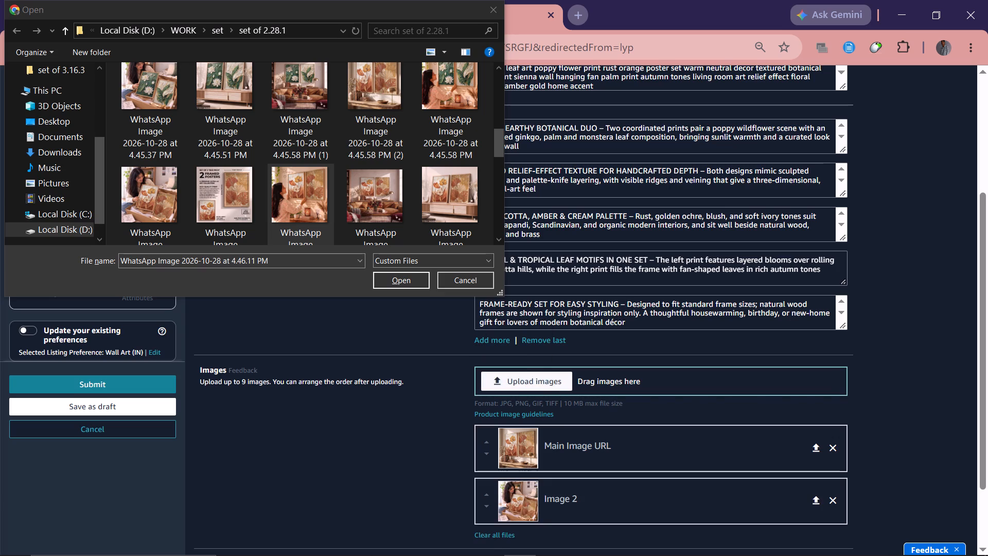
Upload "WhatsApp Image 2026-10-28 at 4.46.29 PM (1)", the poppy-and-leaf prints above a sofa, as the listing's fourth image.
scroll(382, 212, "down", 1)
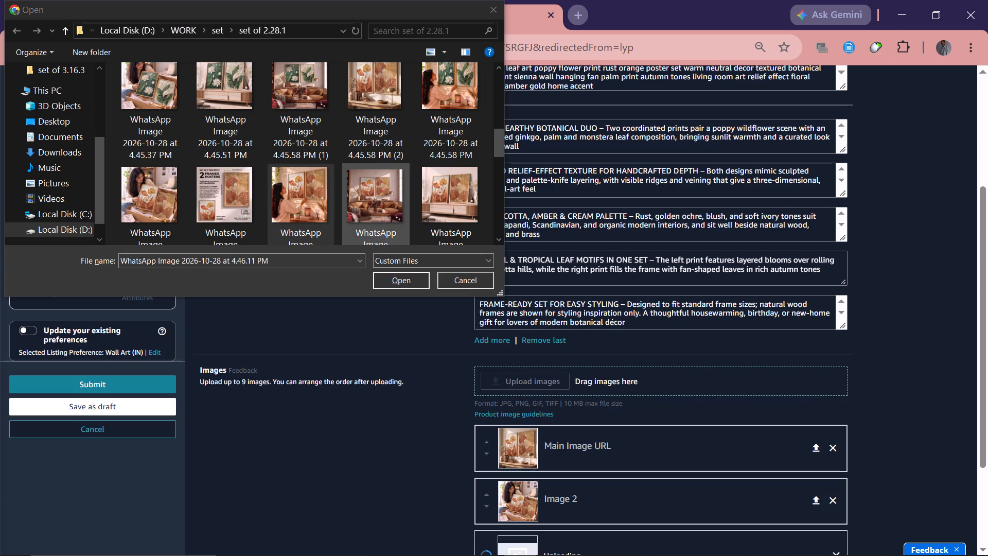
left_click_drag(501, 138, 501, 148)
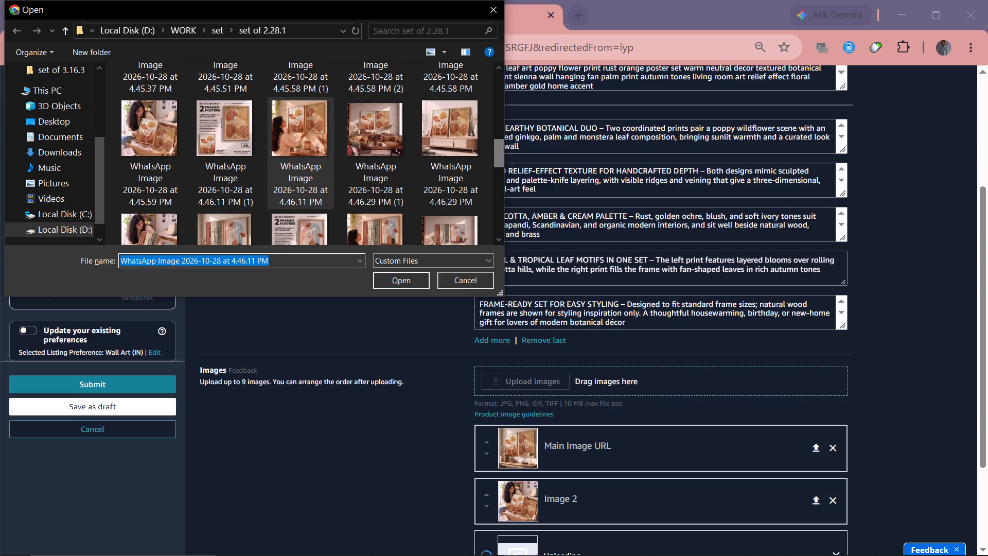
left_click_drag(498, 149, 499, 152)
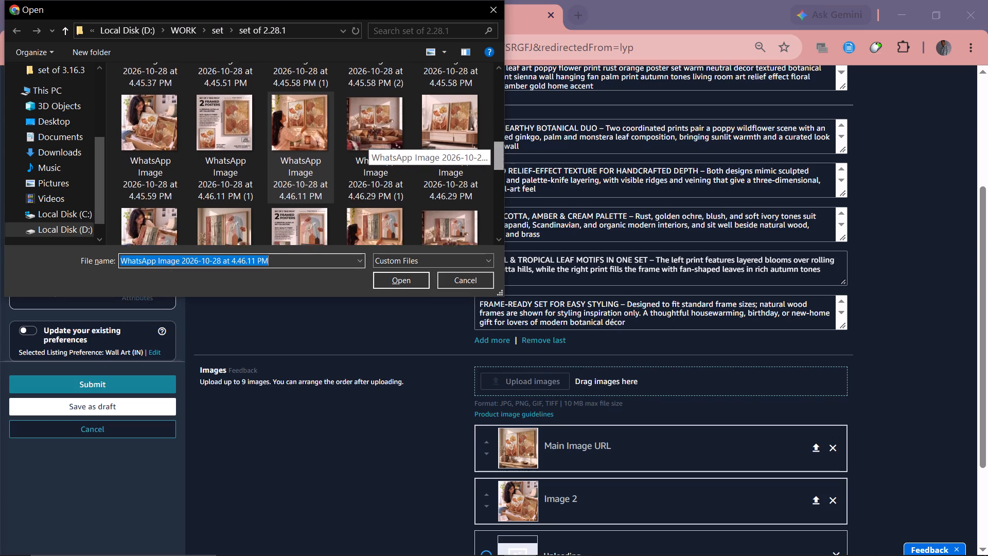
left_click_drag(499, 152, 506, 154)
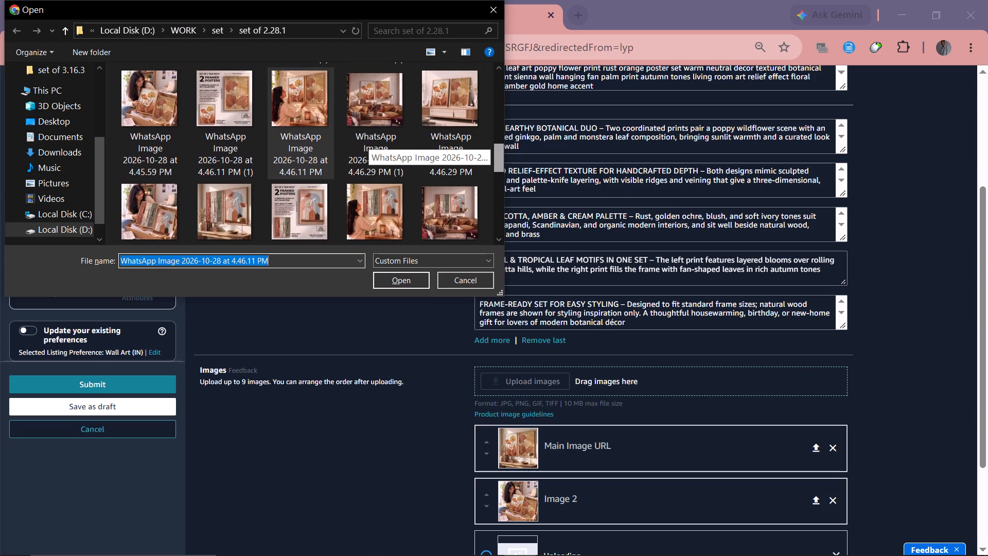
left_click_drag(506, 154, 506, 154)
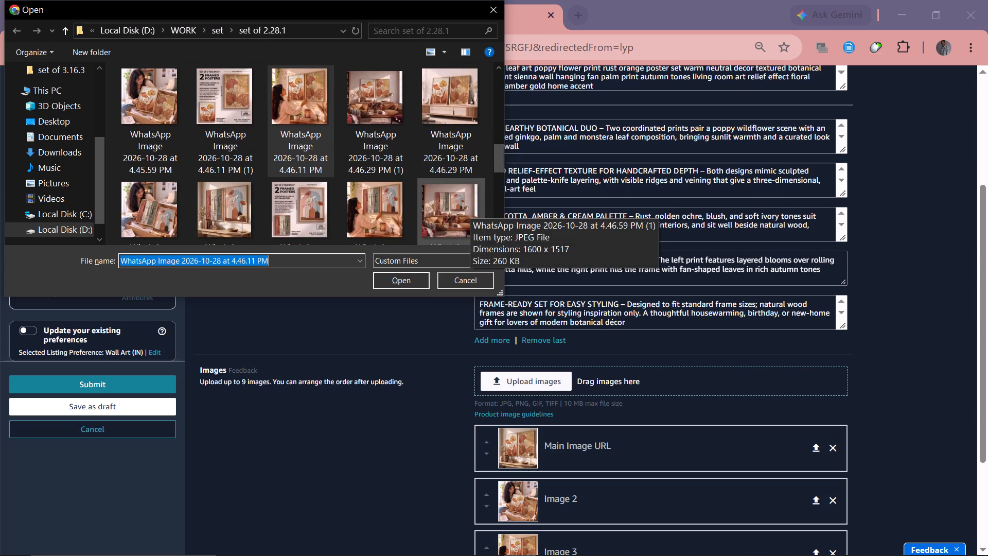
left_click_drag(500, 155, 503, 140)
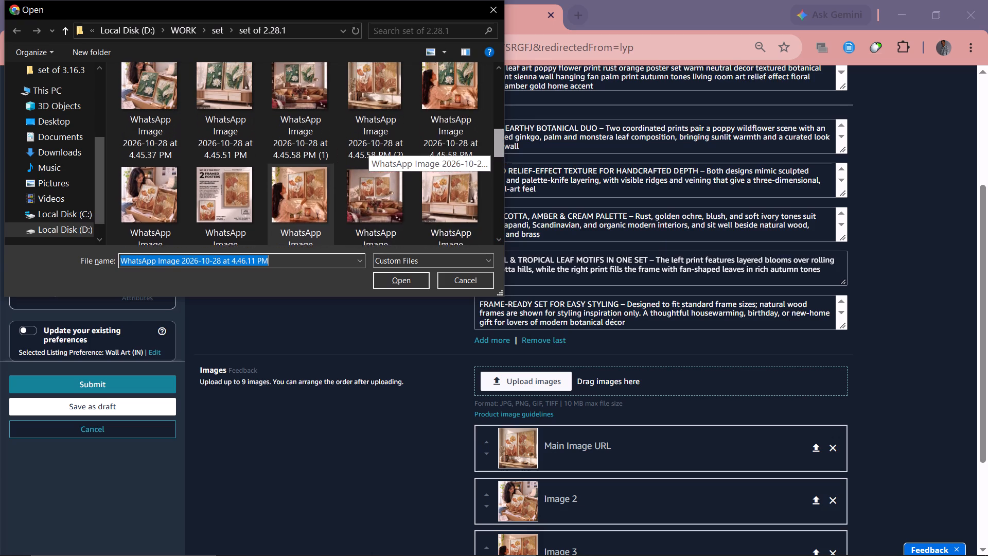
left_click_drag(503, 140, 502, 140)
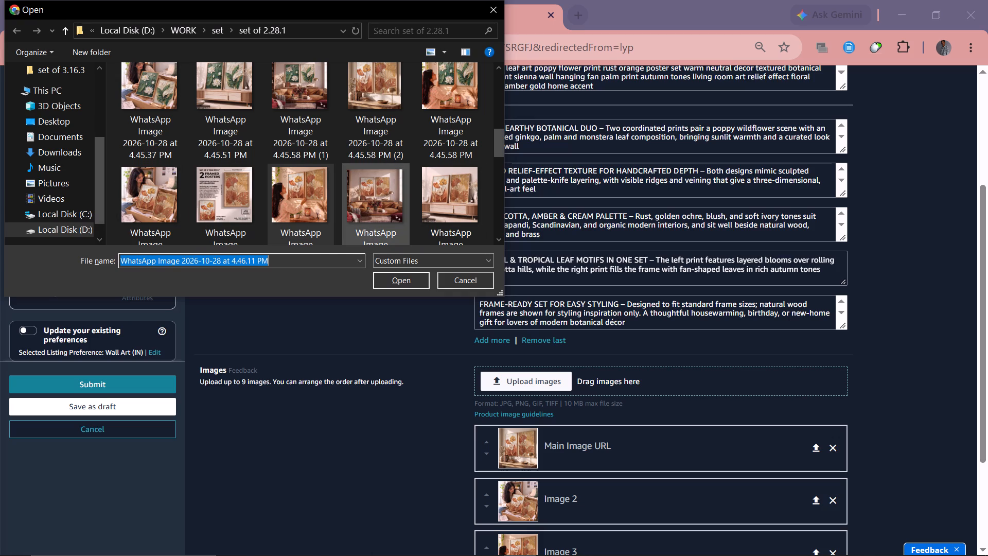
left_click_drag(382, 191, 504, 374)
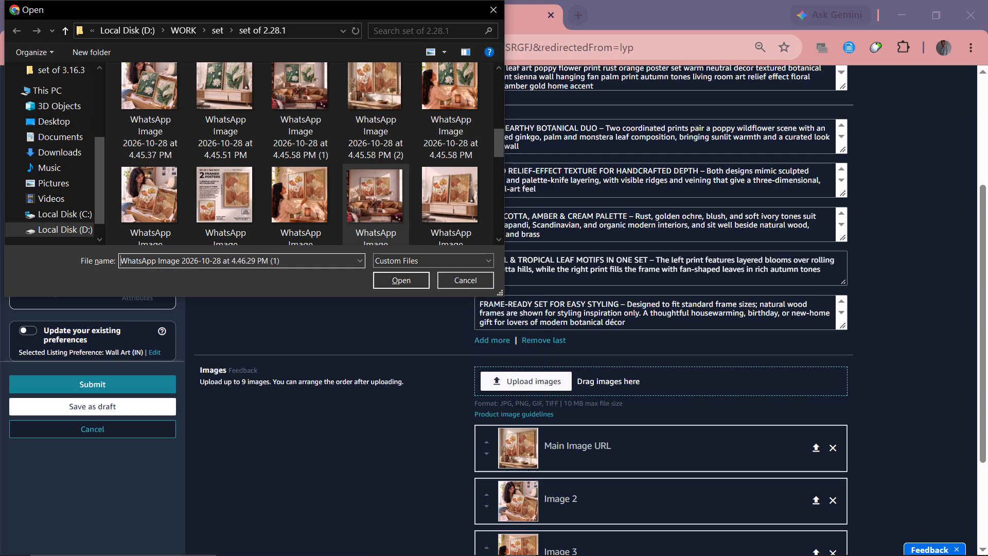
Upload "WhatsApp Image 2026-10-28 at 4.46.29 PM", the poppy-and-leaf prints above a console, as the listing's fifth image.
left_click_drag(450, 182, 528, 318)
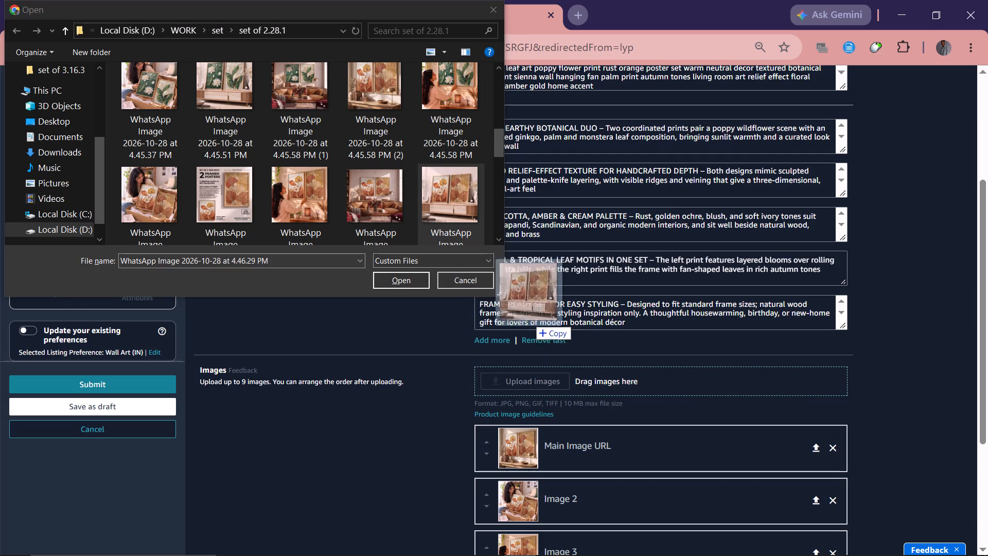
left_click_drag(528, 318, 518, 372)
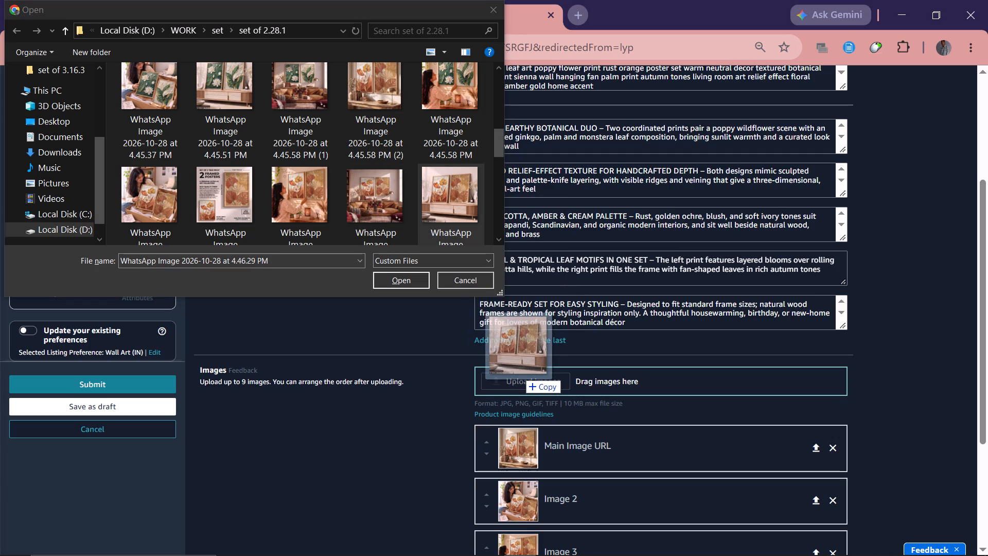
left_click_drag(518, 372, 546, 348)
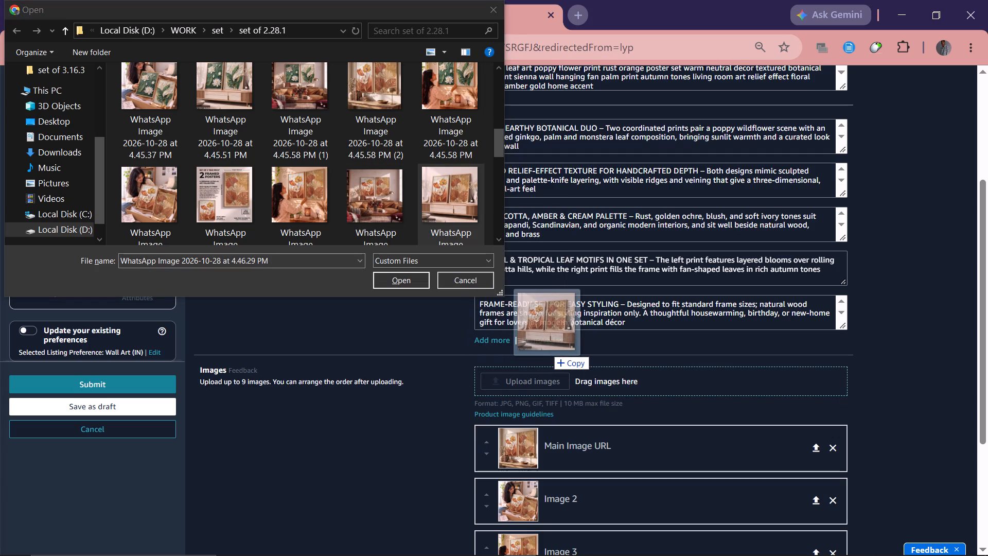
left_click_drag(546, 348, 526, 374)
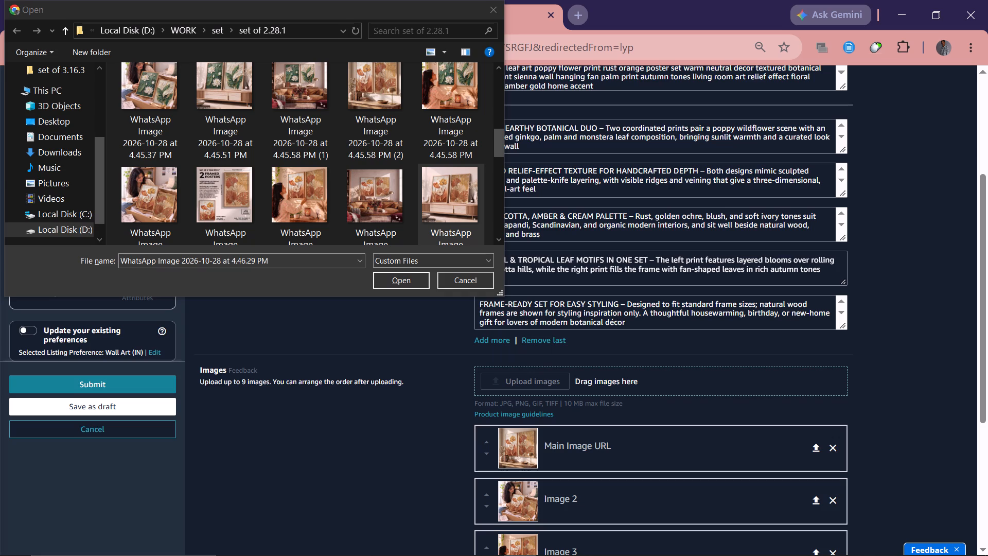
Upload the A4 frame photo "WhatsApp Image 2026-10-28 at 4.47.54 PM" from the end of the folder as the listing's sixth image.
left_click_drag(228, 194, 457, 225)
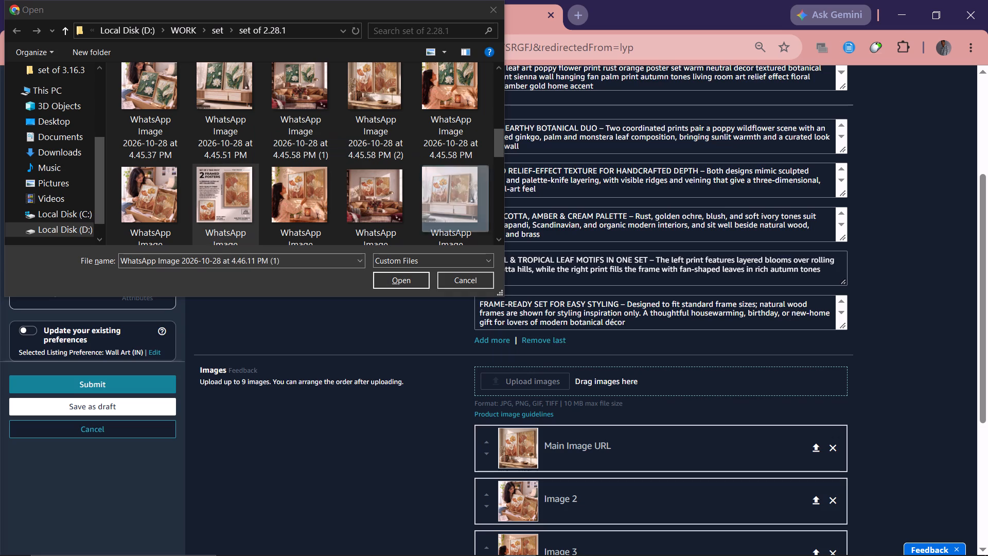
left_click_drag(457, 225, 227, 210)
left_click_drag(496, 146, 498, 179)
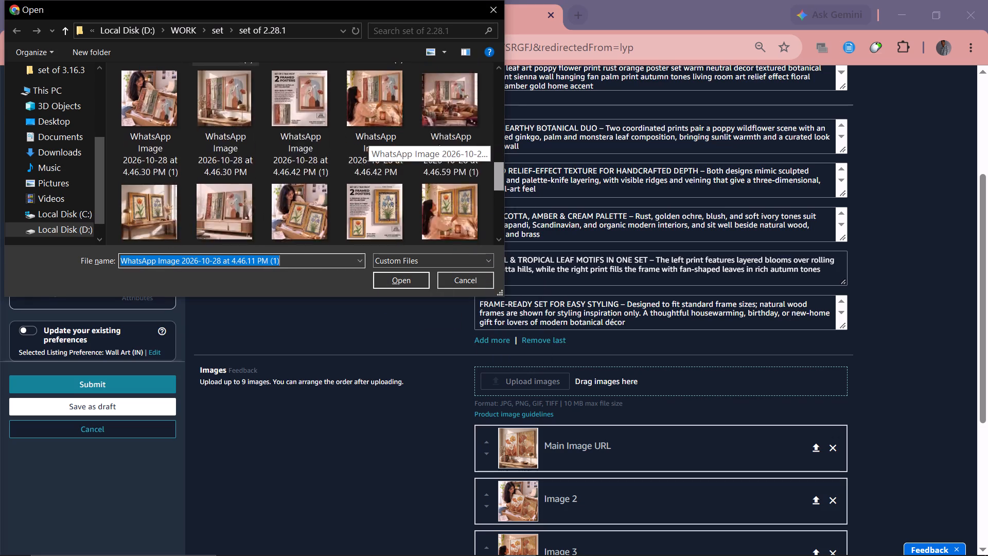
left_click_drag(498, 179, 501, 231)
left_click_drag(372, 171, 509, 289)
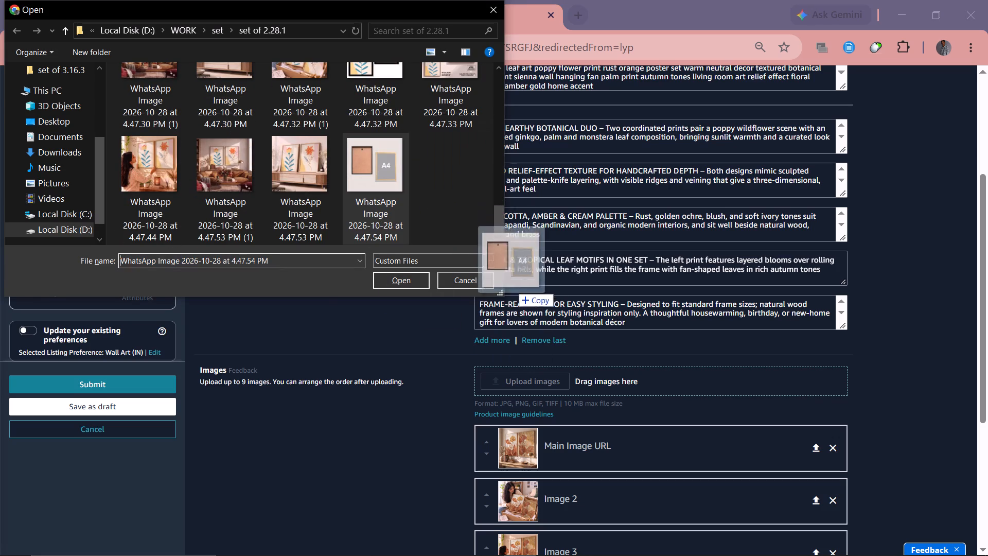
left_click_drag(509, 289, 531, 357)
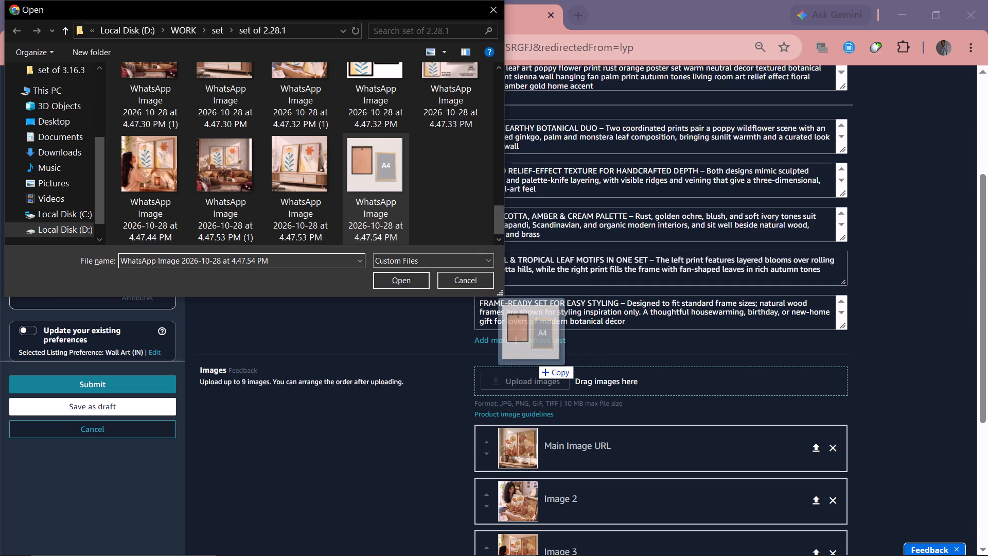
left_click_drag(531, 357, 519, 377)
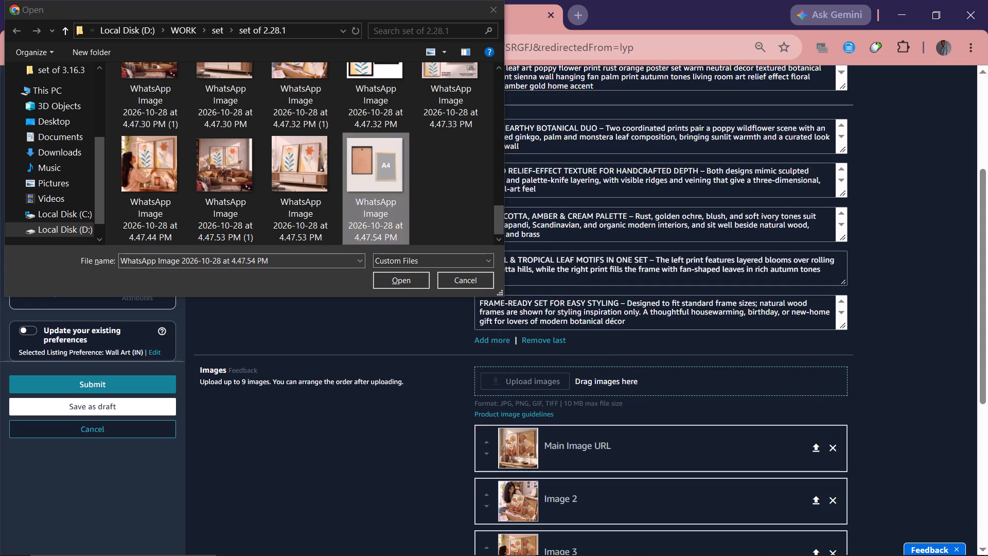
Upload the poppy-and-leaf "2 Framed Posters" infographic, "WhatsApp Image 2026-10-28 at 4.46.11 PM (1)", as the listing's seventh image.
left_click_drag(498, 222, 487, 180)
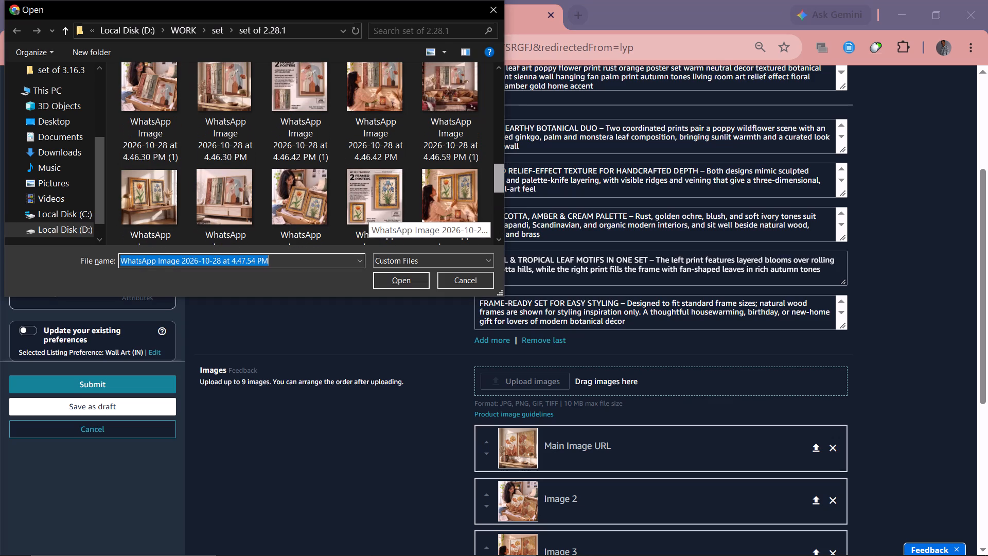
left_click_drag(487, 180, 484, 155)
left_click_drag(221, 142, 525, 375)
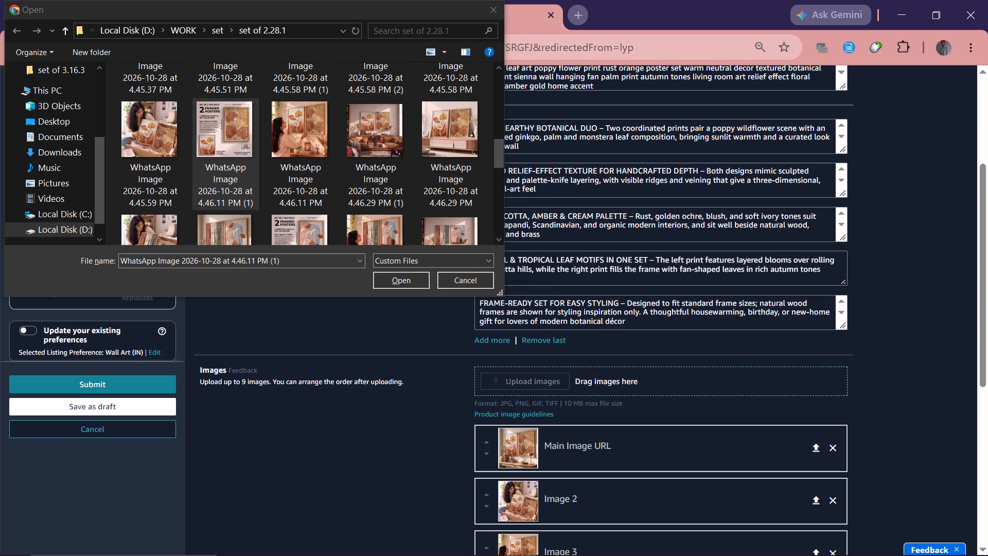
Upload the Customer Support graphic "WhatsApp Image 2026-08-07 at 11.32.18 PM" as the eighth image and check the uploaded image list.
left_click_drag(499, 164, 493, 77)
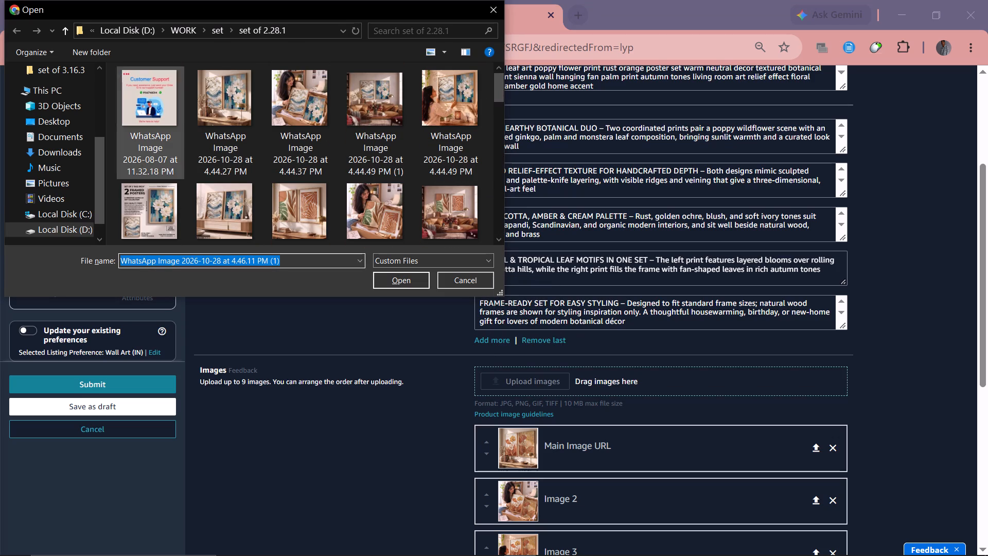
left_click_drag(164, 92, 520, 372)
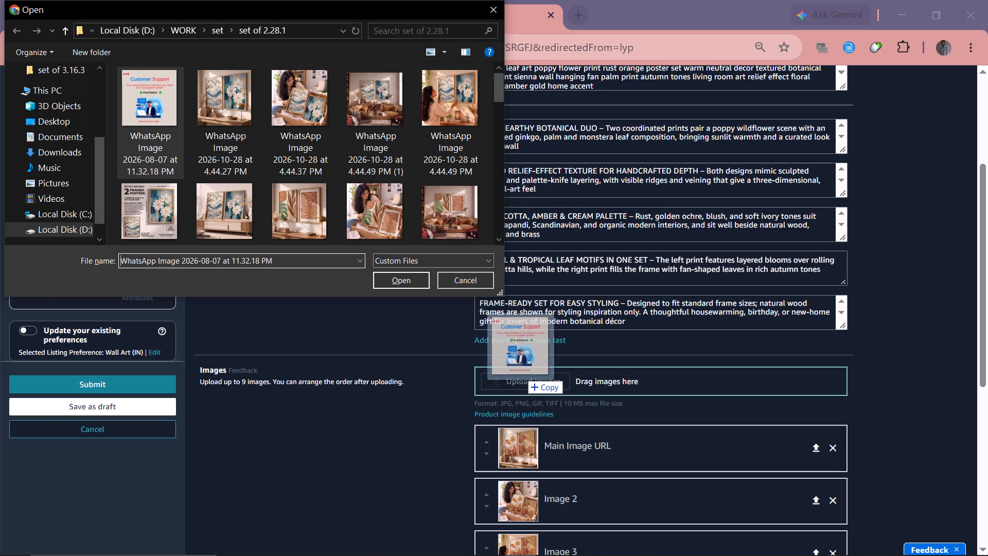
left_click_drag(520, 372, 164, 122)
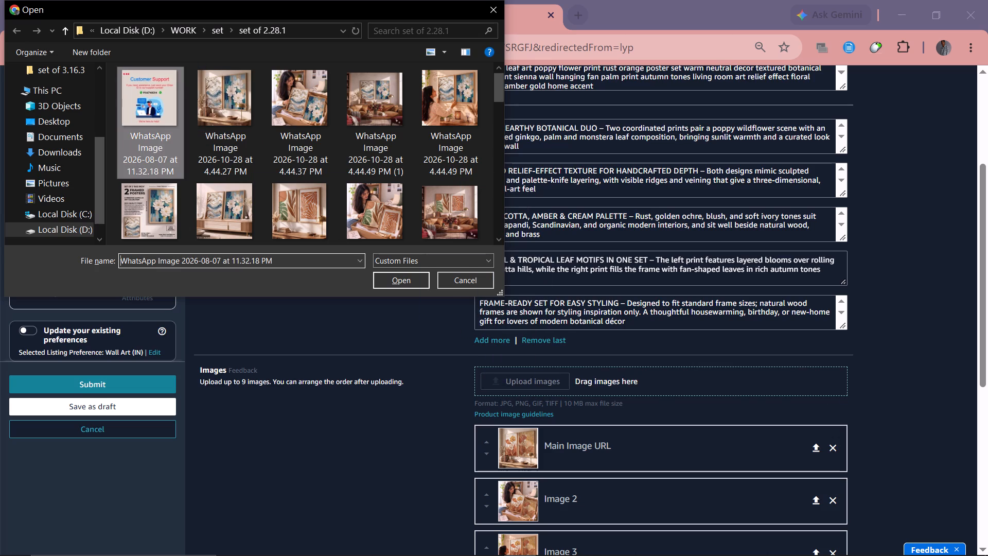
left_click(164, 122)
left_click(164, 122)
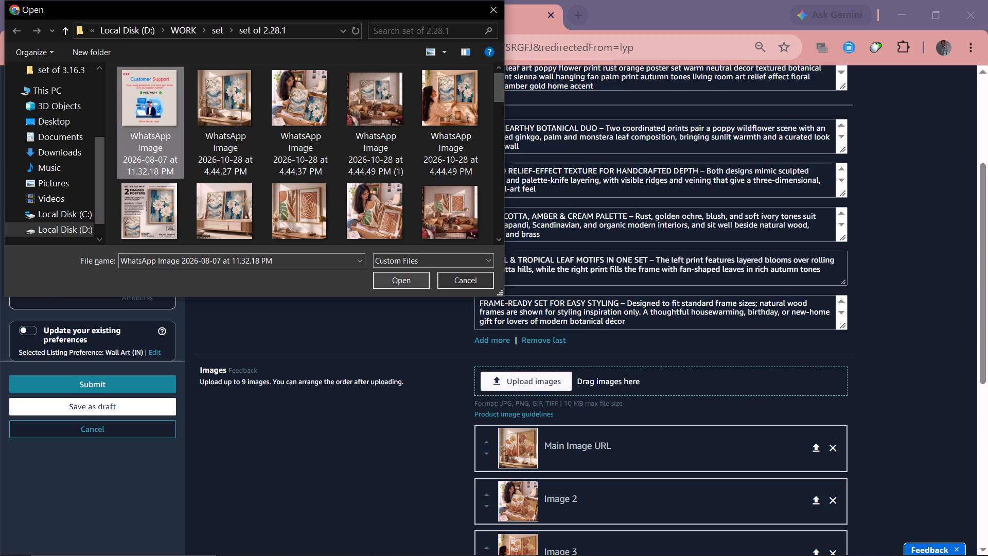
left_click(411, 279)
scroll(482, 378, "down", 8)
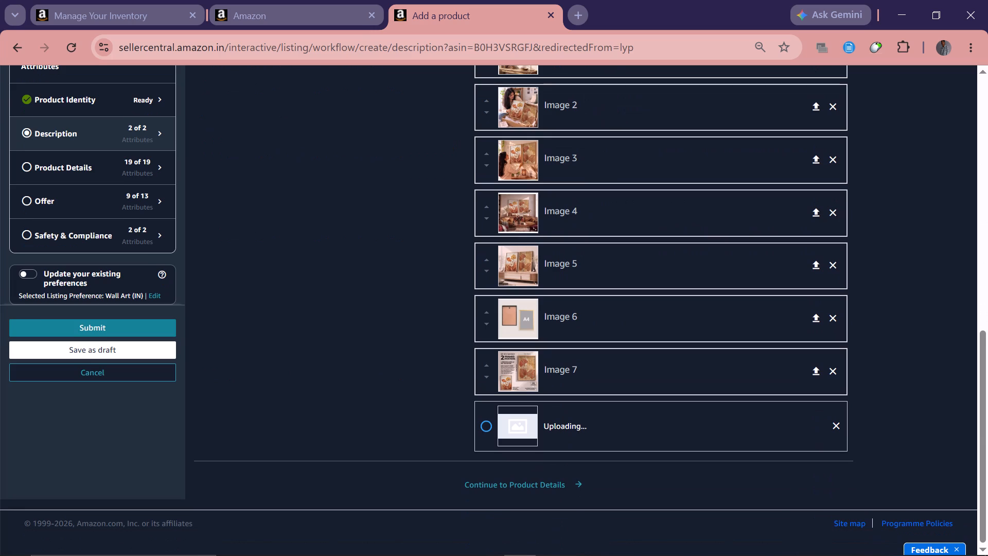
scroll(400, 346, "down", 1)
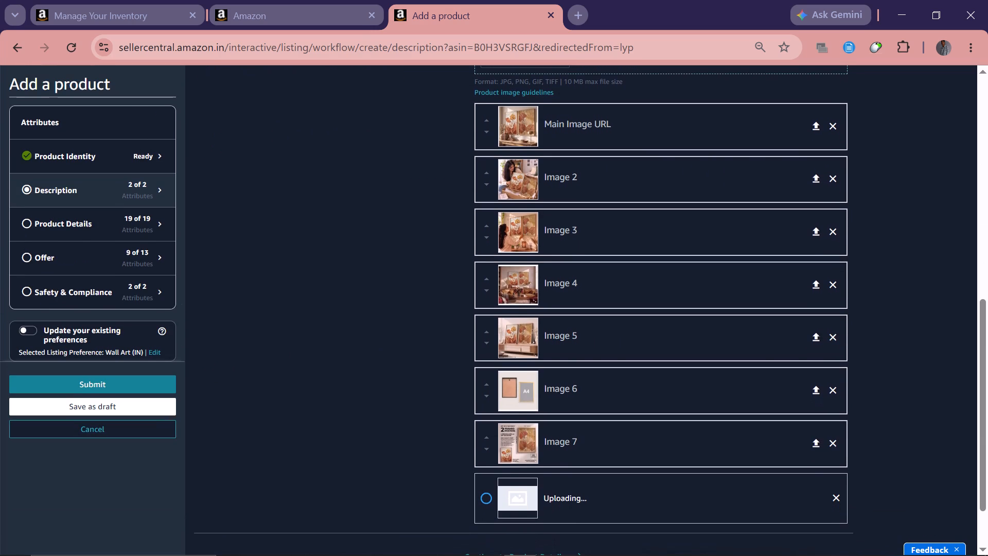
scroll(400, 346, "down", 2)
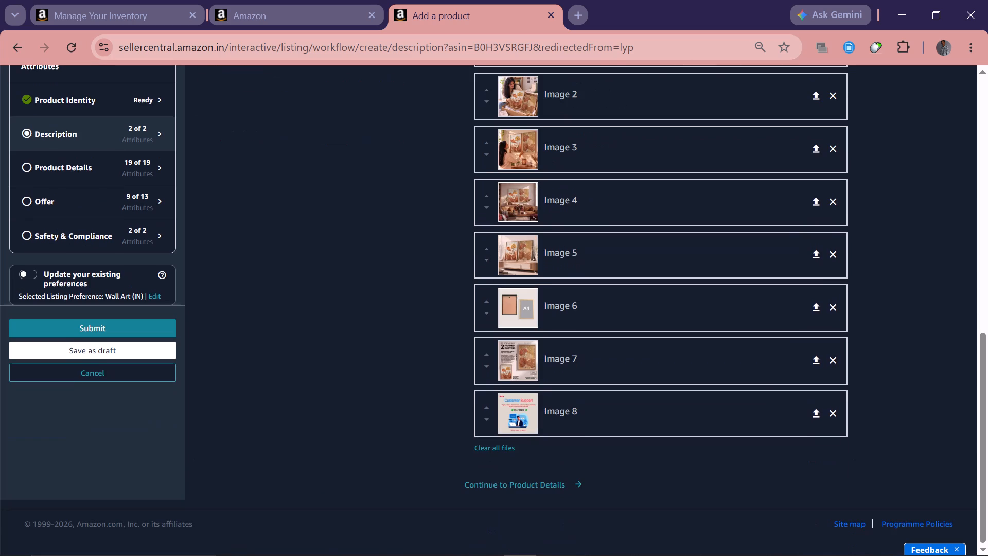
Continue to the product details, fill Manufacturer with the saved Hapnix entry that includes the address, and copy that text.
left_click(524, 483)
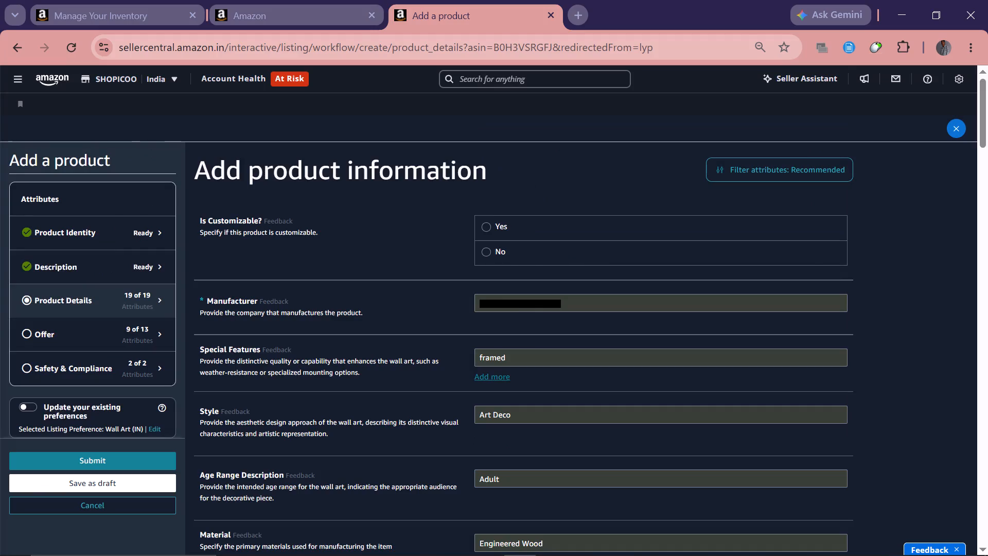
left_click(587, 300)
key("ctrl+a")
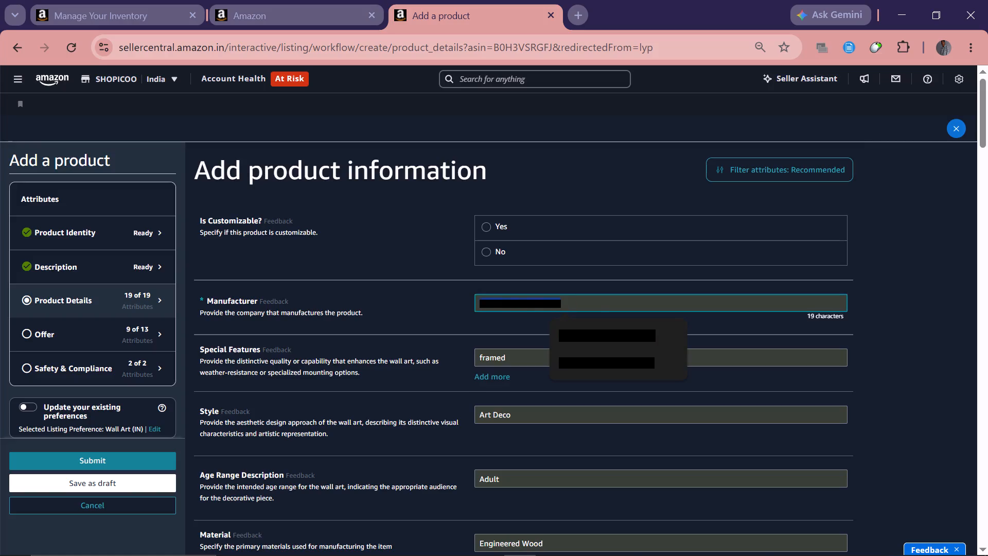
key("ctrl+BackSpace")
left_click(587, 300)
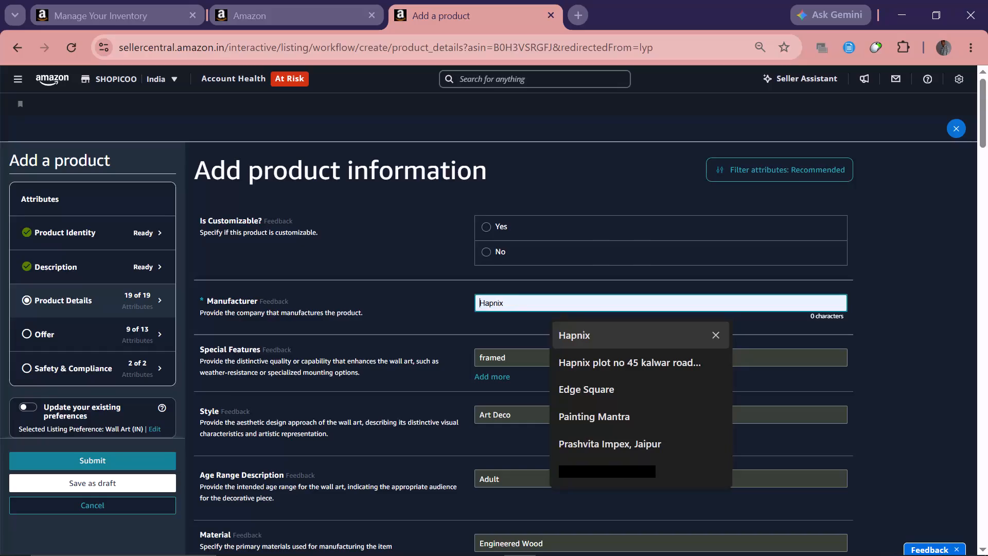
left_click(602, 351)
left_click(622, 299, "ctrl")
key("ctrl+a")
key("ctrl+c")
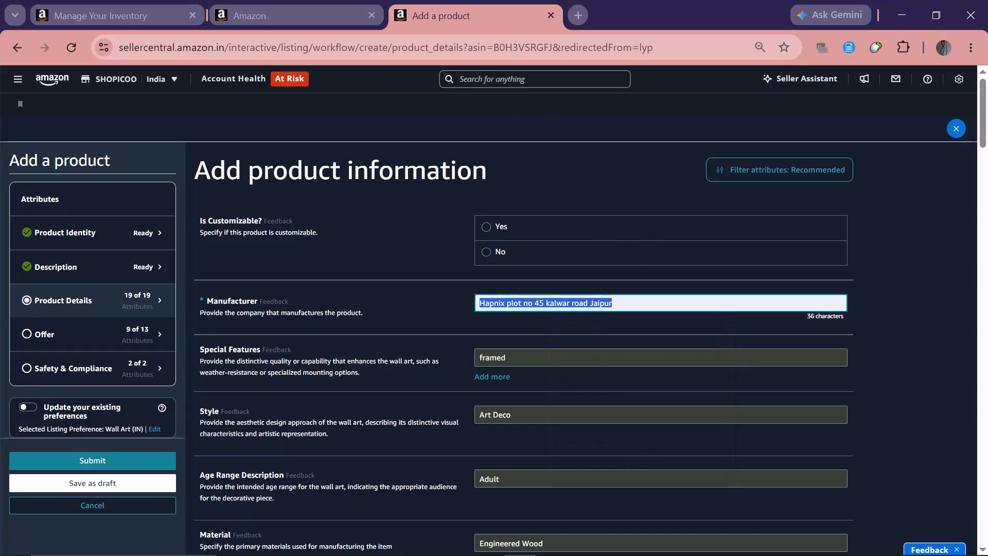
key("ctrl+c")
key("ctrl+c")
key("ctrl+c")
Trim the Manufacturer value to only the brand name Hapnix.
key("ctrl+BackSpace")
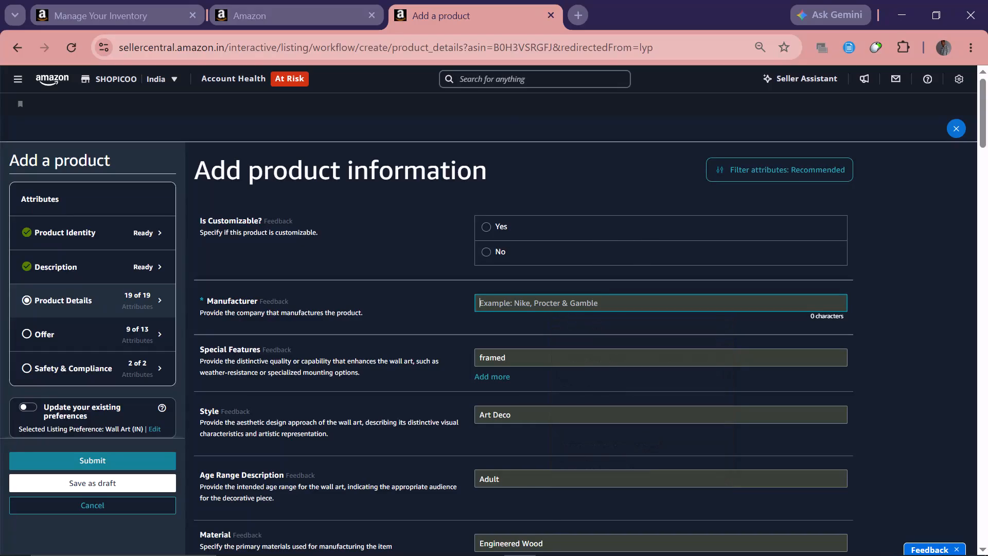
key("ctrl+c")
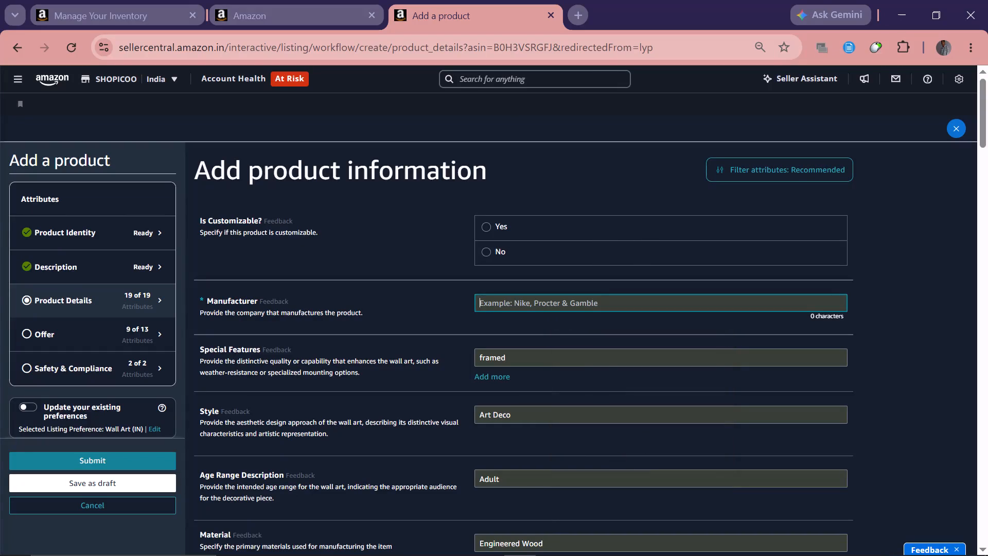
key("ctrl+v")
key("BackSpace")
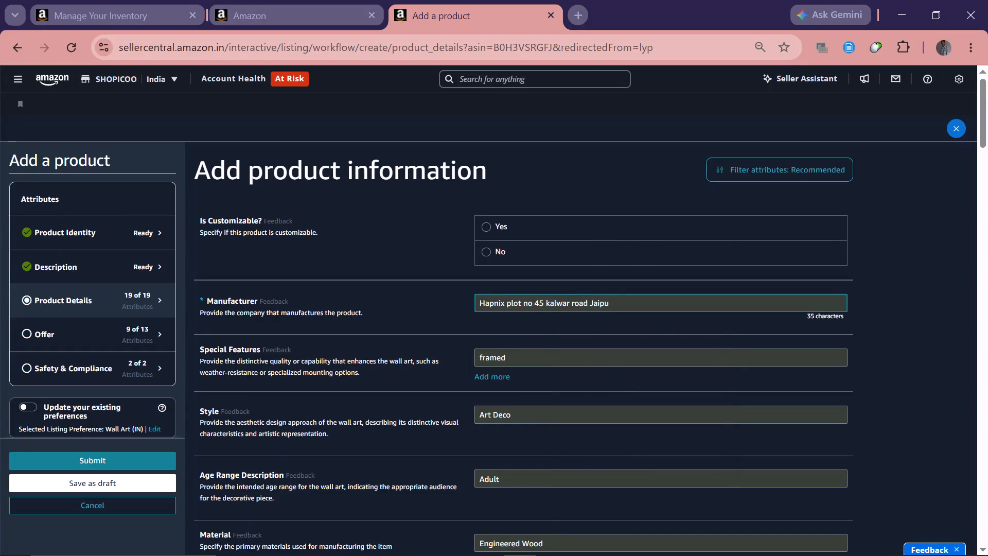
key("ctrl+BackSpace")
key("ctrl+BackSpace")
key("ctrl+BackSpace")
key("ctrl+BackSpace")
key("ctrl+BackSpace")
key("ctrl+BackSpace")
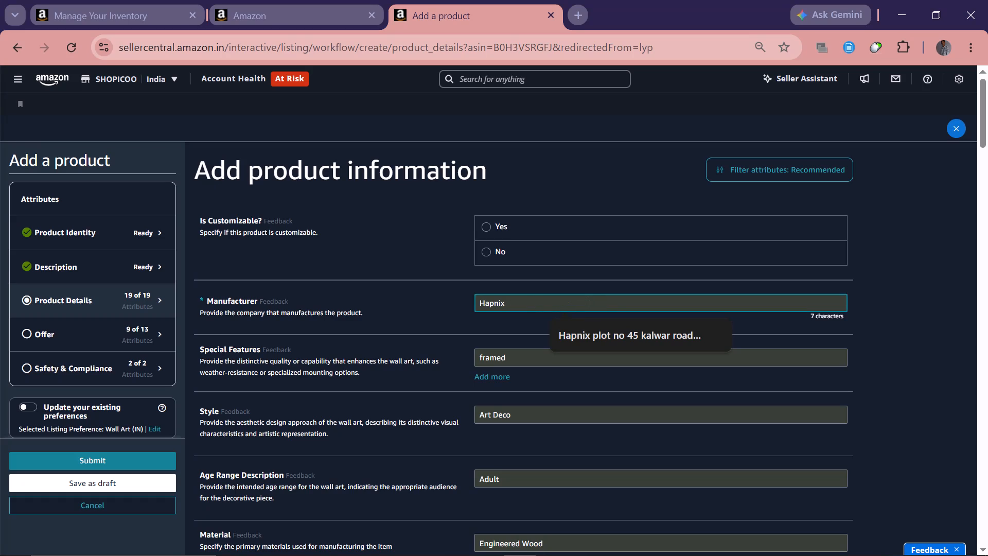
Replace the wall art's Style with Boho Art.
scroll(497, 390, "down", 4)
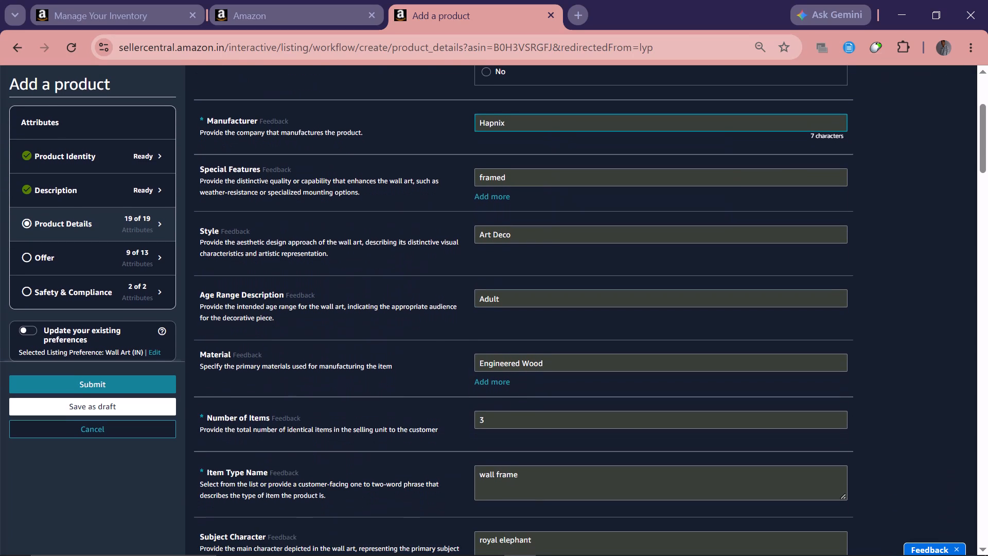
left_click(521, 236)
key("ctrl+a")
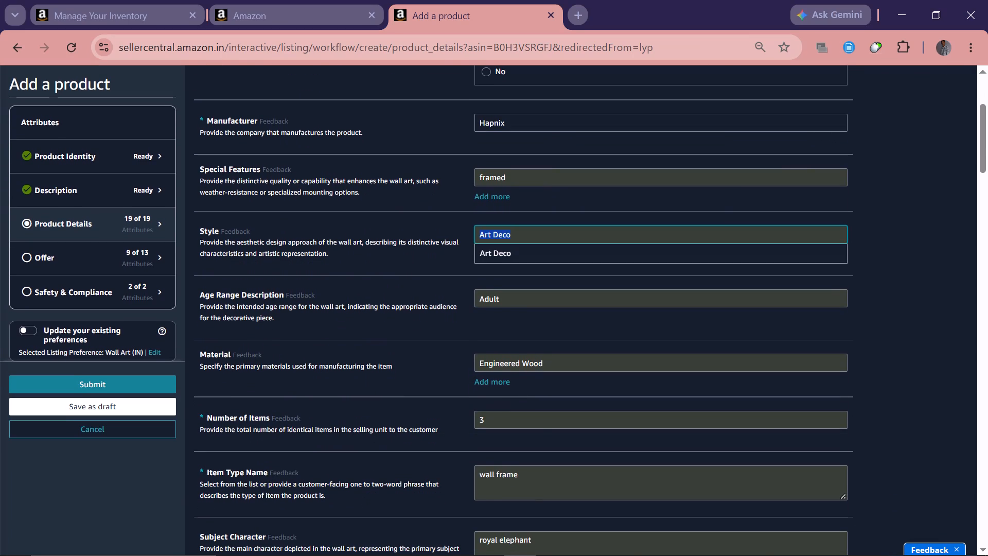
key("ctrl+BackSpace")
key("ctrl+Left")
left_click(525, 235)
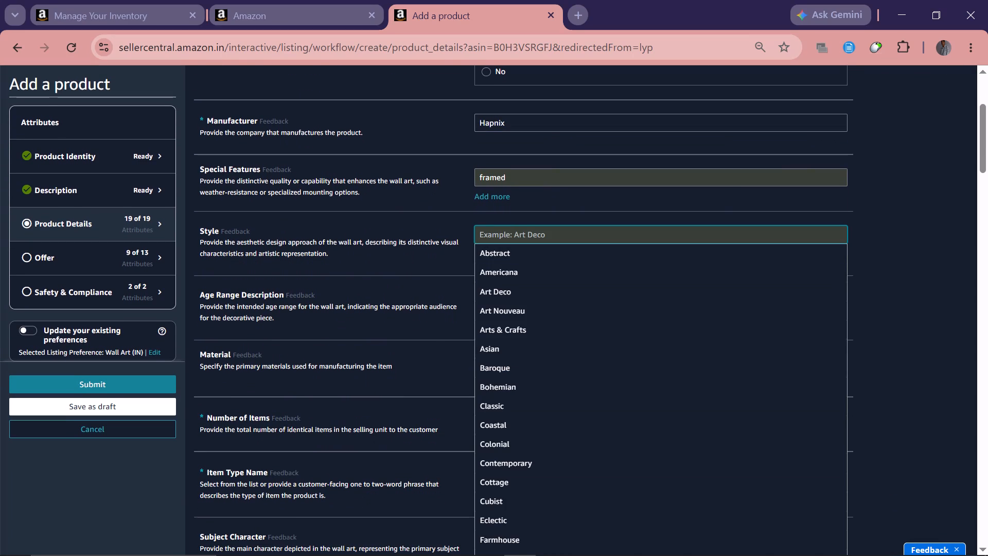
left_click(579, 303)
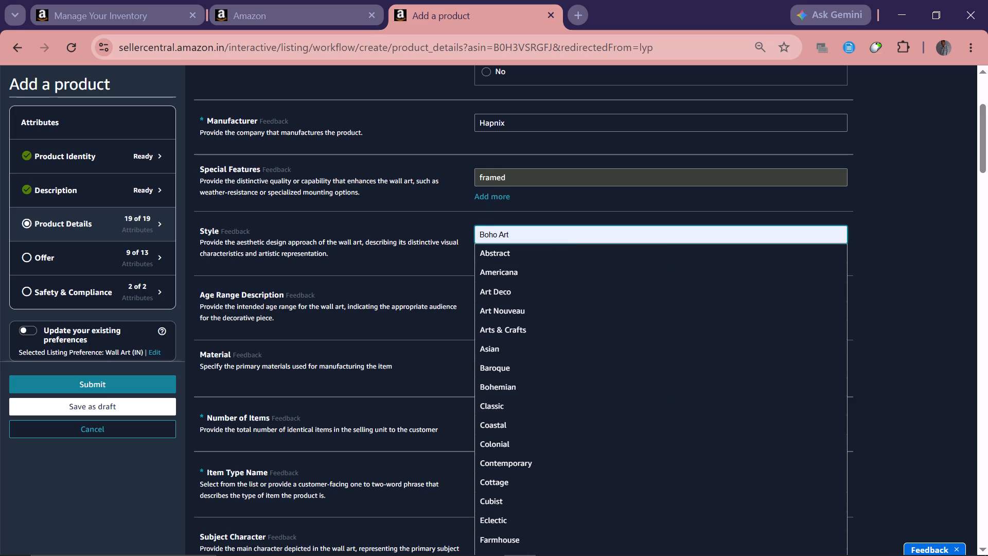
left_click(466, 342)
Set the Number of Items to 2.
scroll(466, 342, "down", 4)
scroll(518, 380, "down", 1)
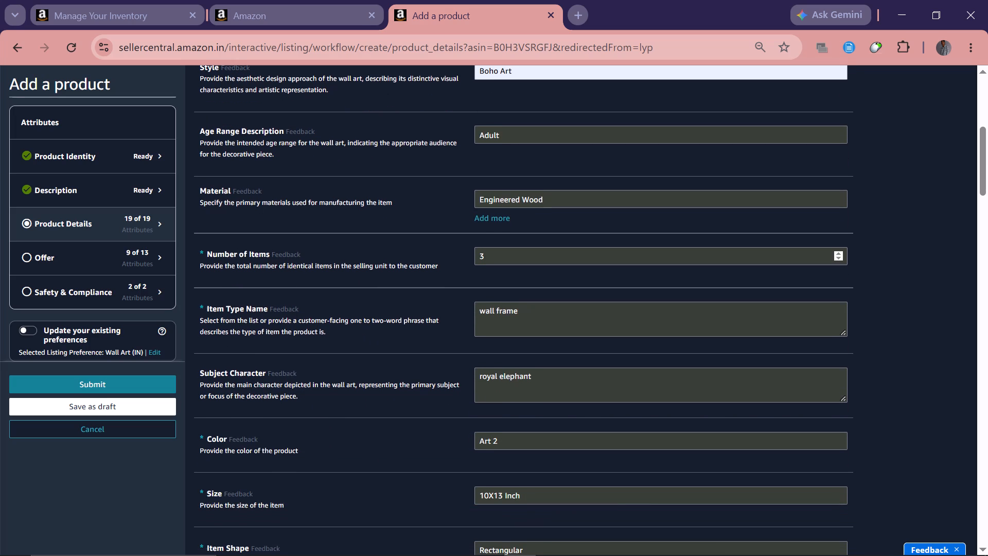
left_click(493, 262)
key("BackSpace")
key("2")
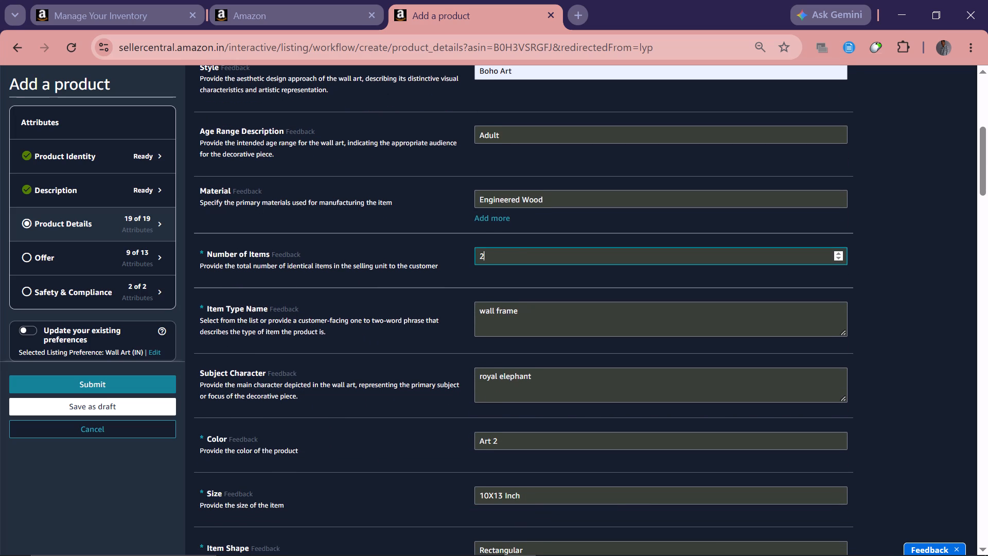
Replace the Size value with the saved entry 9x12 inch.
scroll(457, 344, "down", 1)
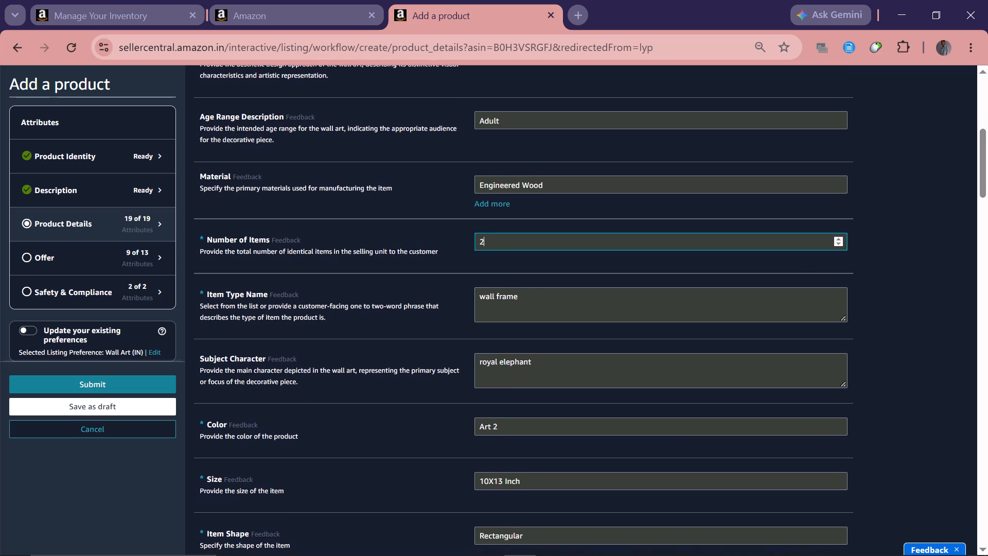
scroll(457, 344, "down", 1)
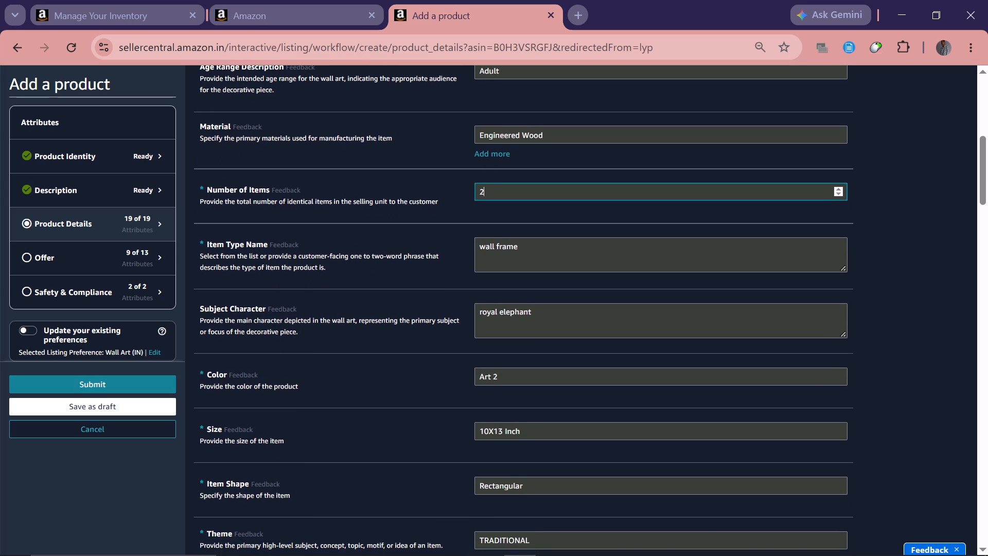
scroll(455, 388, "down", 2)
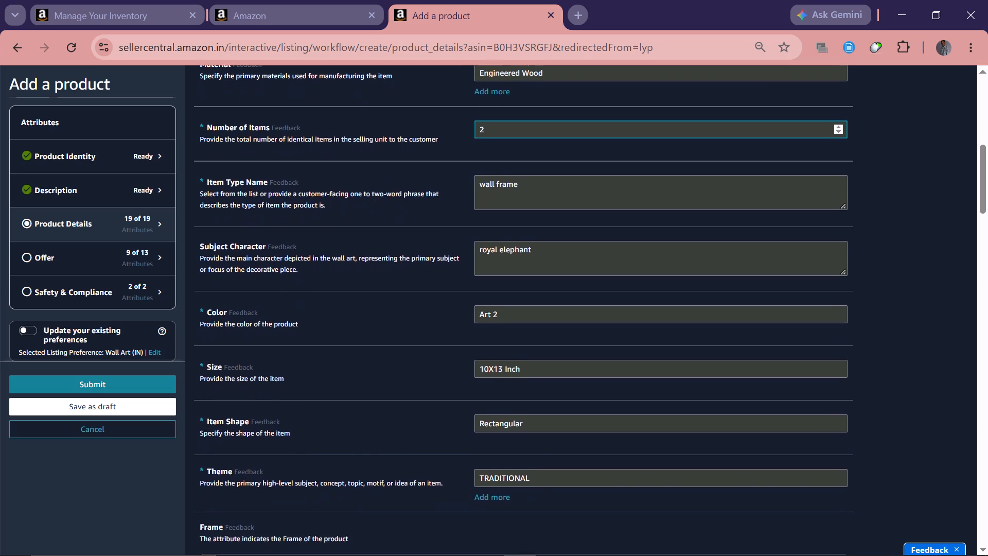
scroll(436, 376, "down", 1)
left_click(530, 343)
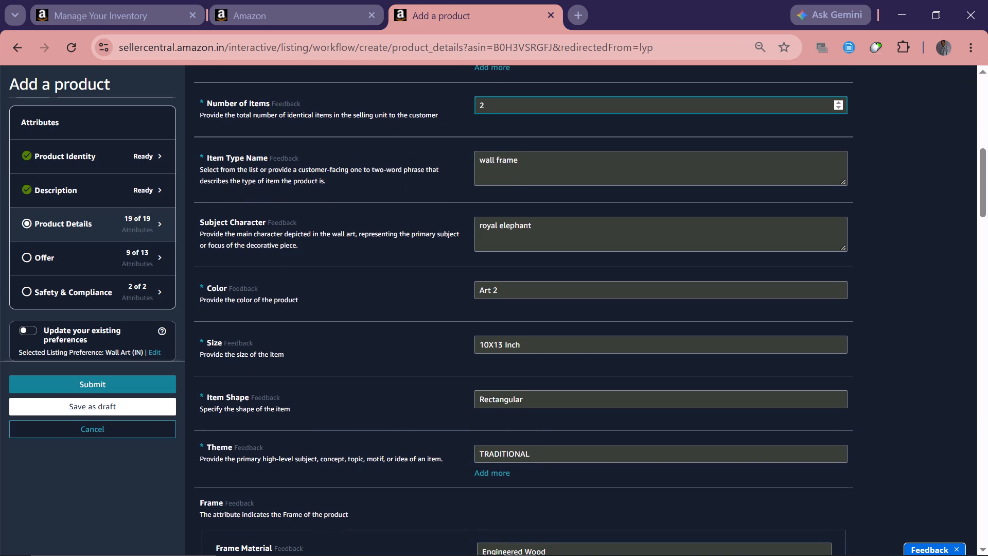
double_click(530, 343)
key("ctrl+a")
key("ctrl+BackSpace")
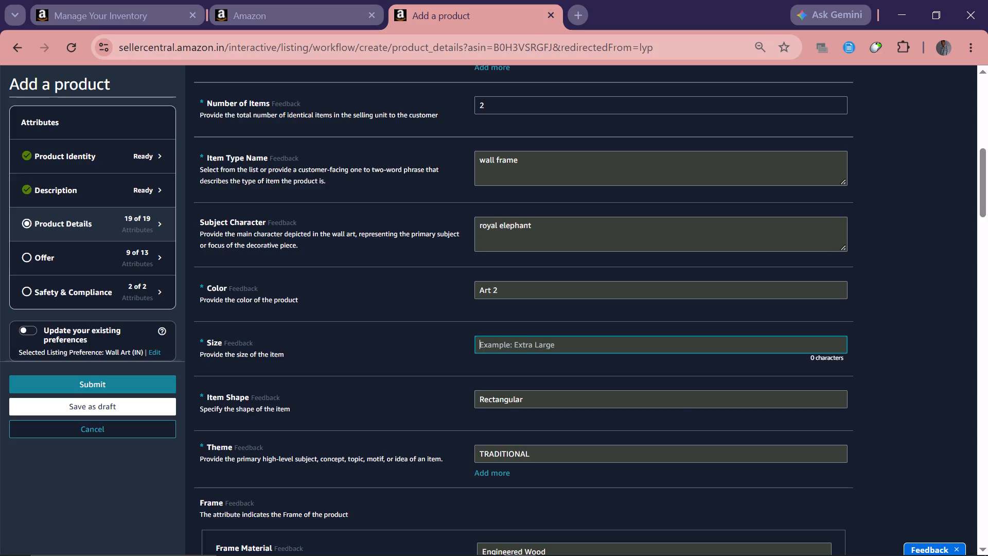
left_click(530, 343)
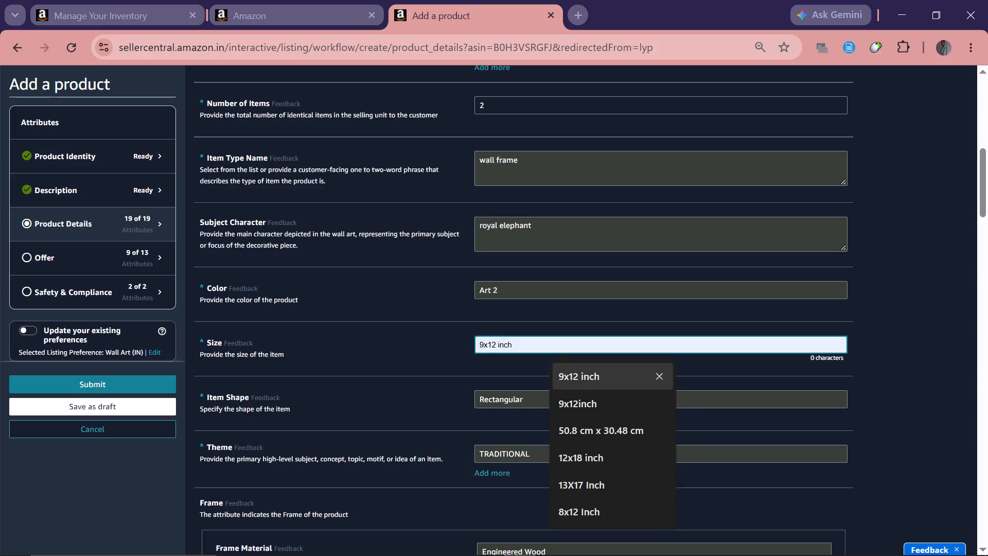
left_click(561, 381)
Replace the Manufacturer Contact Information with the copied Hapnix company address.
scroll(437, 412, "down", 3)
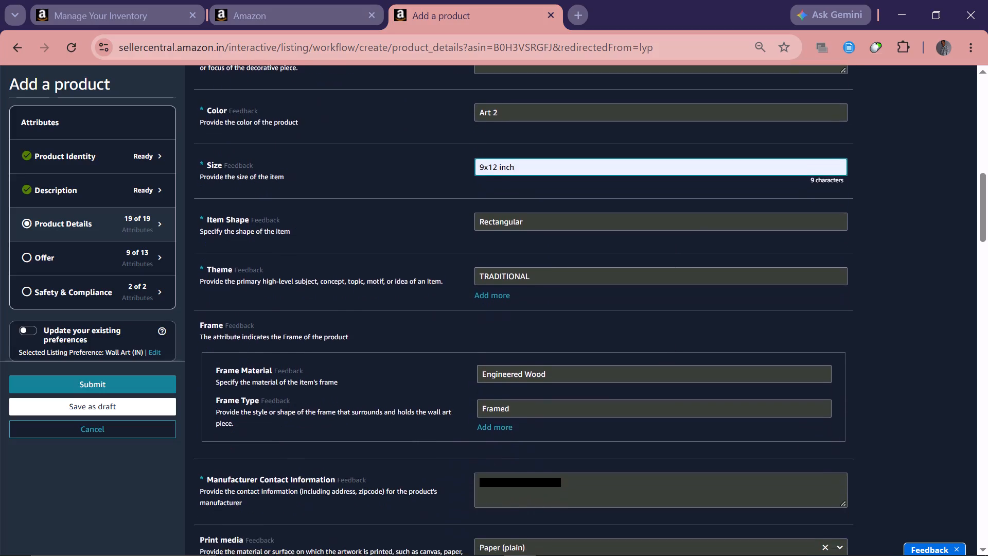
scroll(464, 424, "down", 3)
left_click(521, 375)
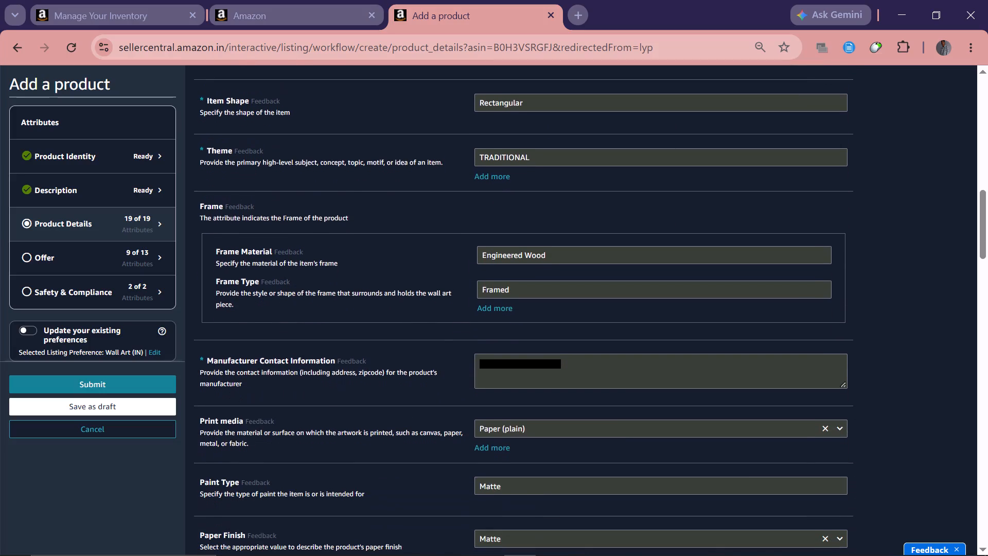
key("ctrl+a")
key("ctrl+v")
Review the remaining attributes down to Packer Contact Information and replace that contact with the copied Hapnix company address.
scroll(450, 408, "down", 2)
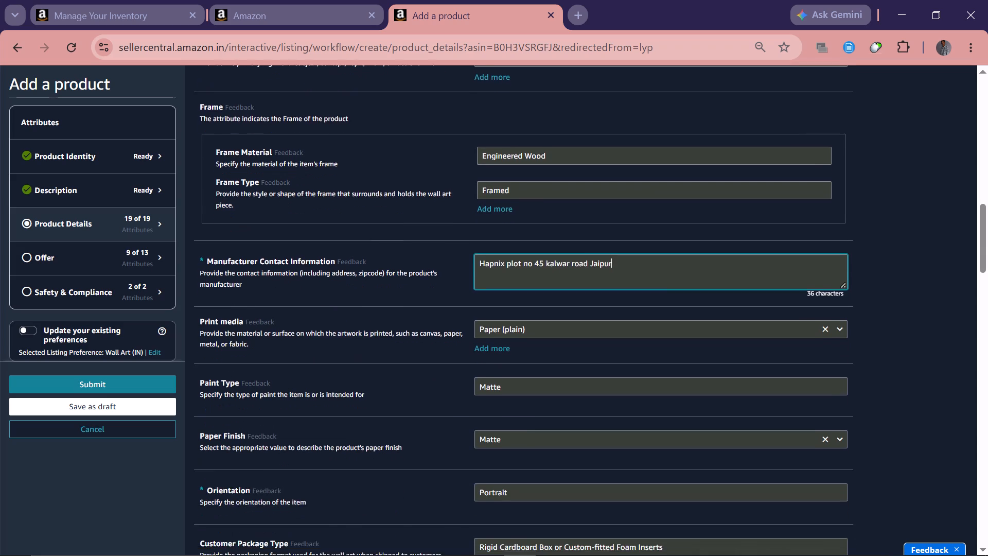
scroll(450, 408, "down", 4)
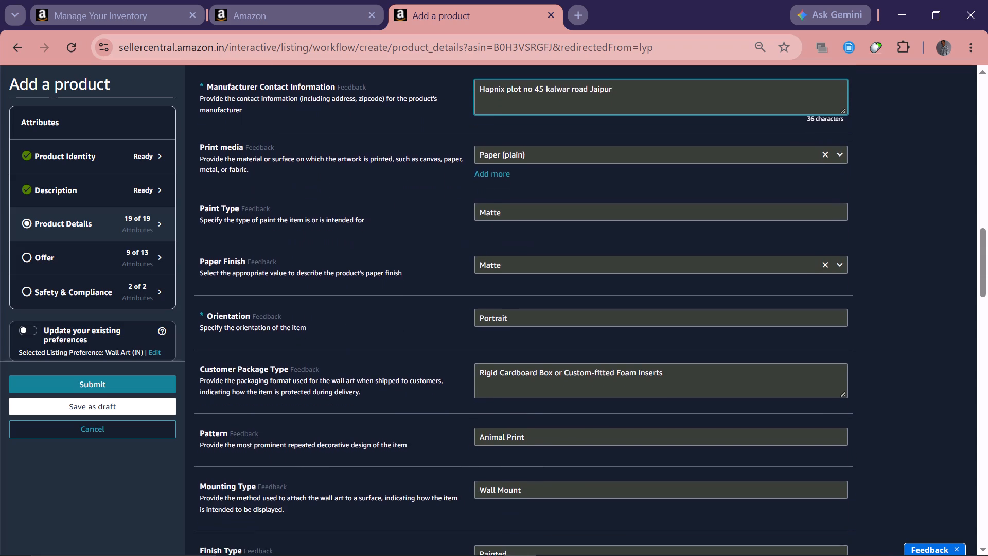
scroll(453, 440, "down", 3)
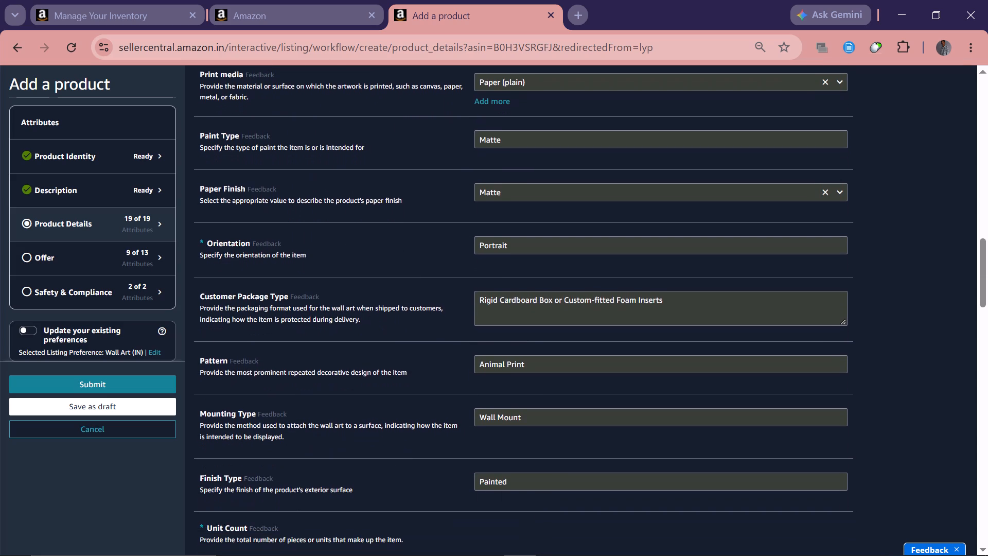
scroll(433, 426, "down", 4)
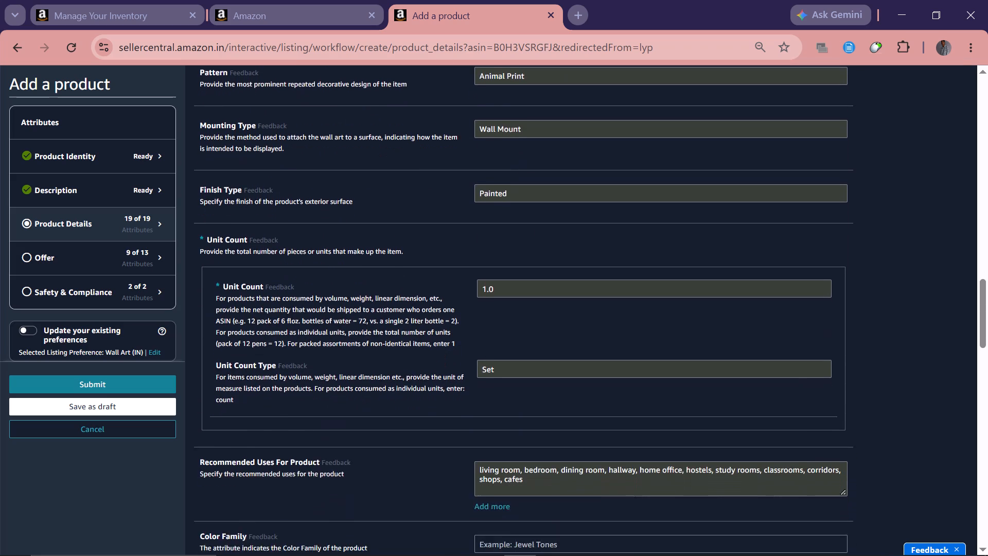
scroll(433, 426, "down", 2)
left_click(500, 432)
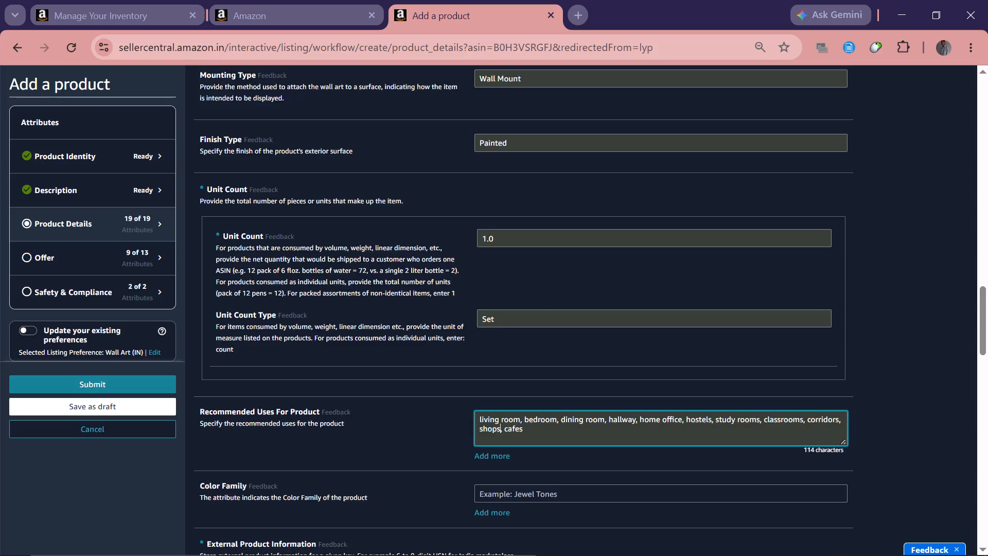
scroll(412, 440, "down", 2)
scroll(470, 438, "down", 2)
scroll(377, 518, "down", 1)
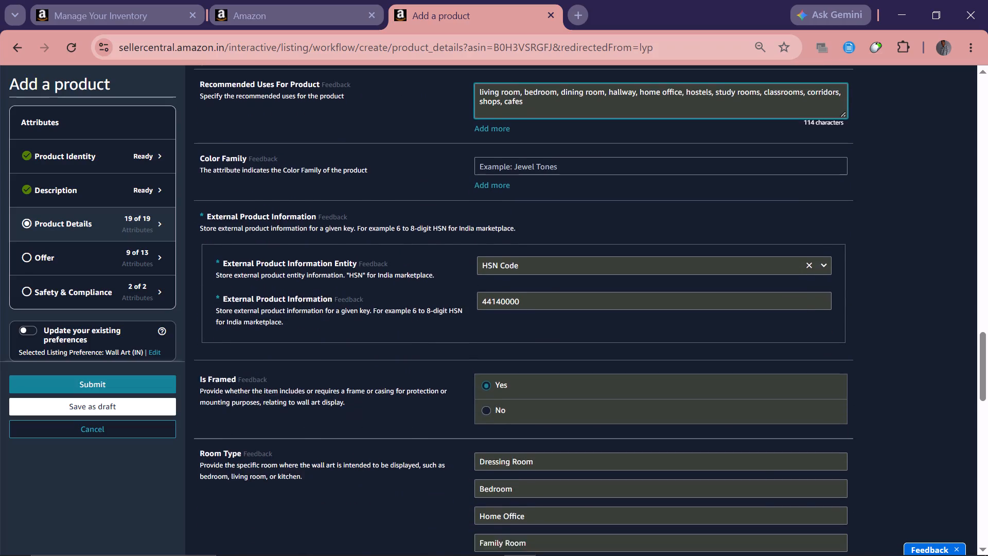
scroll(377, 518, "down", 1)
scroll(460, 428, "down", 2)
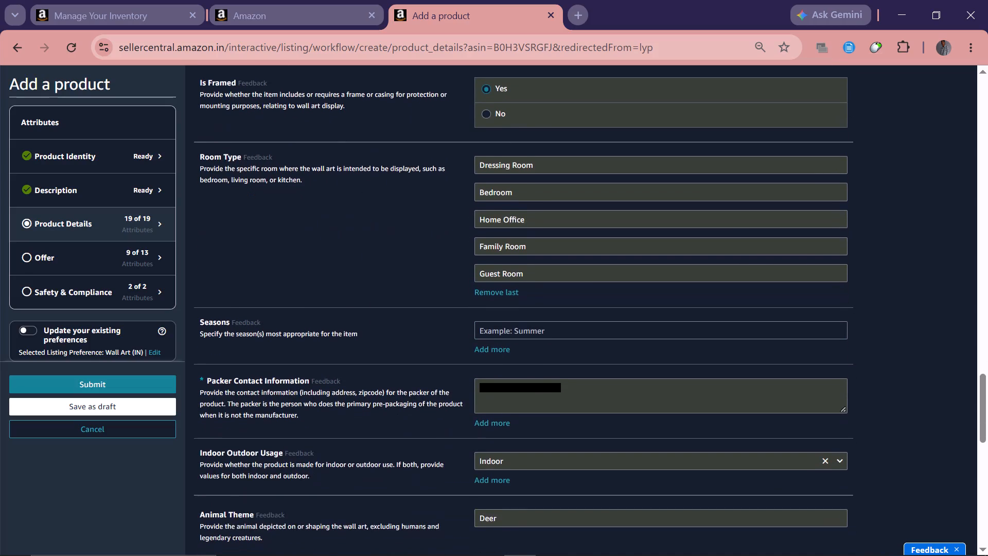
left_click(530, 398)
key("ctrl+a")
key("ctrl+v")
Change the Set Name to Set of 2 and continue to the Offer section.
scroll(419, 449, "down", 5)
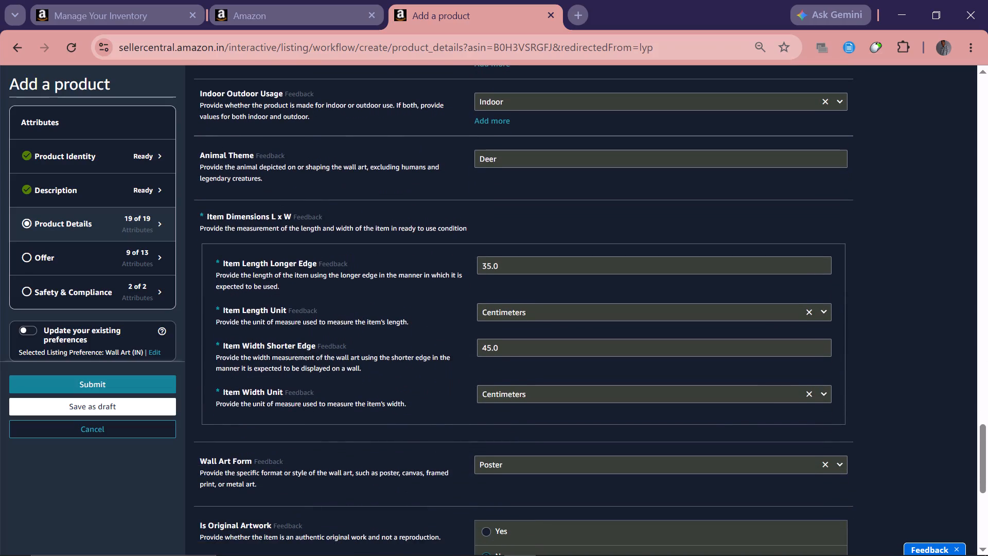
scroll(453, 390, "down", 2)
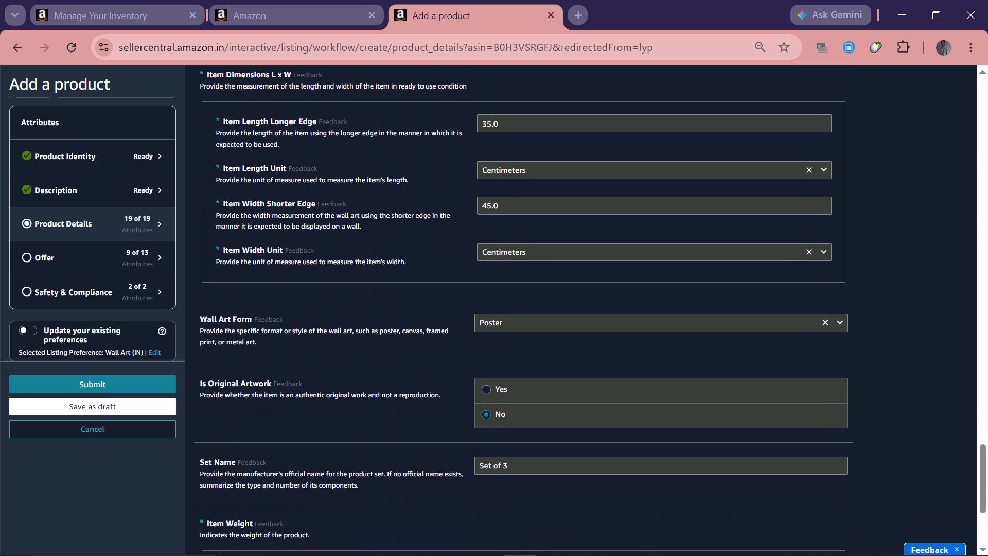
scroll(453, 390, "down", 4)
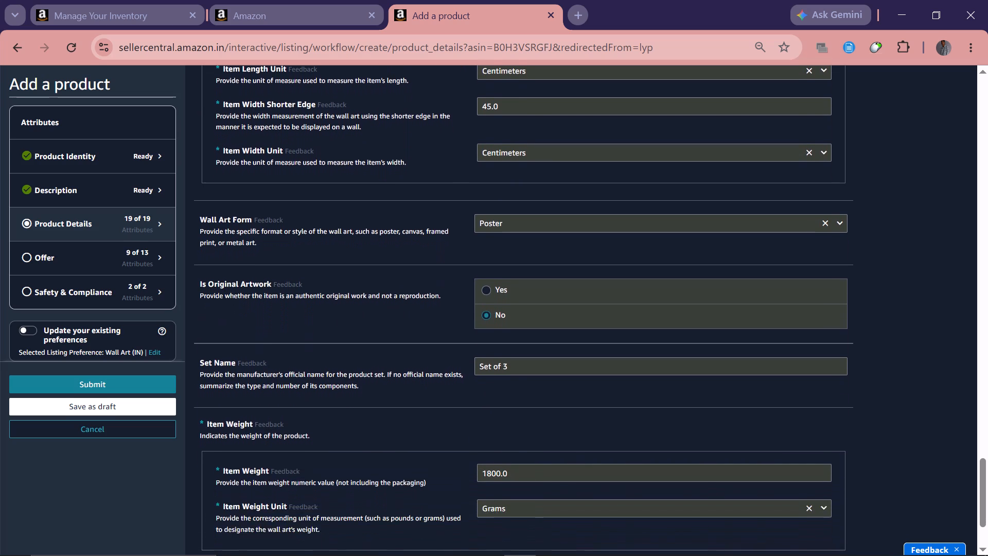
scroll(453, 390, "down", 1)
left_click(516, 305)
key("BackSpace")
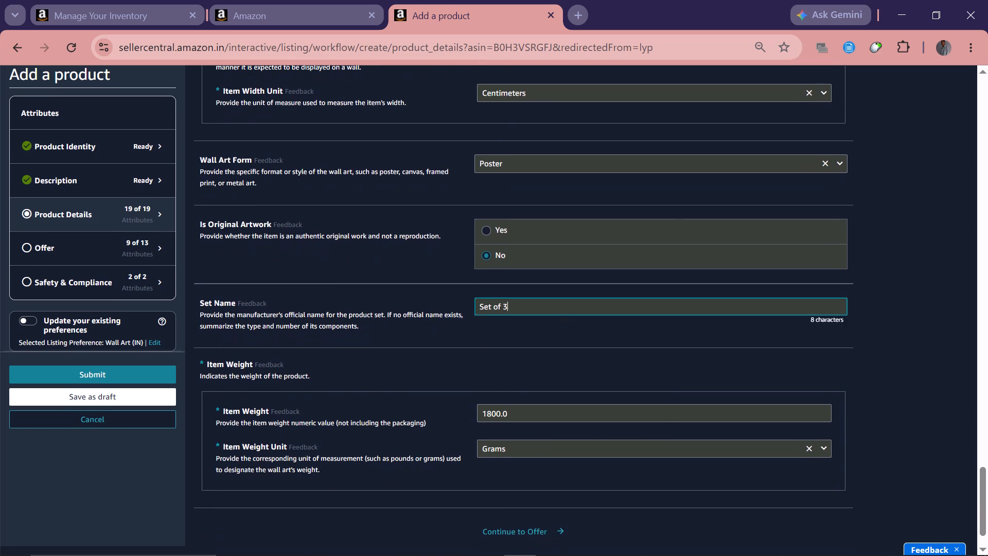
key("2")
scroll(482, 359, "down", 2)
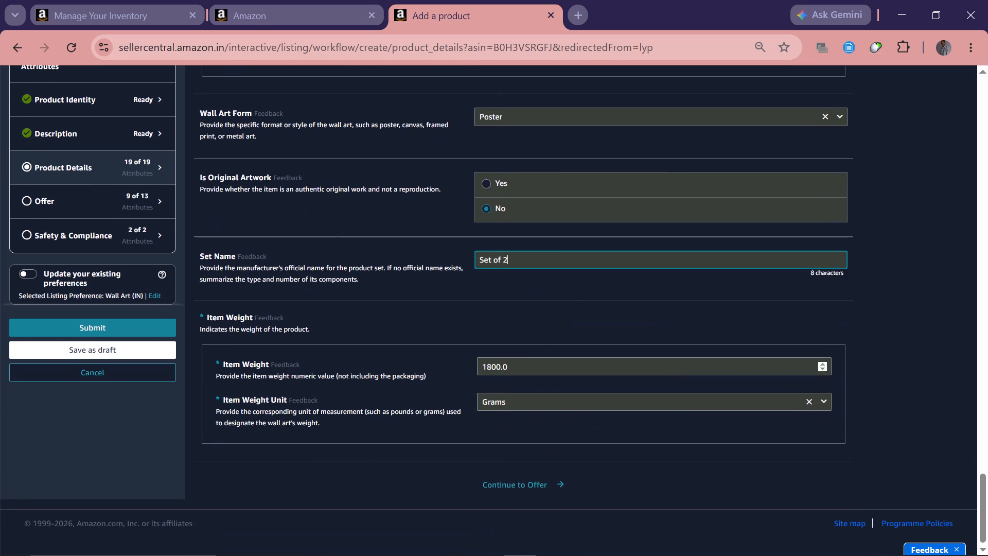
left_click(506, 481)
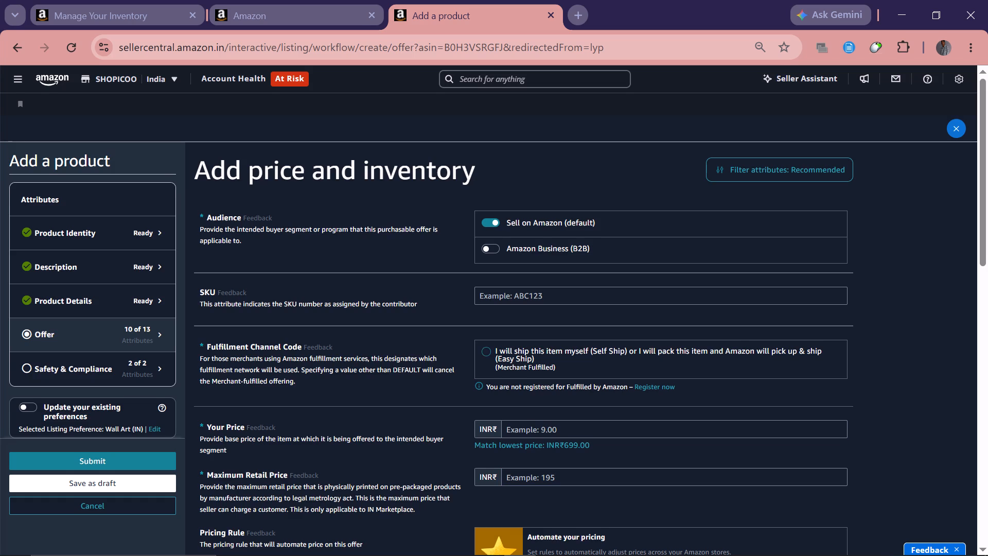
Choose the merchant-fulfilled channel for the offer and enter a quantity of 999.
scroll(528, 355, "down", 1)
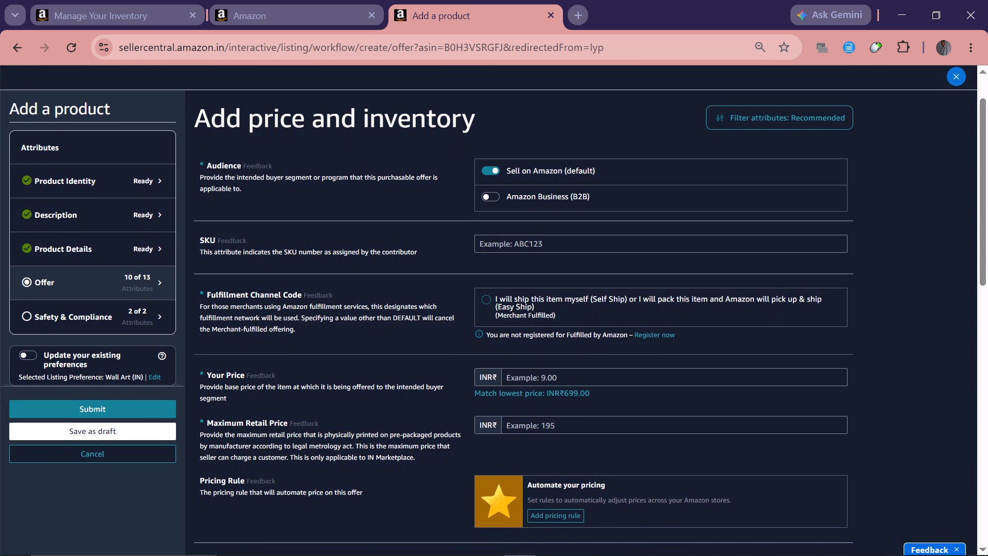
scroll(528, 355, "down", 1)
left_click(489, 297)
left_click(542, 355)
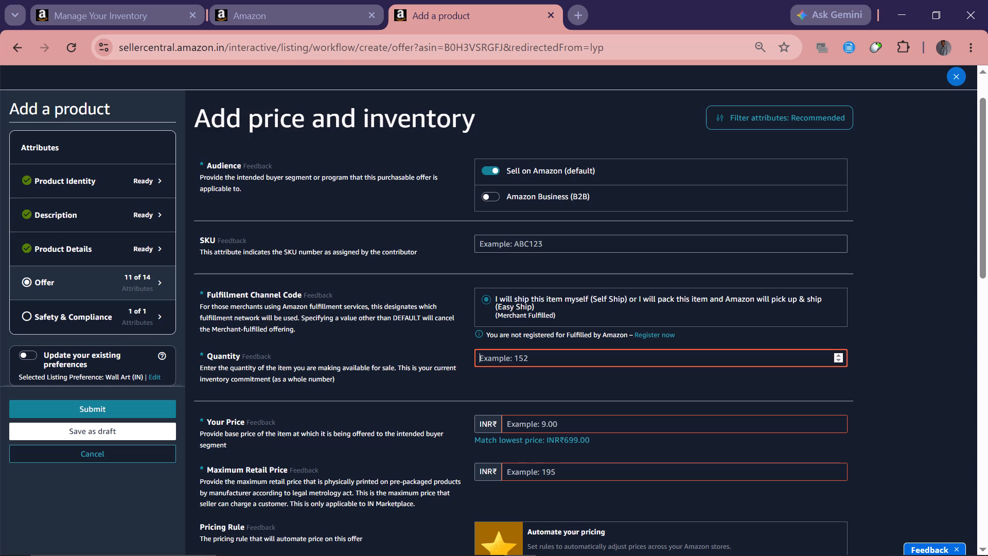
type("999")
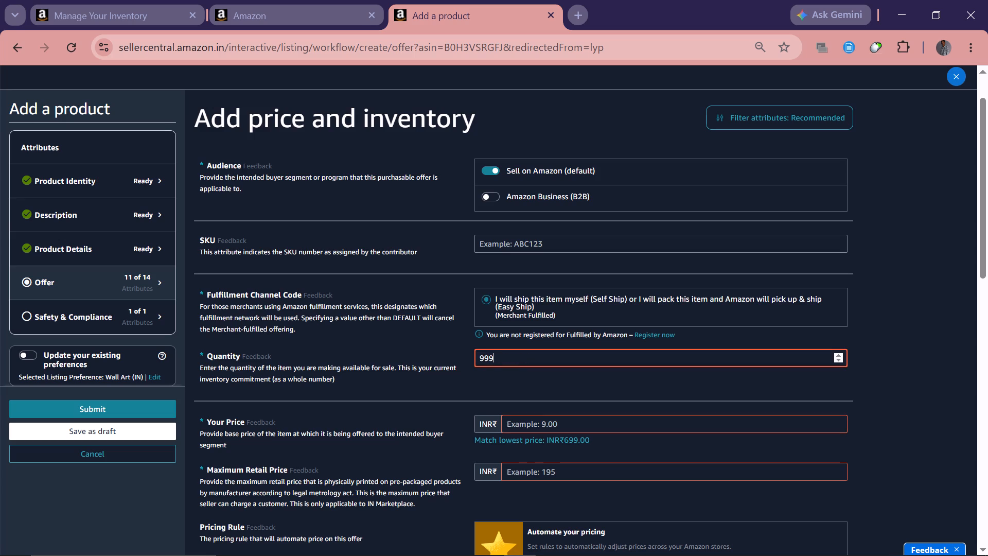
Set Your Price to INR 499 and the Maximum Retail Price to INR 999.00.
left_click(561, 426)
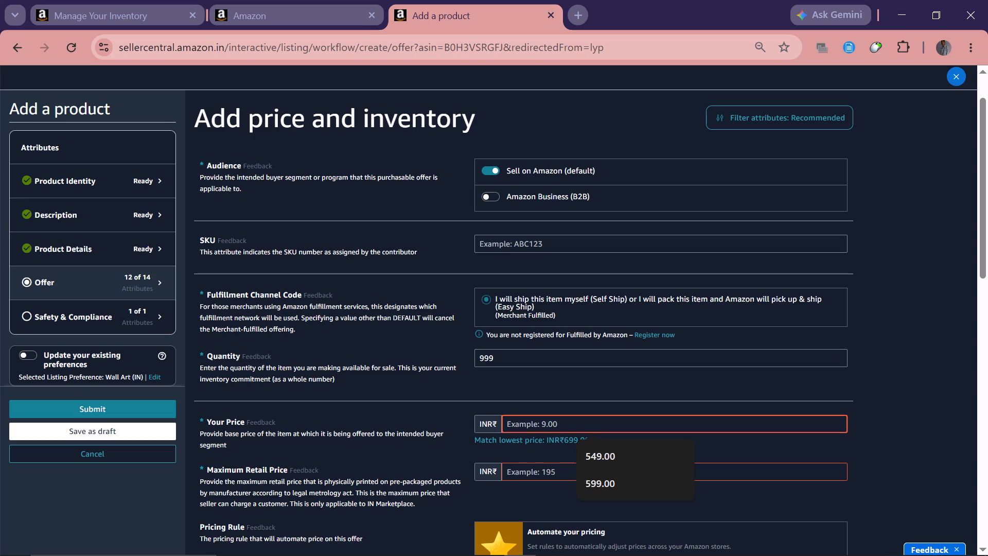
type("499")
left_click(551, 476)
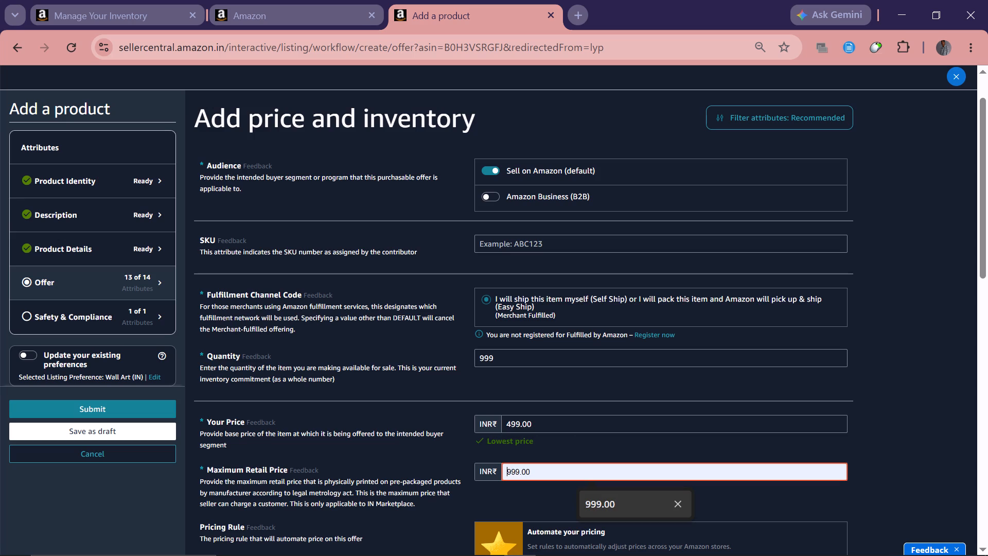
left_click(604, 499)
Replace the Item Package Length in the package dimensions with 4.5 centimetres.
scroll(571, 499, "down", 3)
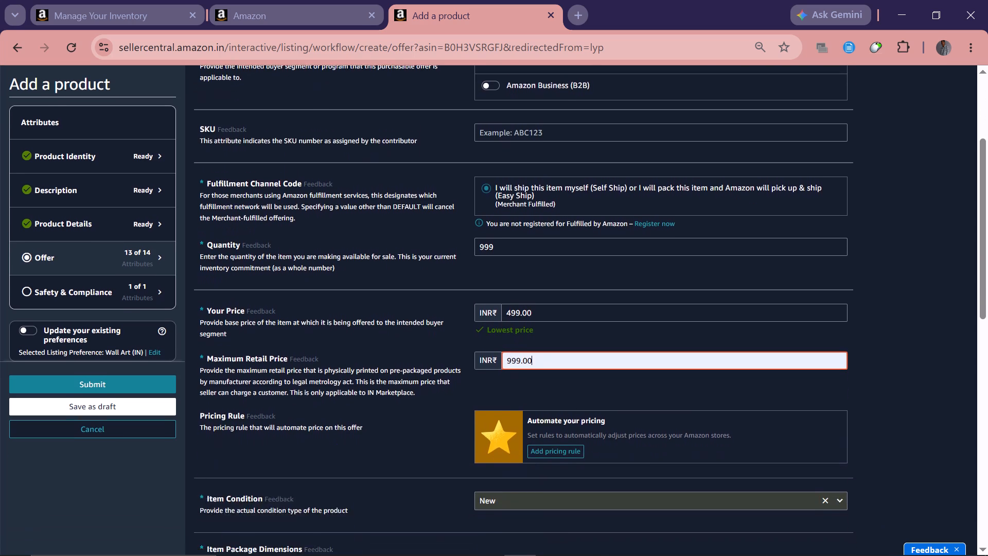
scroll(571, 499, "down", 2)
scroll(586, 411, "down", 2)
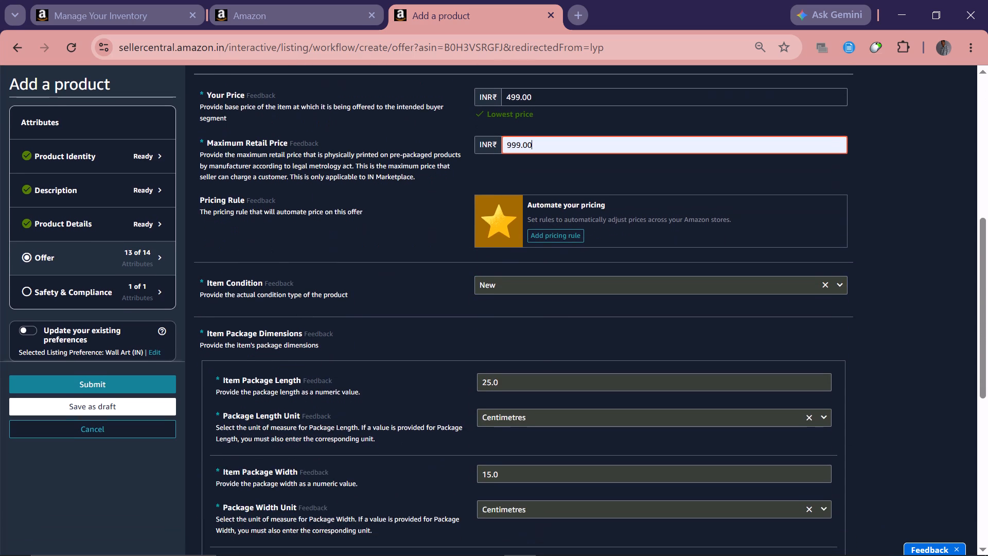
scroll(644, 373, "down", 1)
left_click_drag(564, 325, 556, 334)
left_click(556, 334)
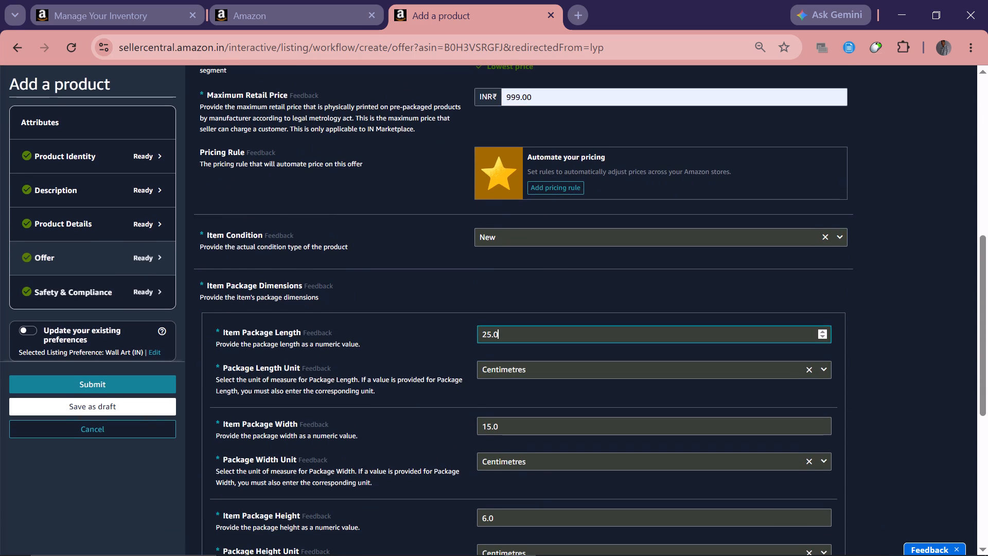
key("ctrl+a")
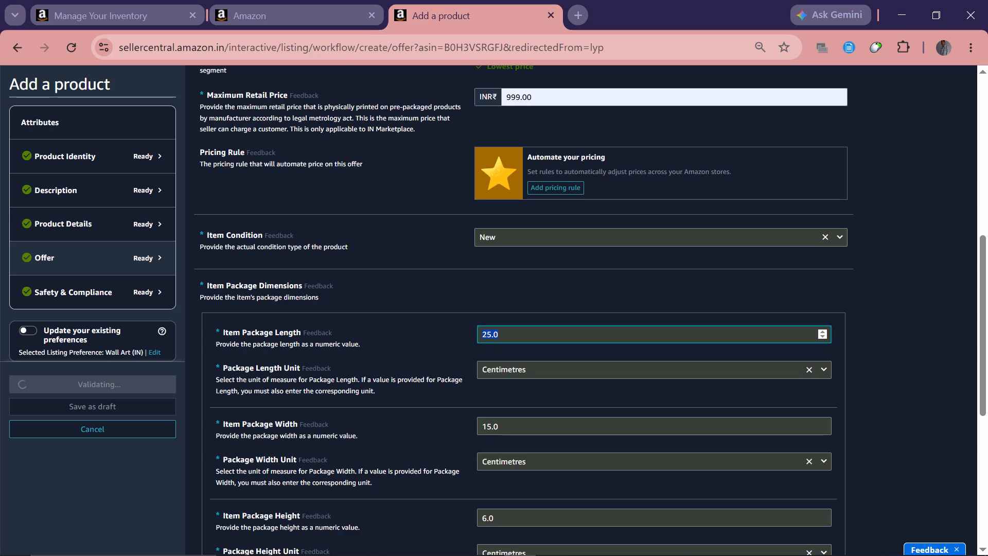
key("BackSpace")
type("4.5")
Set the Item Package Width to 28 centimetres and the Item Package Height to 35.6 centimetres.
left_click(537, 426)
key("ctrl+a")
key("ctrl+Pause")
key("ctrl+BackSpace")
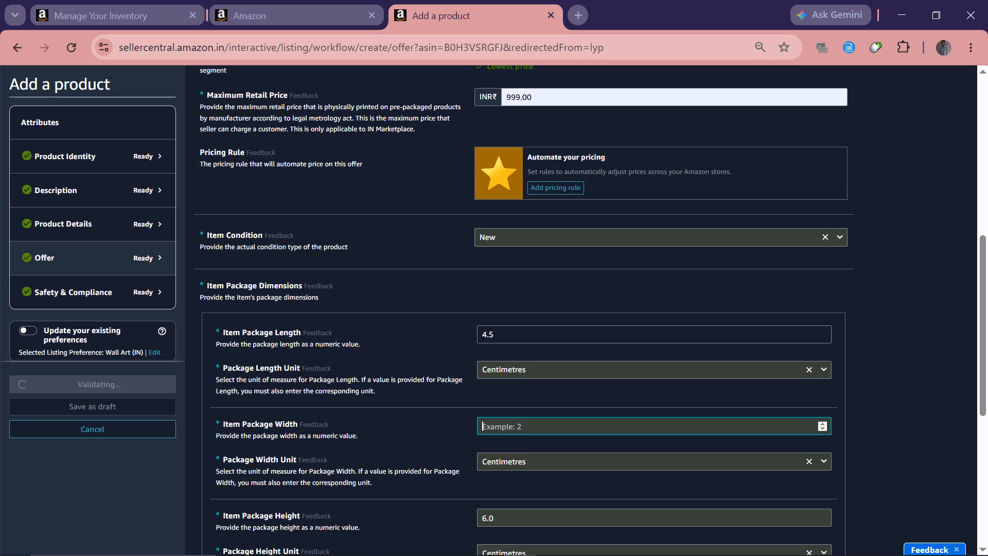
type("28")
scroll(538, 476, "down", 2)
left_click(530, 426)
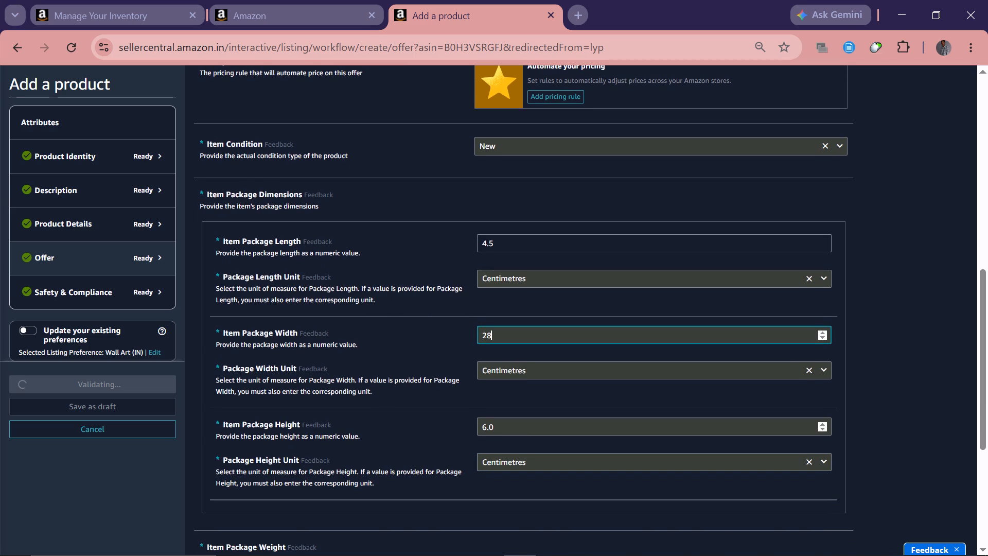
key("ctrl+a")
key("BackSpace")
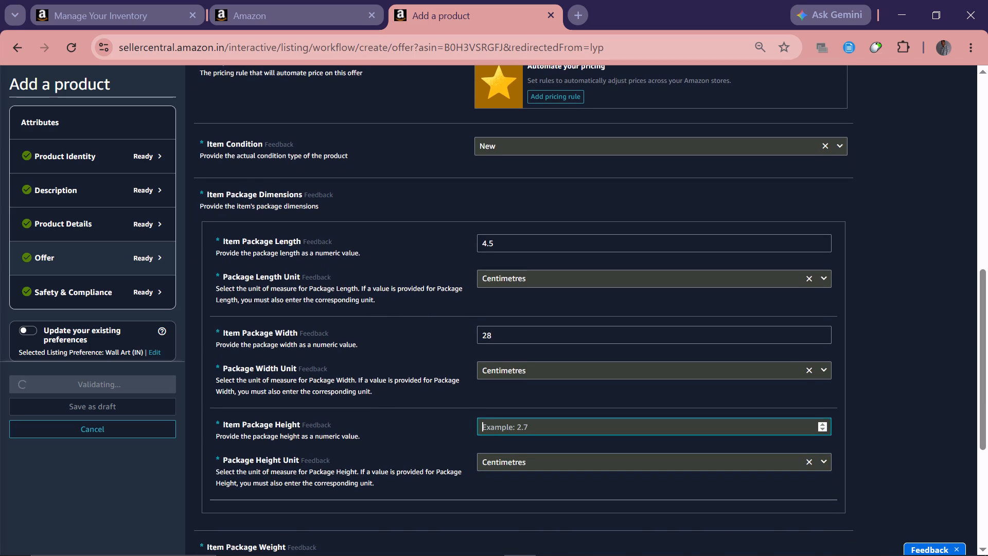
type("35.6")
Review the completed Offer section and continue to the Safety & Compliance section.
scroll(448, 454, "down", 4)
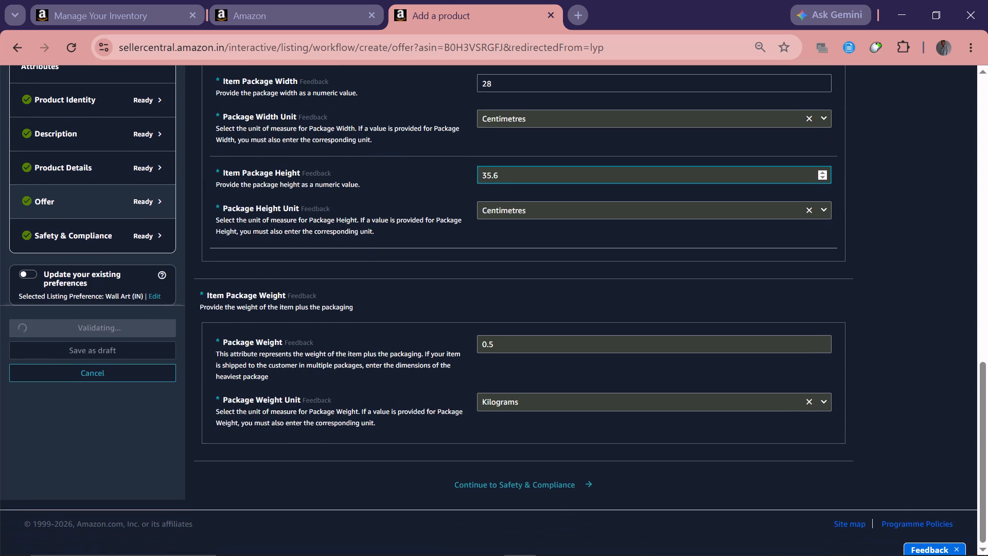
scroll(462, 437, "up", 9)
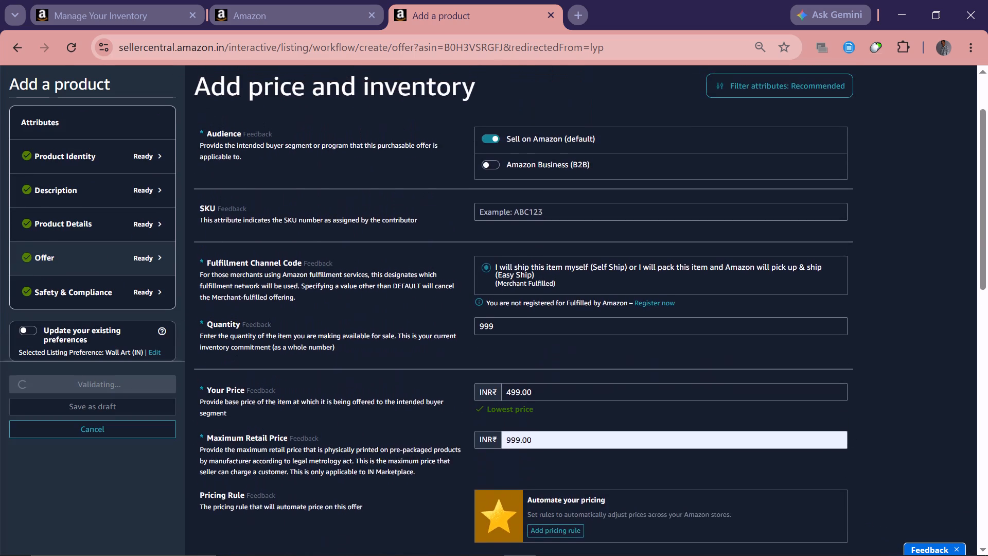
scroll(462, 437, "up", 2)
scroll(462, 437, "down", 9)
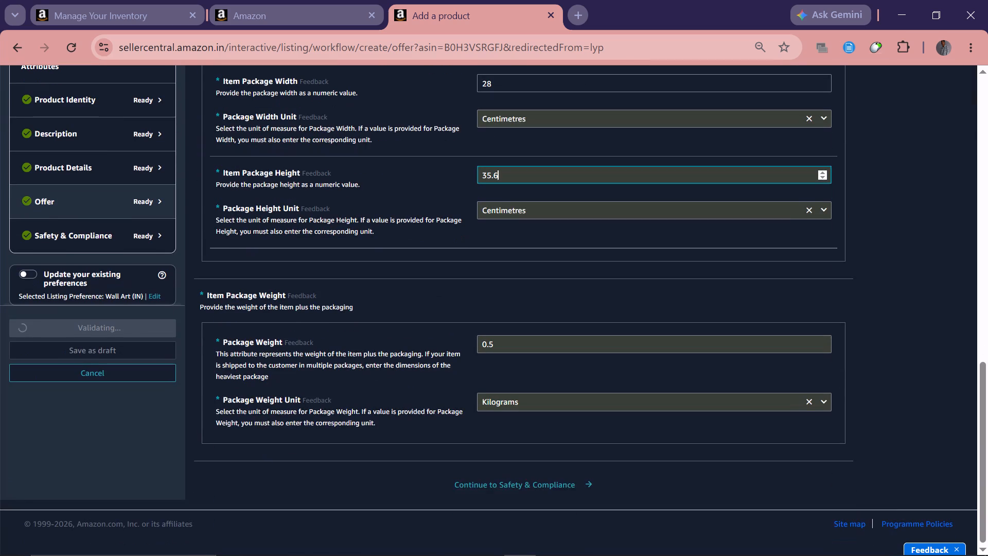
left_click(517, 487)
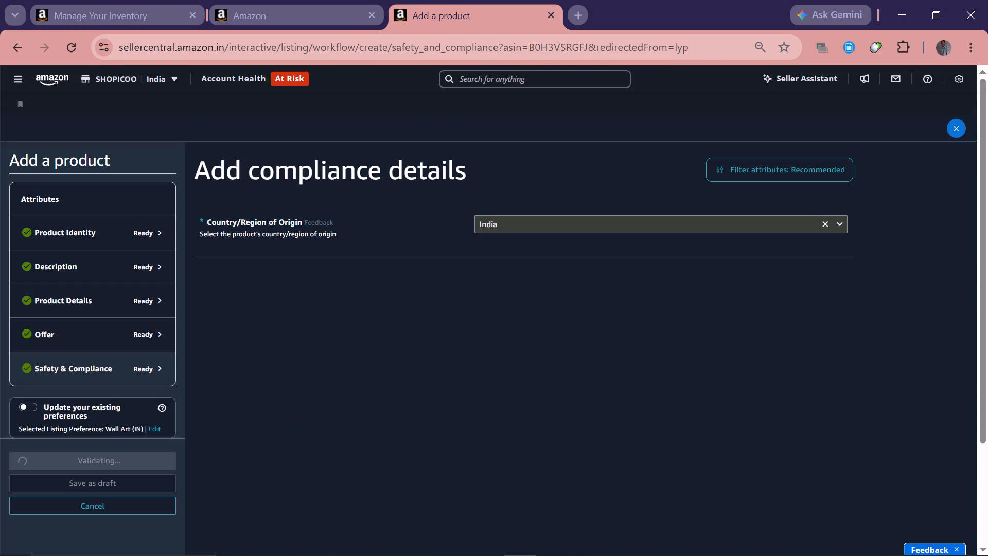
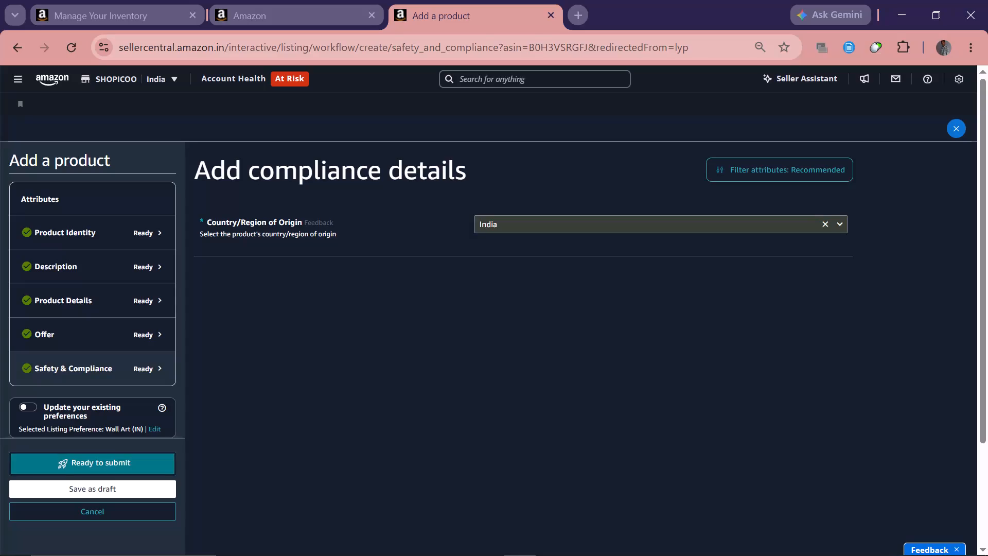
Submit the completed wall art listing and start a new listing as a copy of it.
left_click(94, 465)
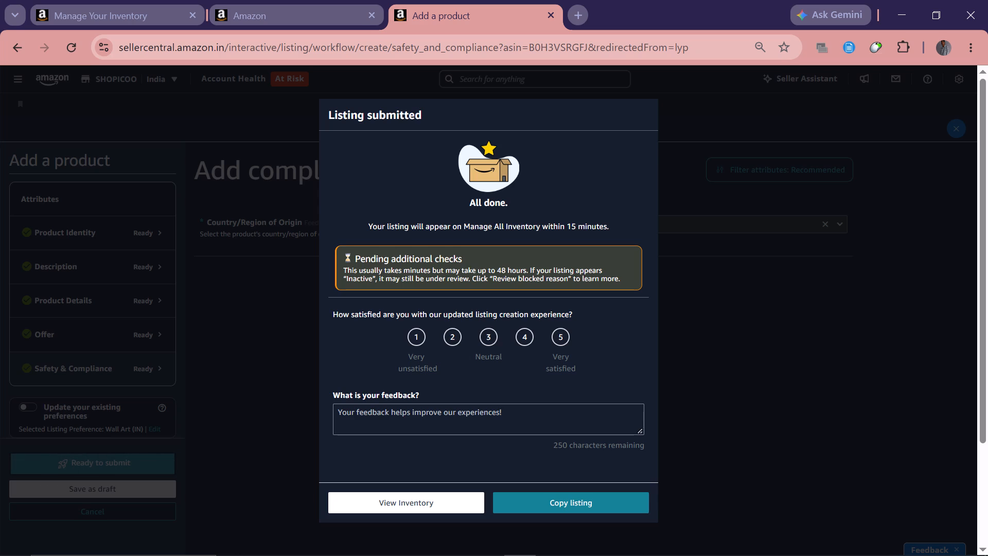
left_click(501, 500)
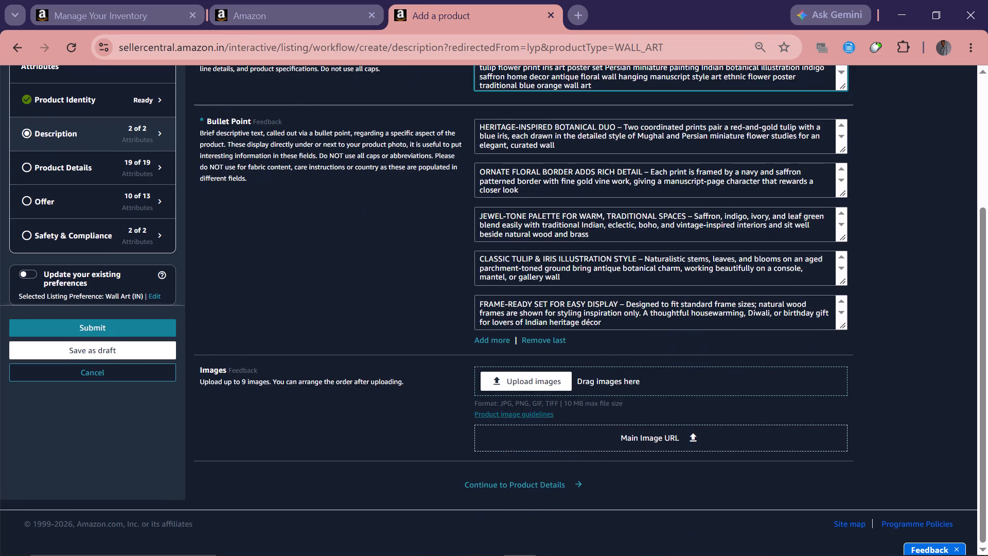
Add the tulip-and-iris shelf photo "WhatsApp Image 2026-10-28 at 4.46.59 PM (2)" from the "set of 2.28.1" folder to the listing's Images section.
left_click(534, 384)
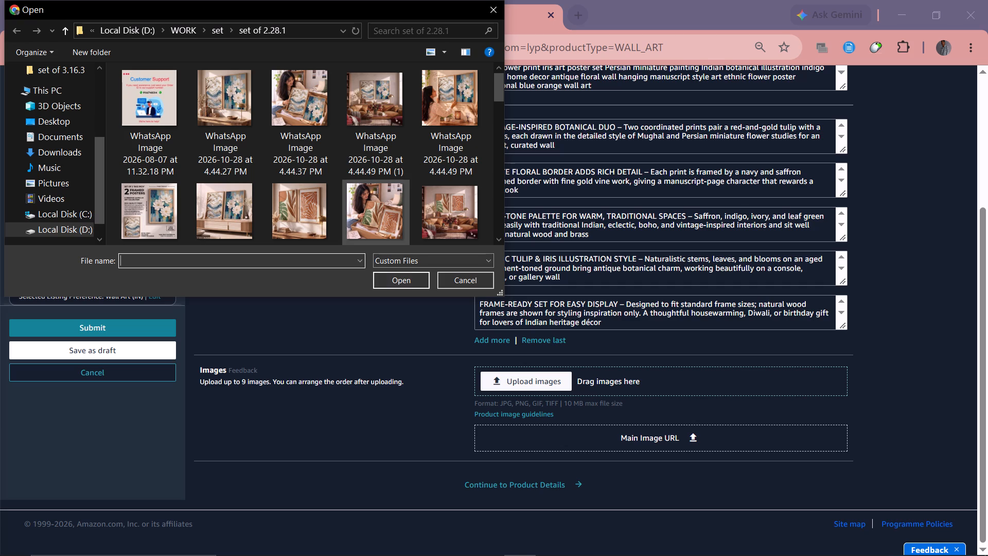
scroll(384, 188, "down", 3)
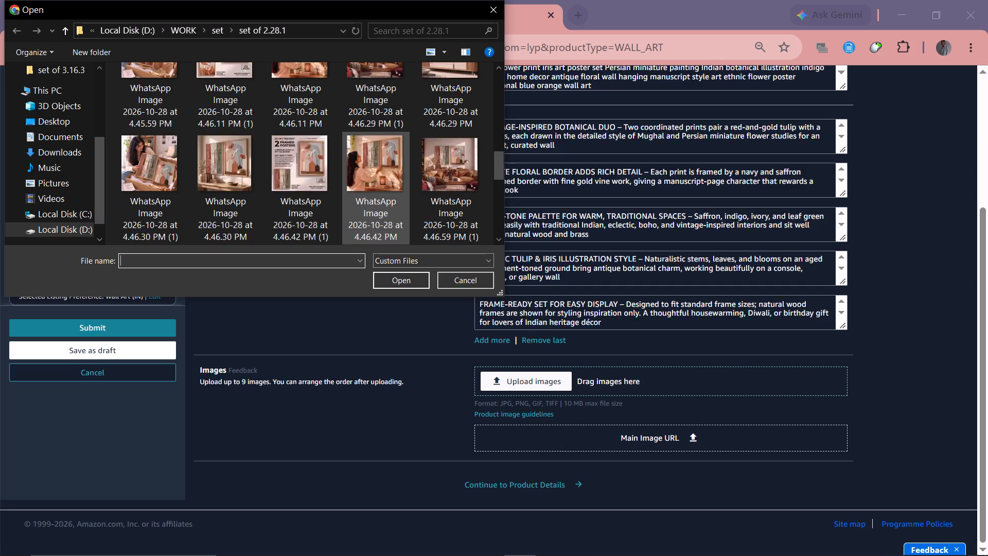
scroll(384, 188, "down", 2)
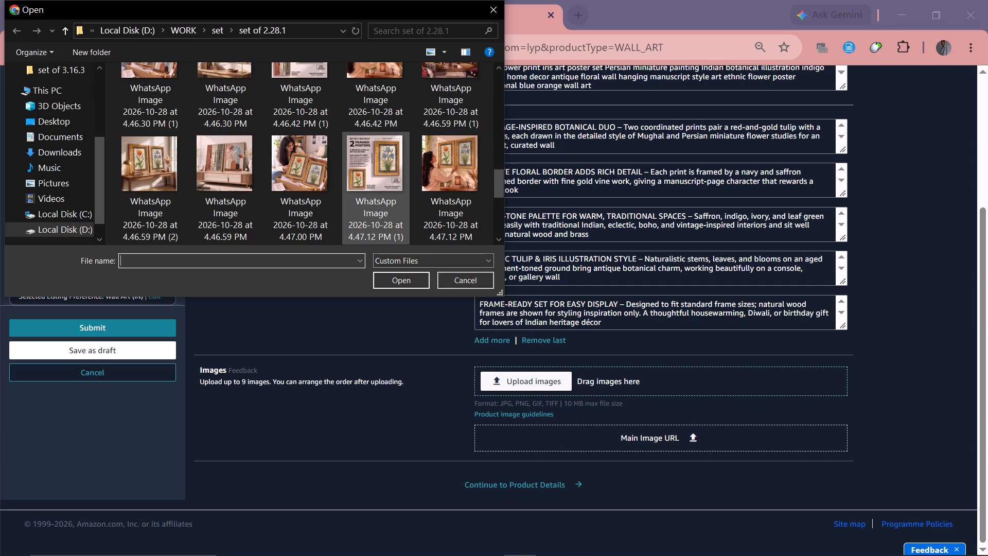
scroll(384, 188, "down", 1)
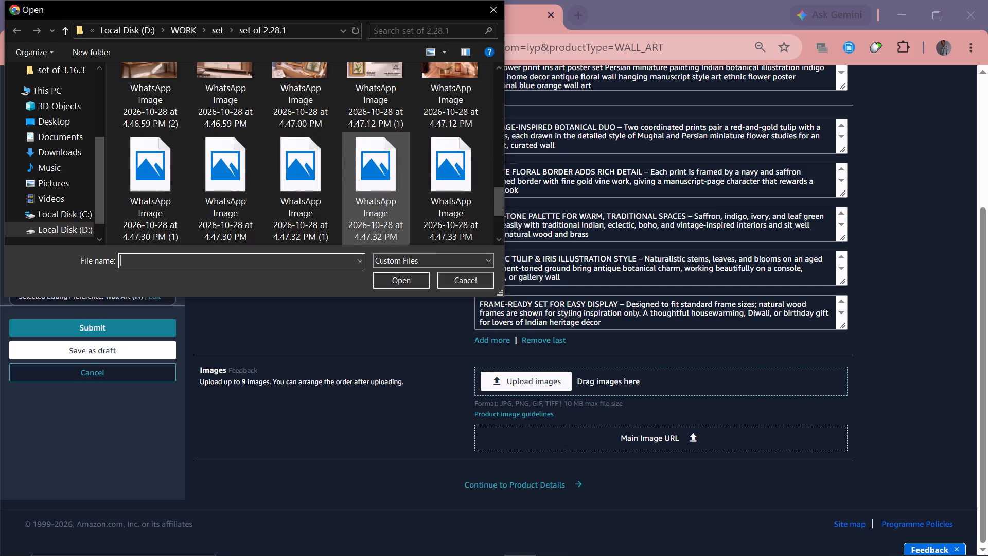
scroll(352, 178, "up", 1)
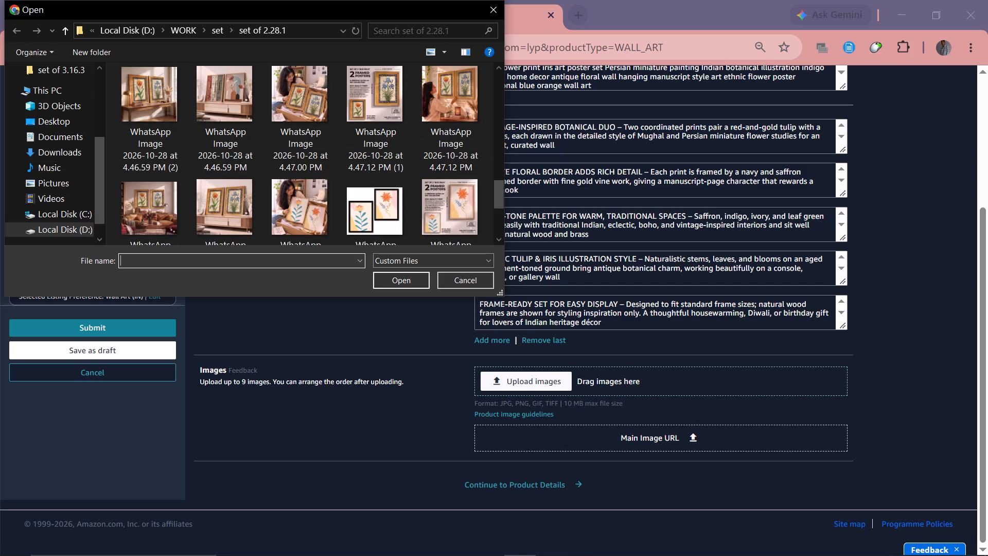
scroll(368, 165, "up", 1)
left_click_drag(155, 95, 511, 363)
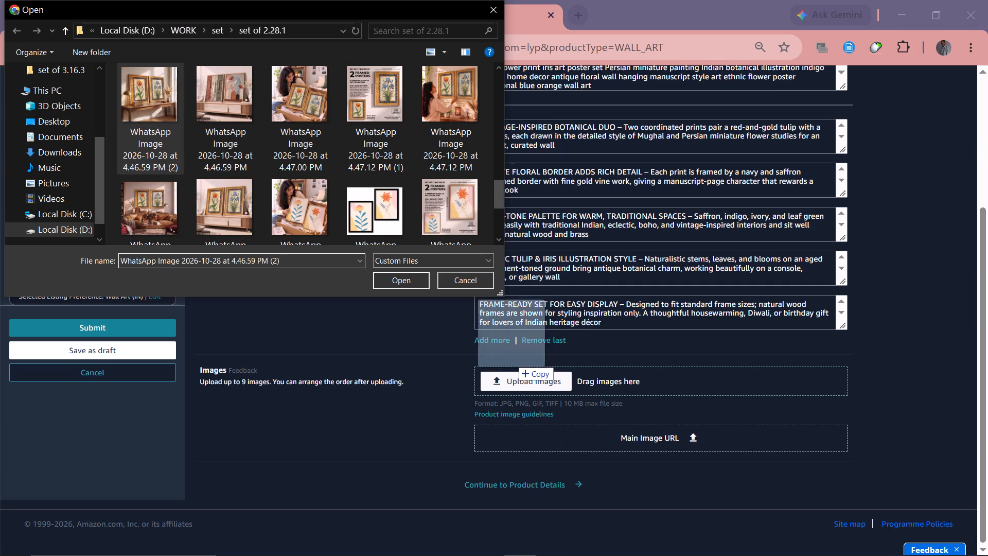
left_click_drag(511, 363, 514, 375)
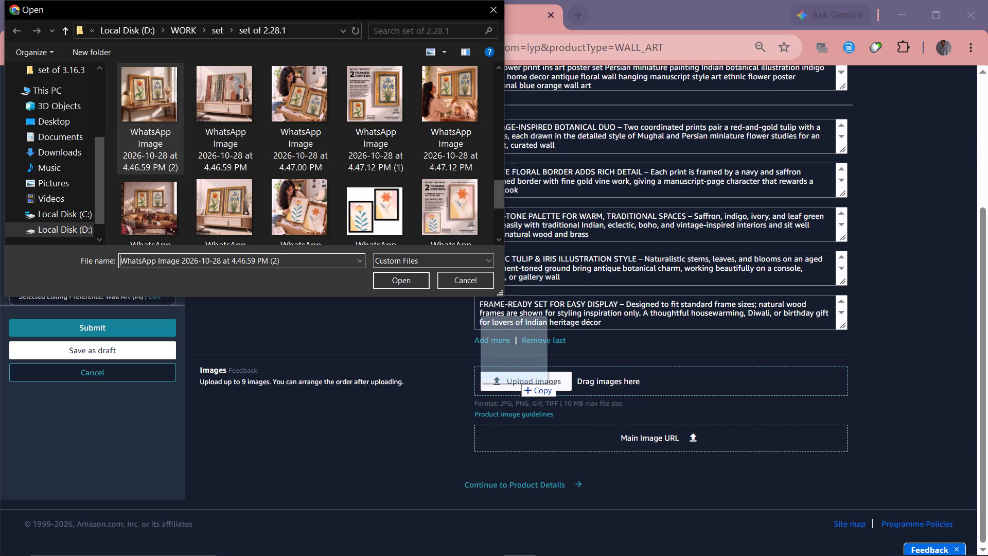
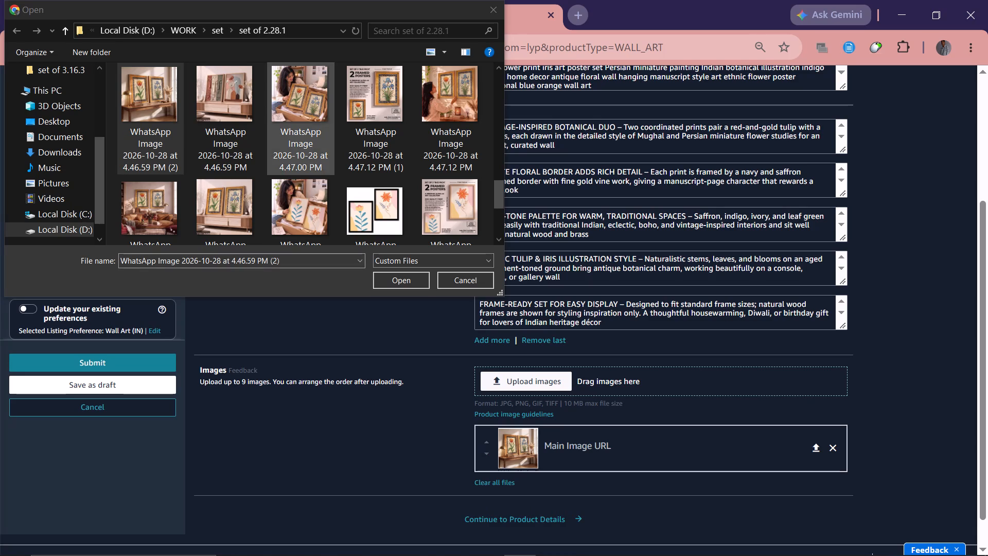
Add the tulip and iris photo "WhatsApp Image 2026-10-28 at 4.47.00 PM" from the set of 2.28.1 folder as the second listing image.
left_click(494, 190)
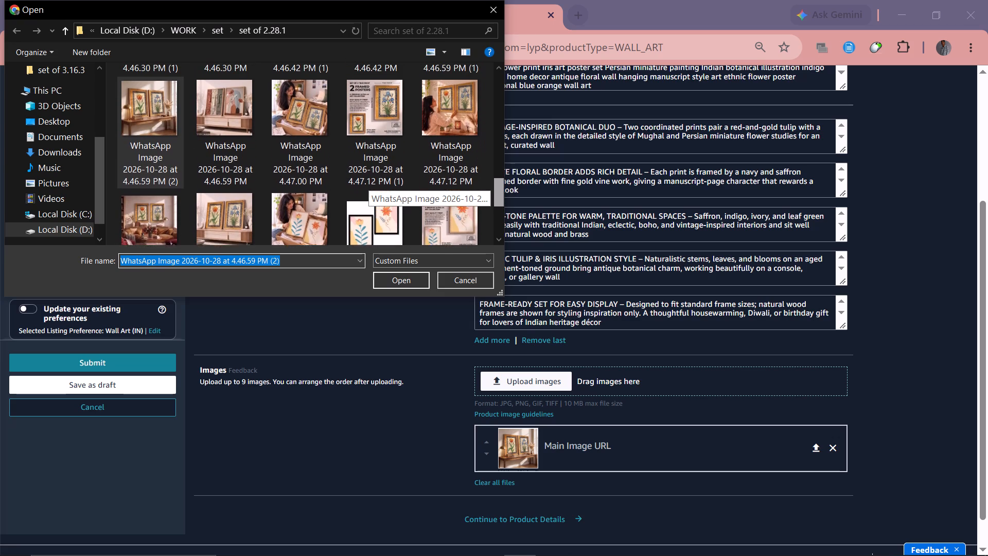
left_click_drag(290, 114, 522, 380)
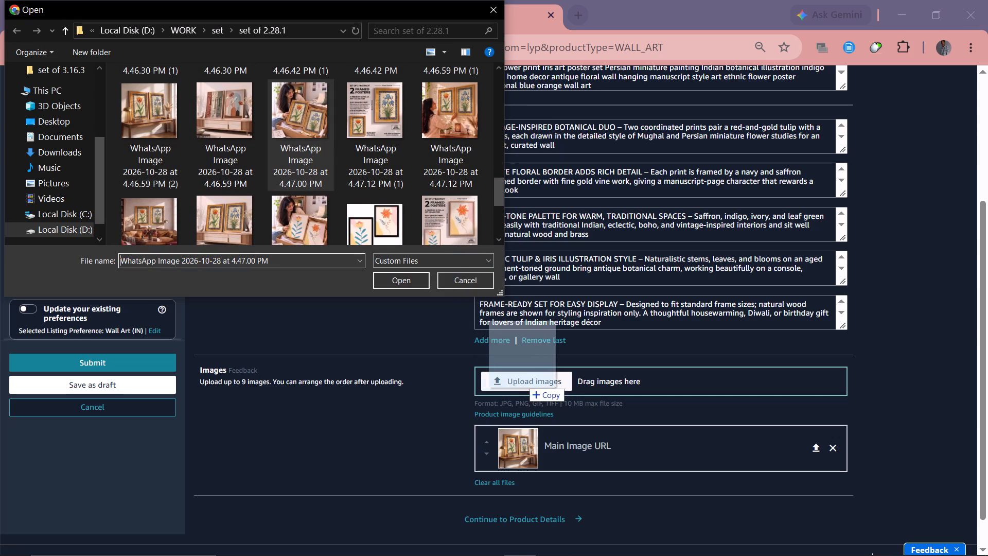
left_click_drag(522, 380, 524, 376)
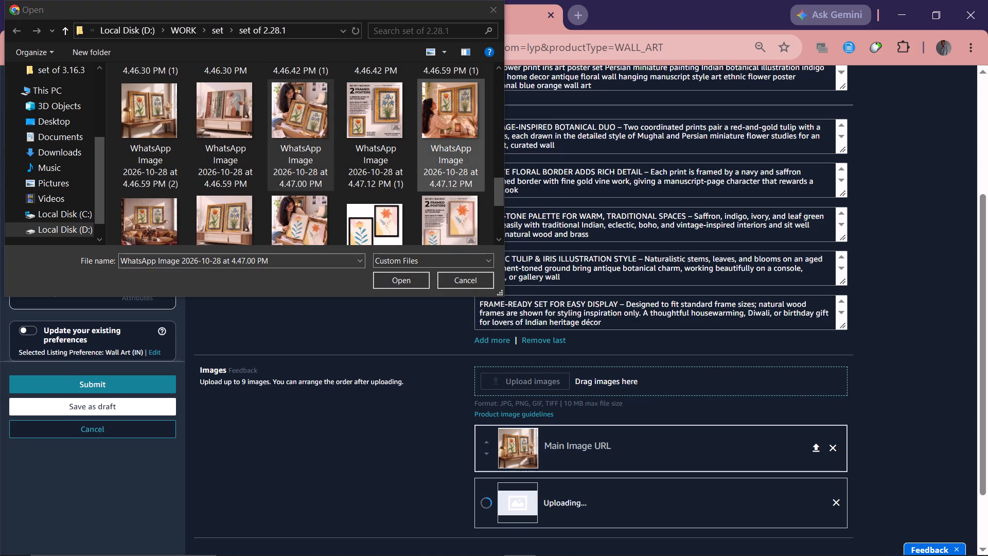
Add the photo "WhatsApp Image 2026-10-28 at 4.47.12 PM" of the framed pair being hung as the third listing image.
left_click_drag(441, 115, 531, 379)
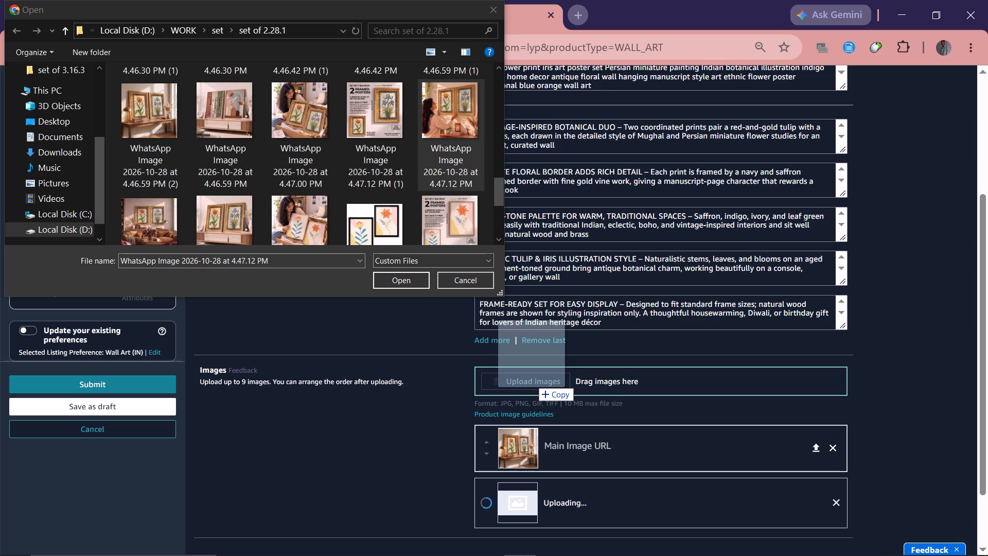
left_click_drag(531, 379, 531, 380)
left_click_drag(531, 380, 534, 374)
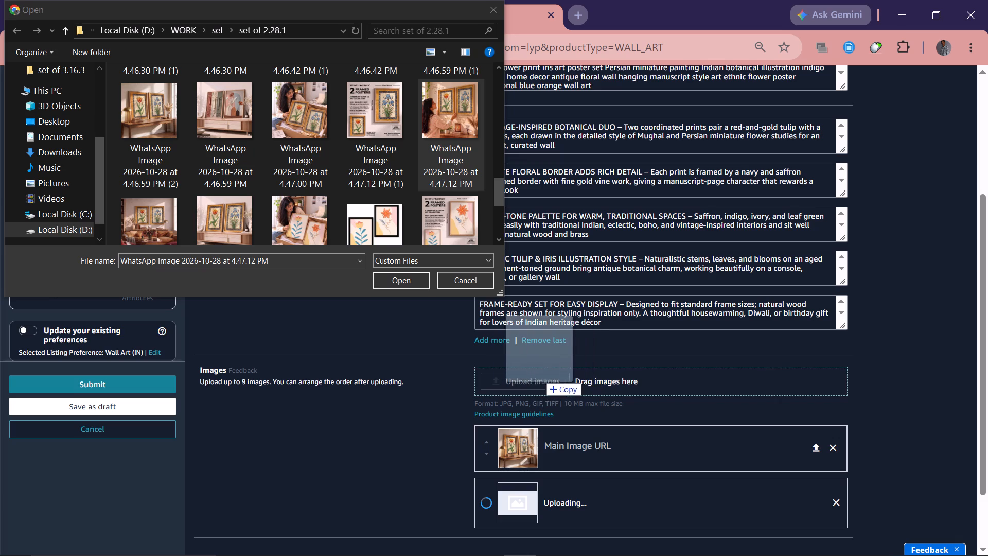
left_click_drag(534, 374, 526, 377)
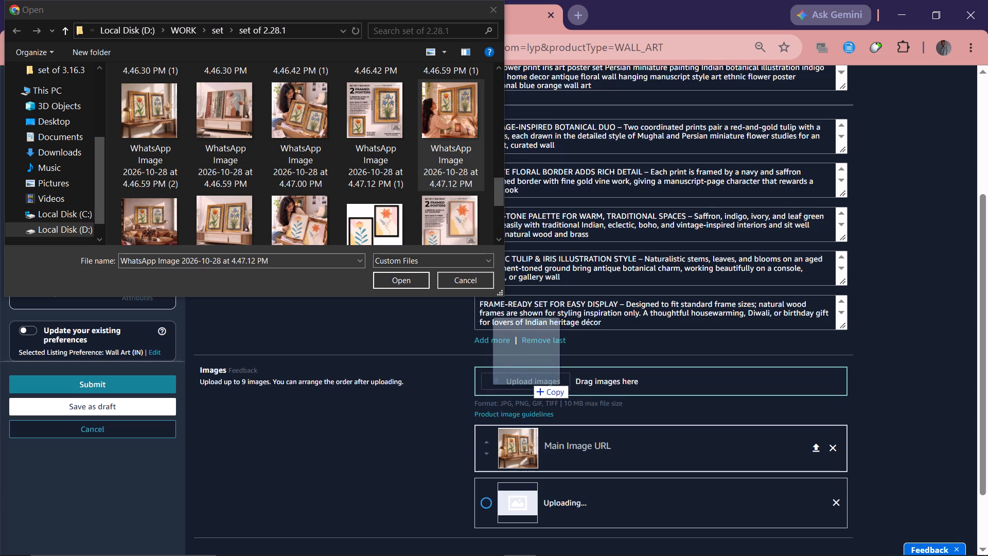
left_click_drag(526, 377, 506, 371)
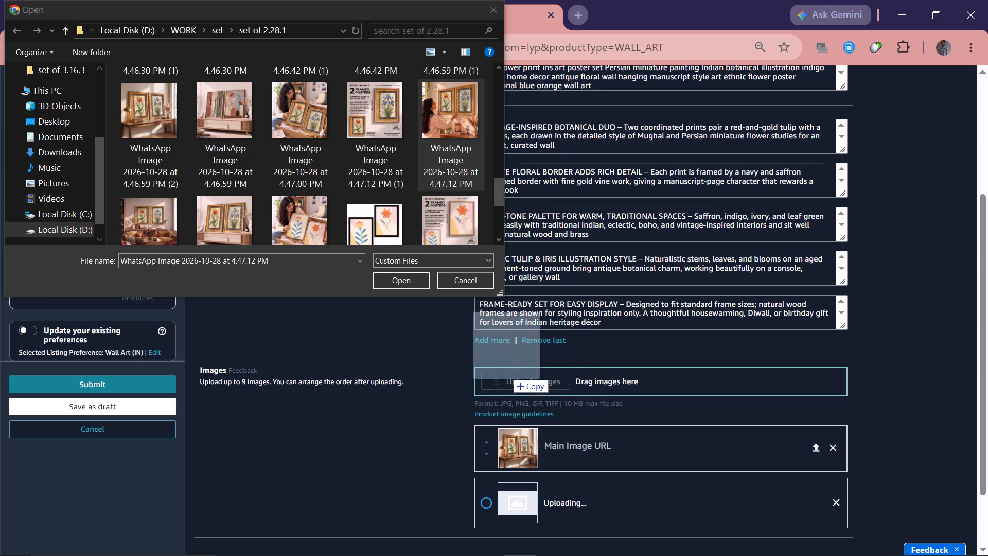
left_click_drag(506, 371, 510, 372)
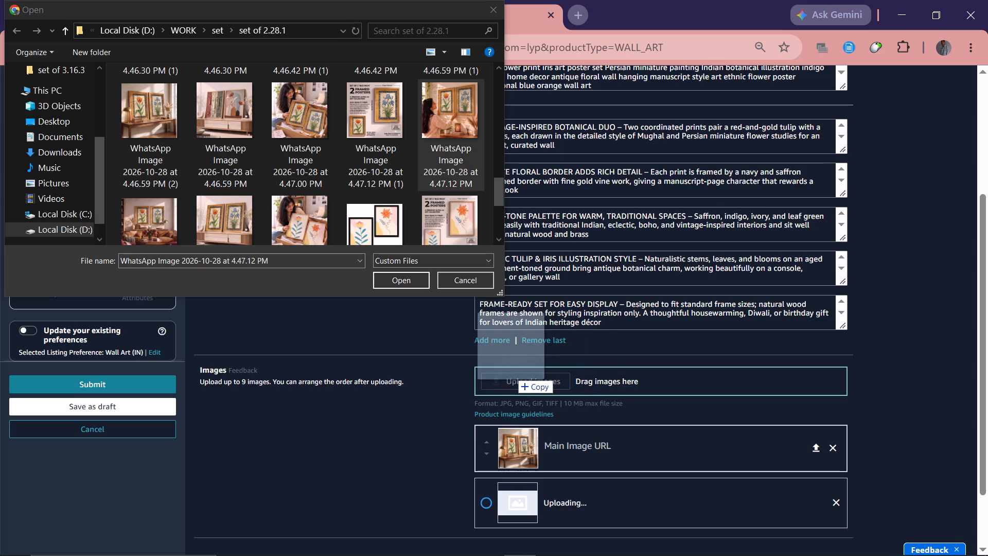
left_click_drag(510, 372, 495, 376)
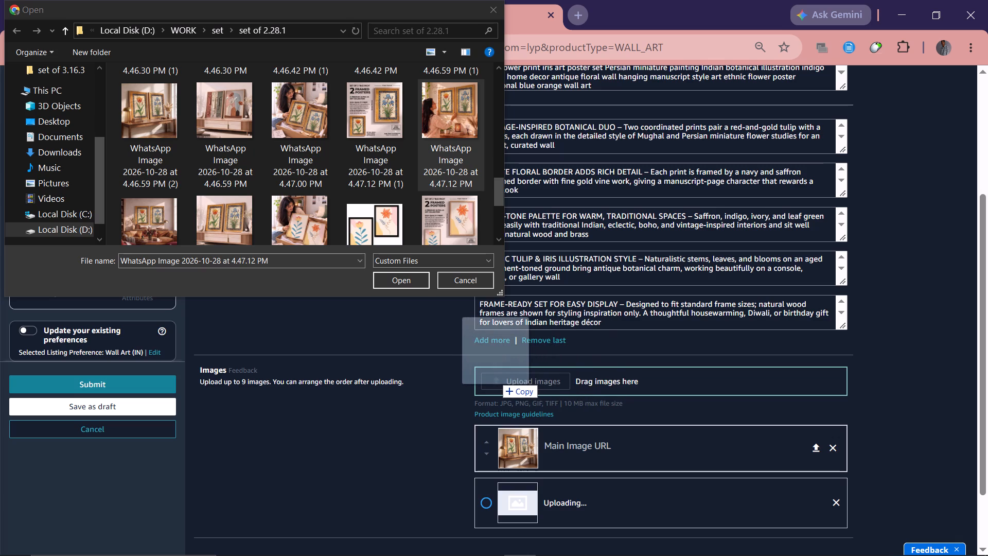
left_click_drag(495, 376, 515, 375)
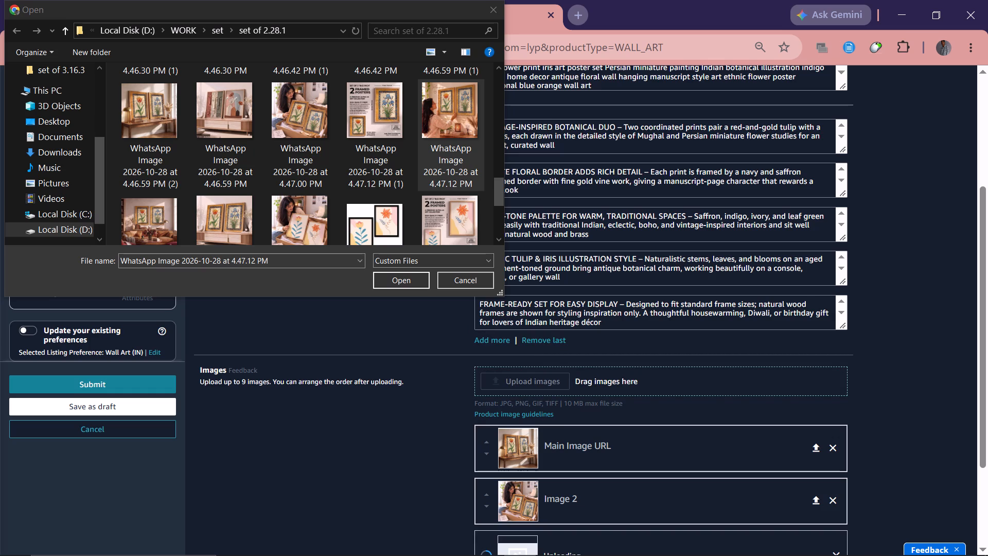
scroll(548, 436, "down", 2)
left_click_drag(980, 292, 987, 328)
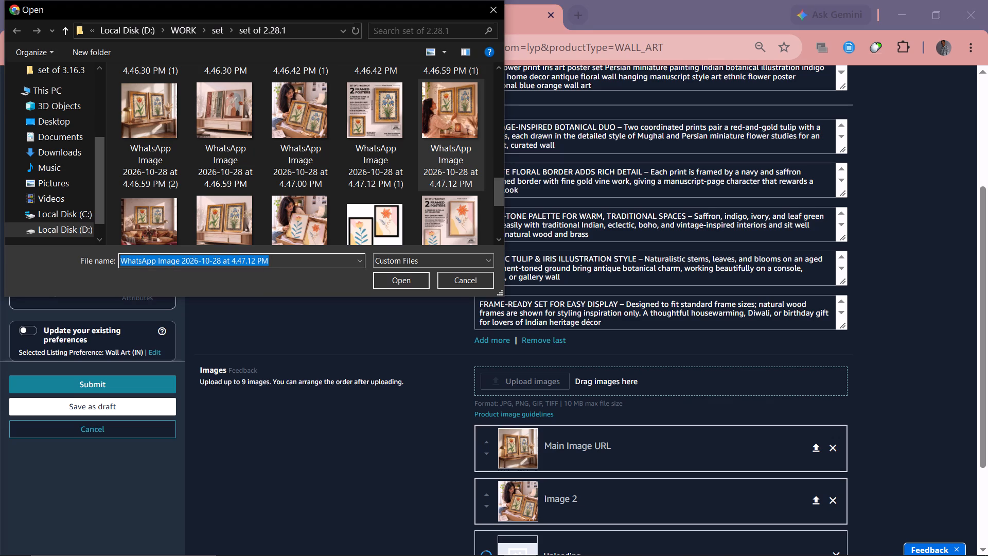
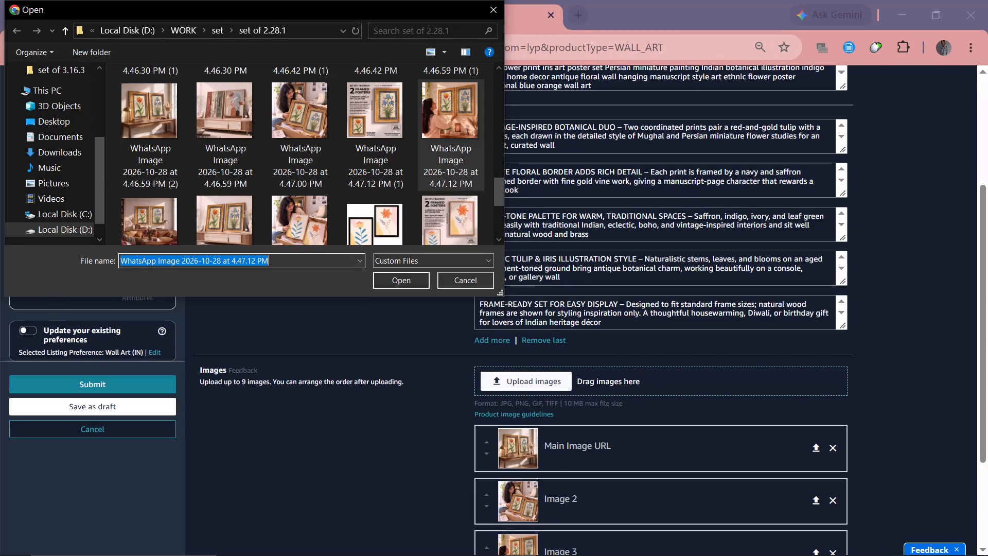
Add the sofa scene, cabinet scene and A4 frame-size images of the tulip and iris set as the fourth to sixth listing images.
scroll(327, 441, "down", 1)
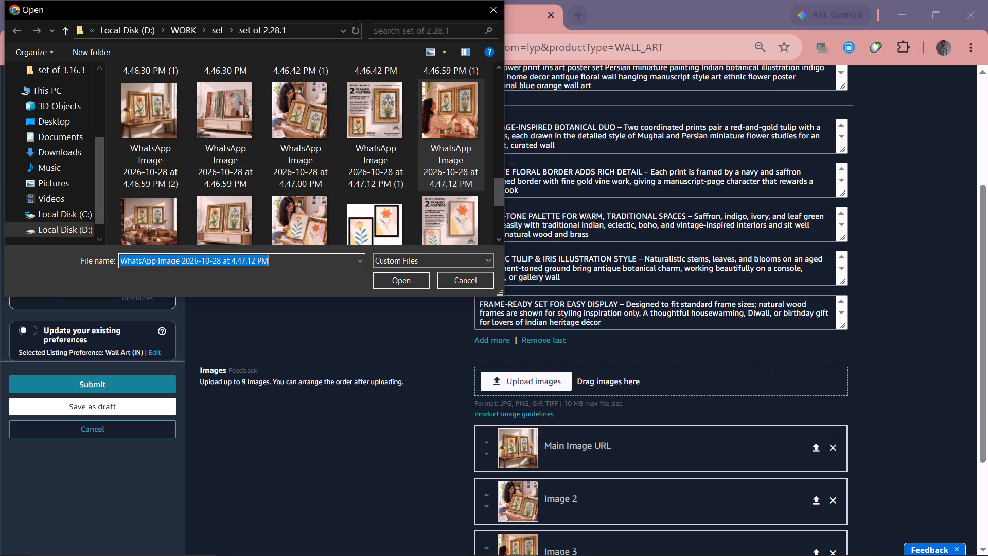
left_click_drag(163, 214, 508, 379)
left_click_drag(206, 225, 487, 344)
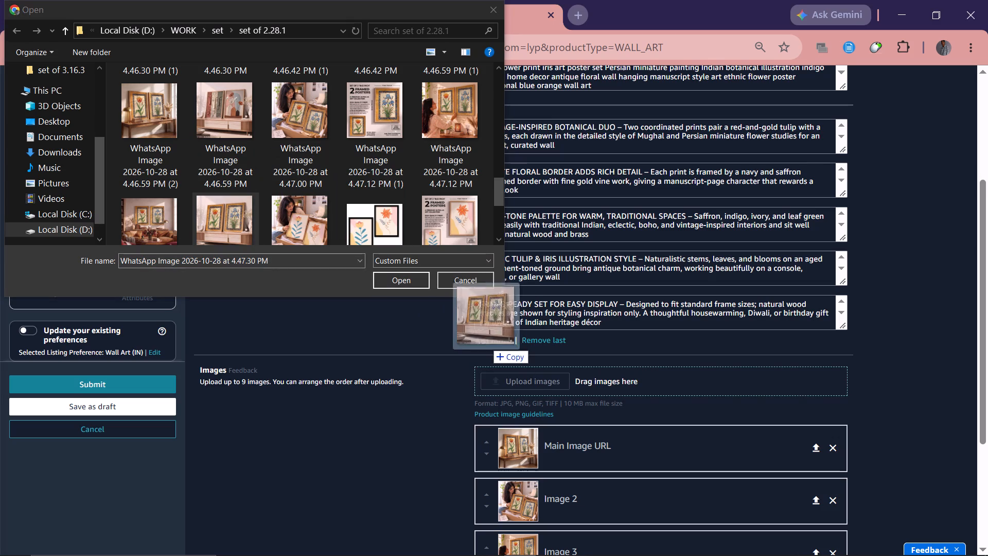
Add the cabinet scene photo "WhatsApp Image 2026-10-28 at 4.47.30 PM" of the tulip and iris pair to the listing images.
left_click_drag(487, 344, 510, 379)
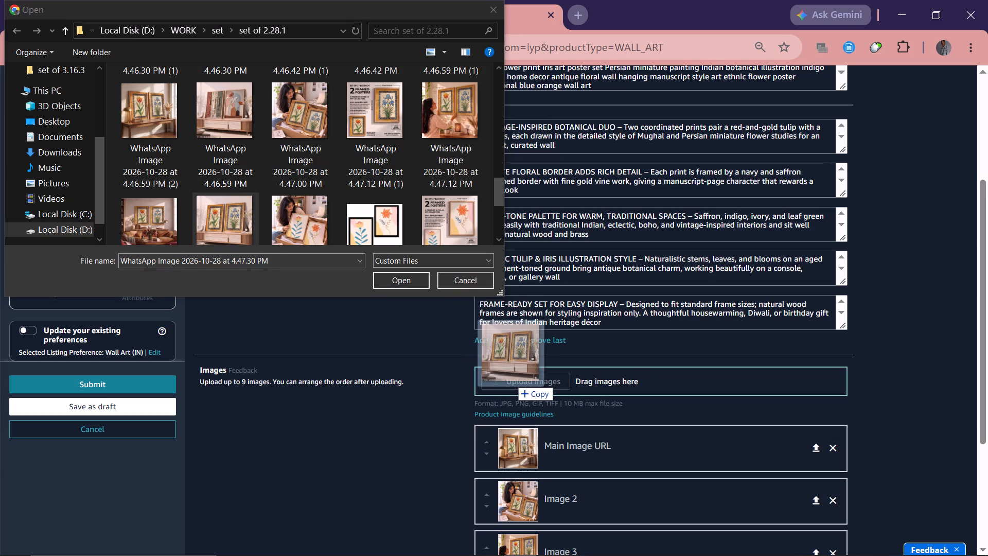
left_click_drag(510, 379, 239, 228)
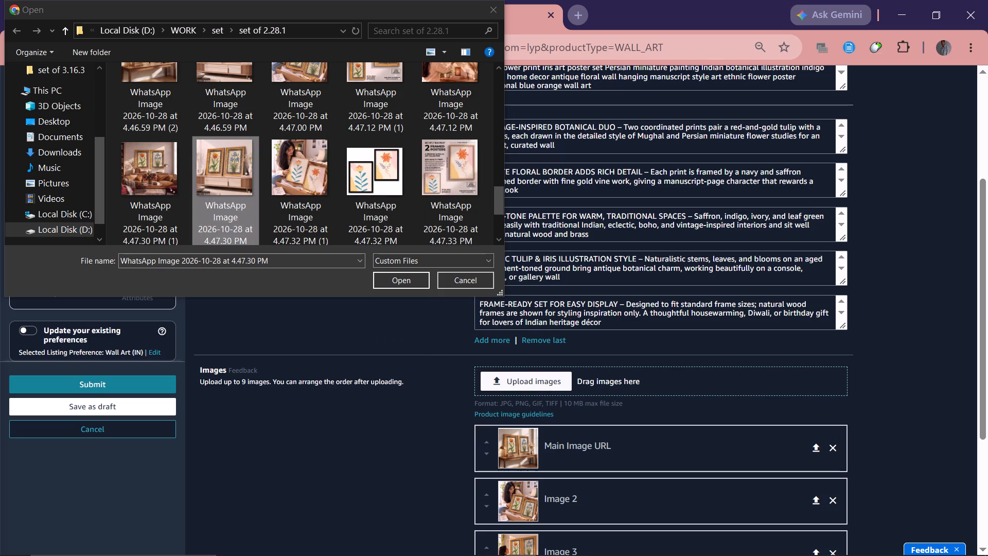
left_click_drag(233, 176, 523, 379)
Add the A4 frame-size image "WhatsApp Image 2026-10-28 at 4.47.54 PM" from the end of the folder to the listing images.
scroll(436, 184, "down", 3)
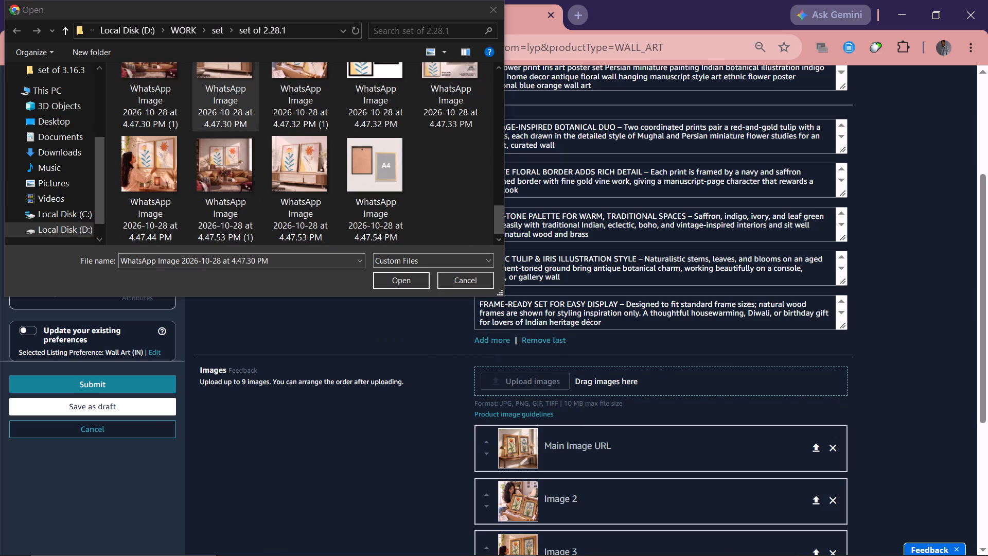
scroll(436, 184, "down", 1)
left_click_drag(383, 165, 456, 225)
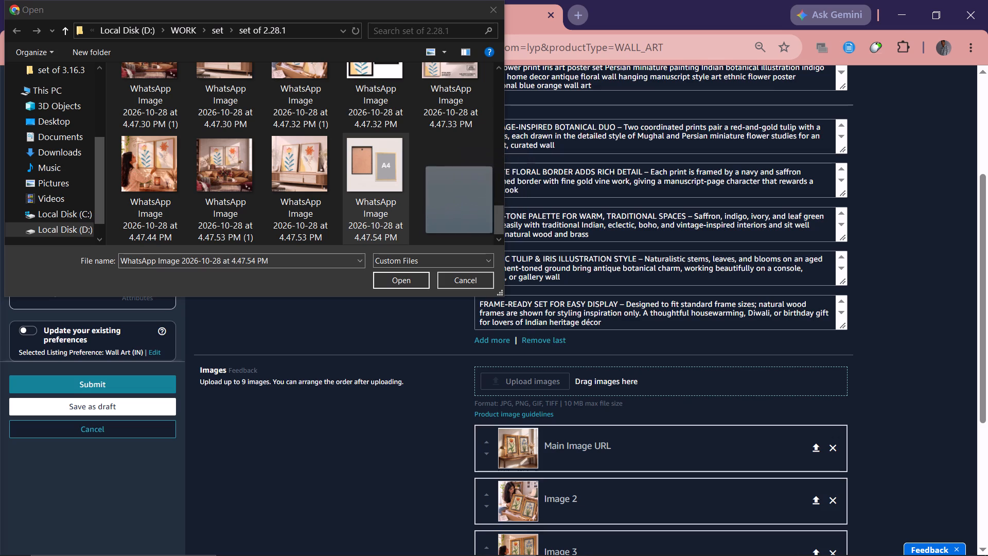
left_click_drag(456, 225, 375, 183)
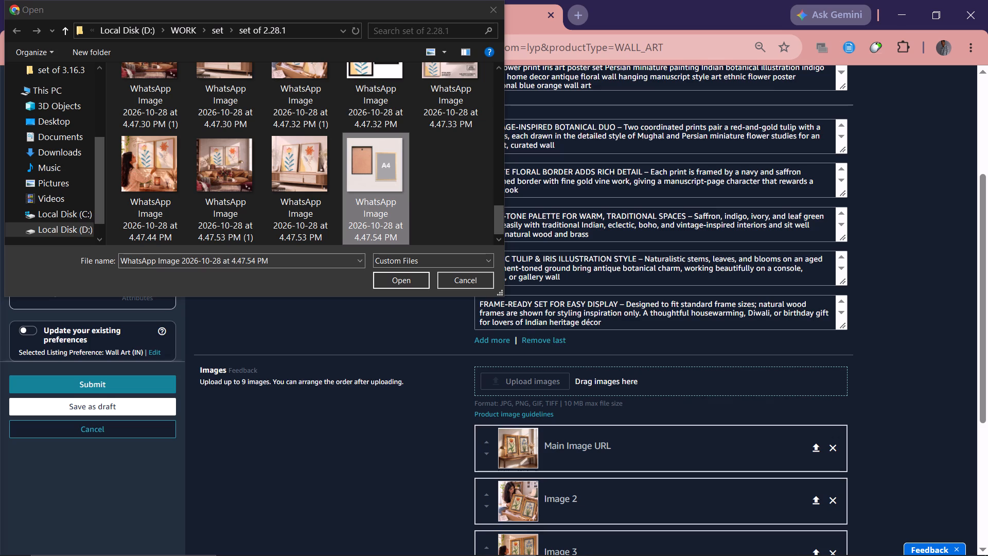
left_click_drag(364, 182, 512, 381)
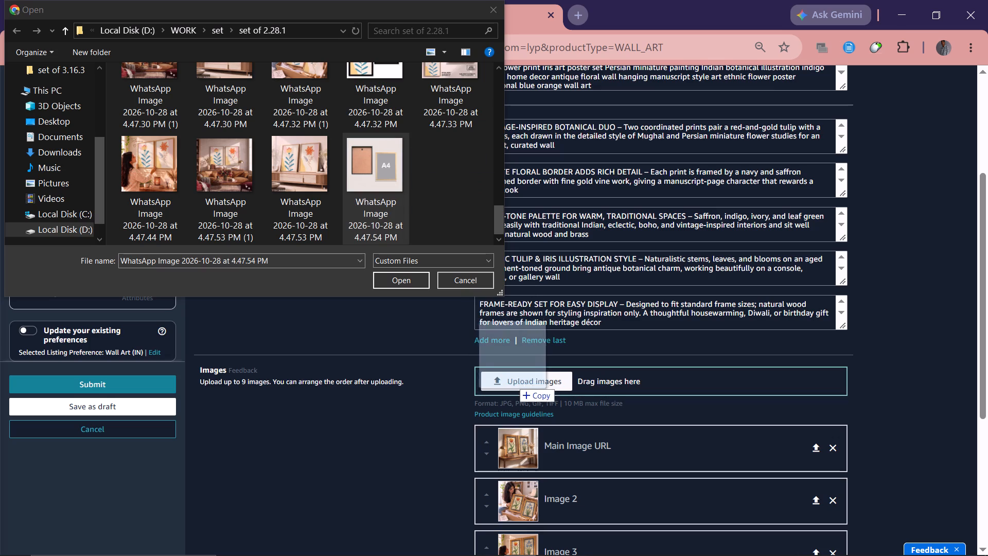
left_click_drag(512, 381, 517, 378)
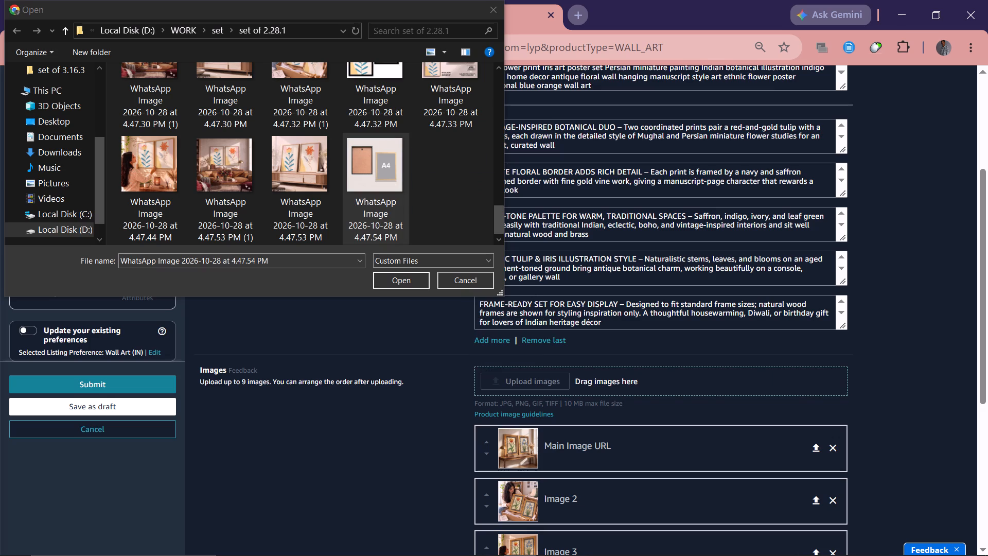
Return to the tulip and iris images around 4.47.12 PM in the set of 2.28.1 folder for another listing image.
left_click_drag(497, 213, 492, 177)
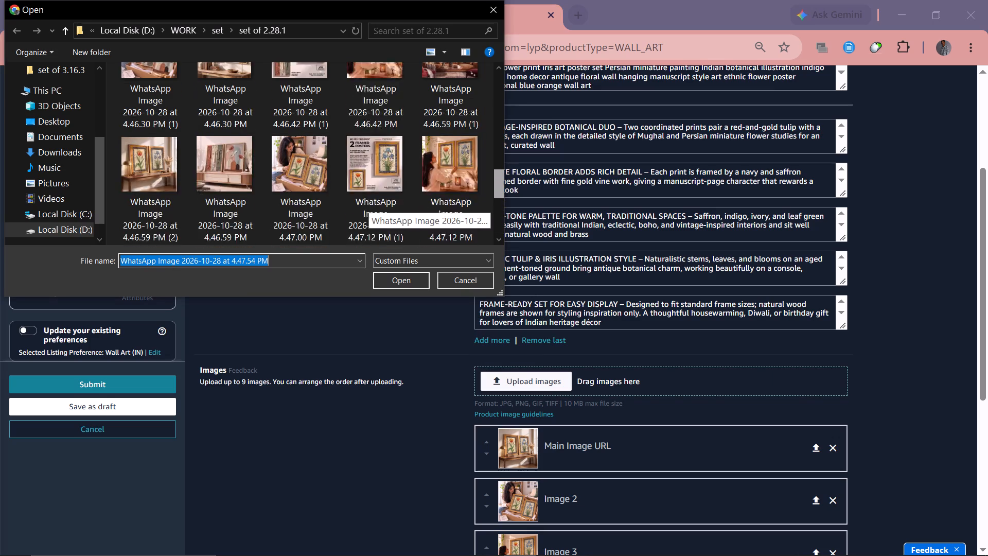
Add the "2 Framed Posters" infographic "WhatsApp Image 2026-10-28 at 4.47.12 PM (1)" as the seventh listing image.
left_click_drag(492, 177, 492, 181)
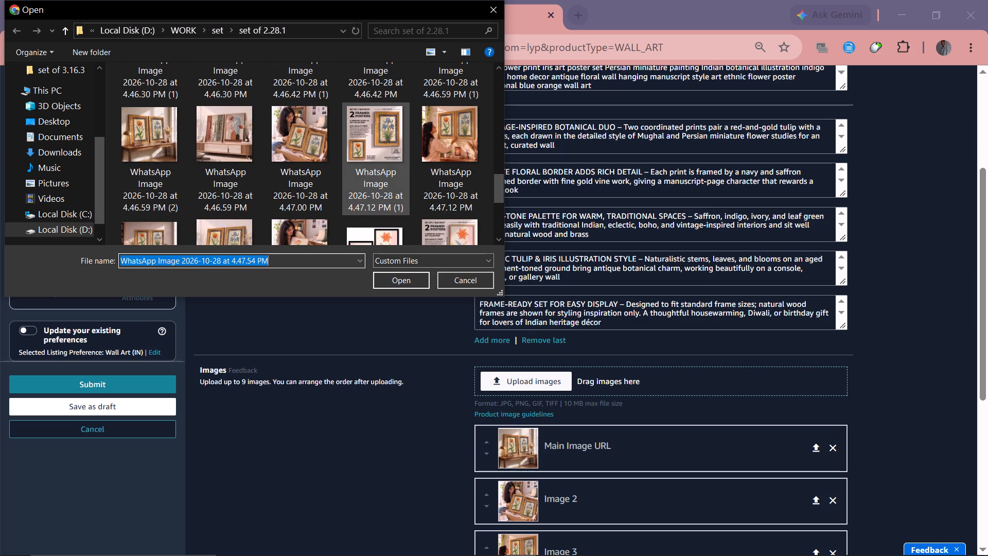
left_click_drag(373, 140, 397, 147)
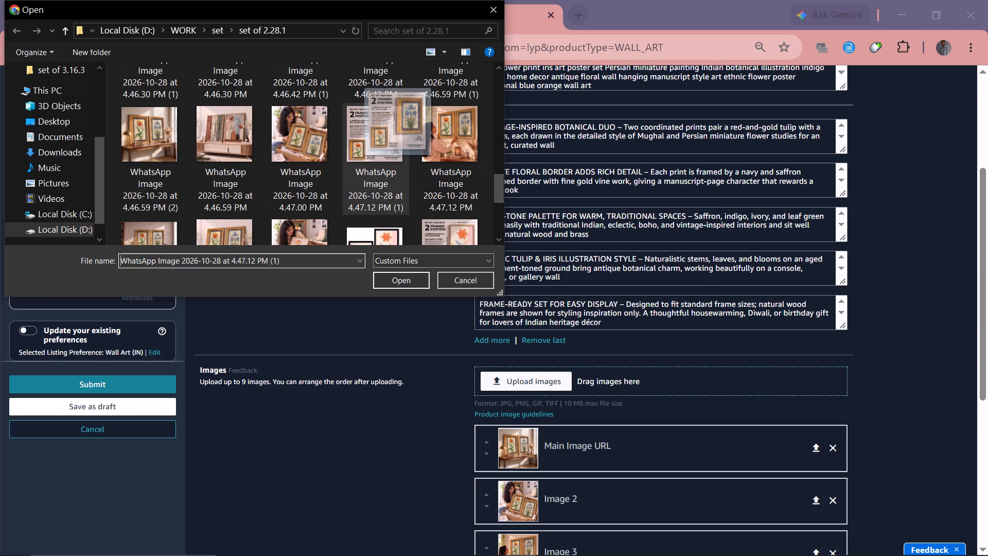
left_click_drag(397, 147, 451, 211)
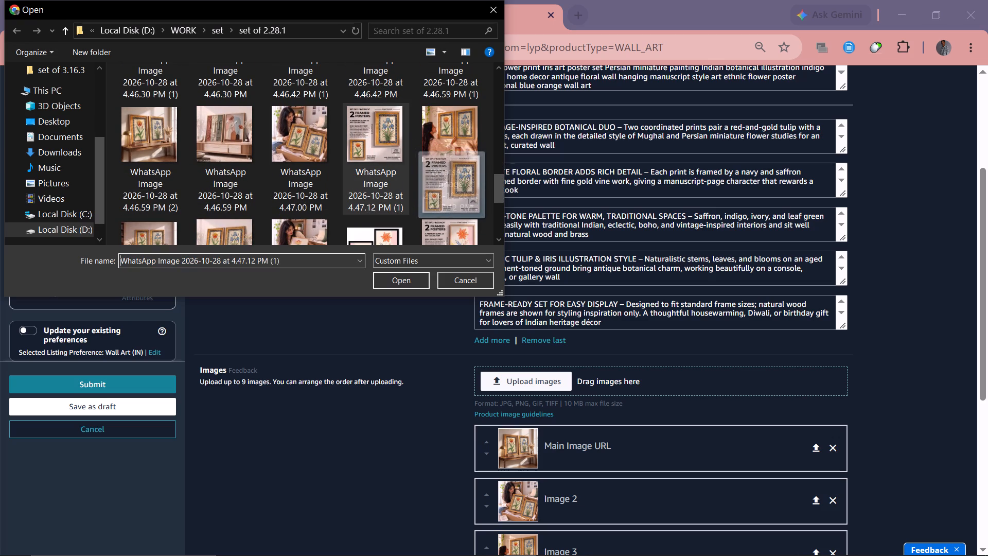
left_click_drag(451, 211, 513, 427)
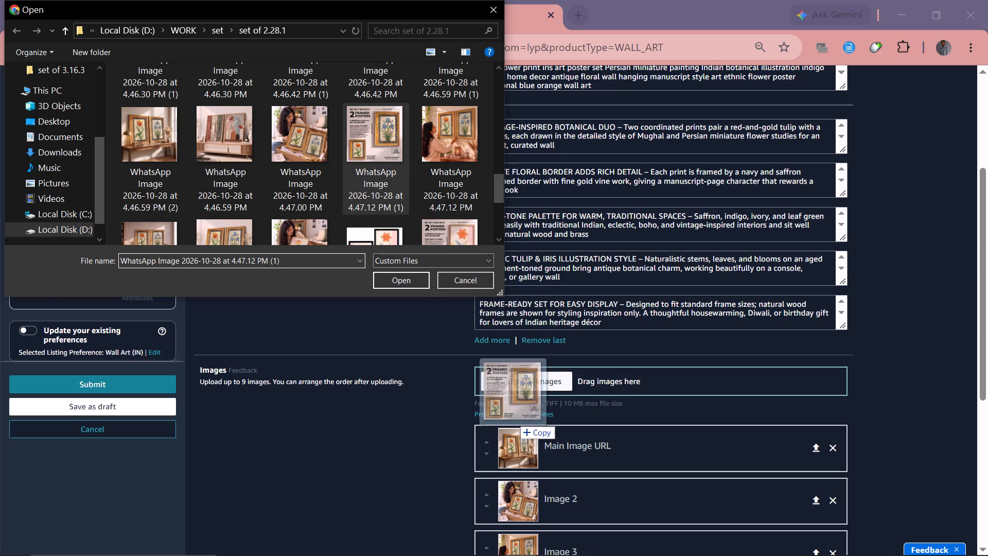
left_click_drag(513, 427, 511, 376)
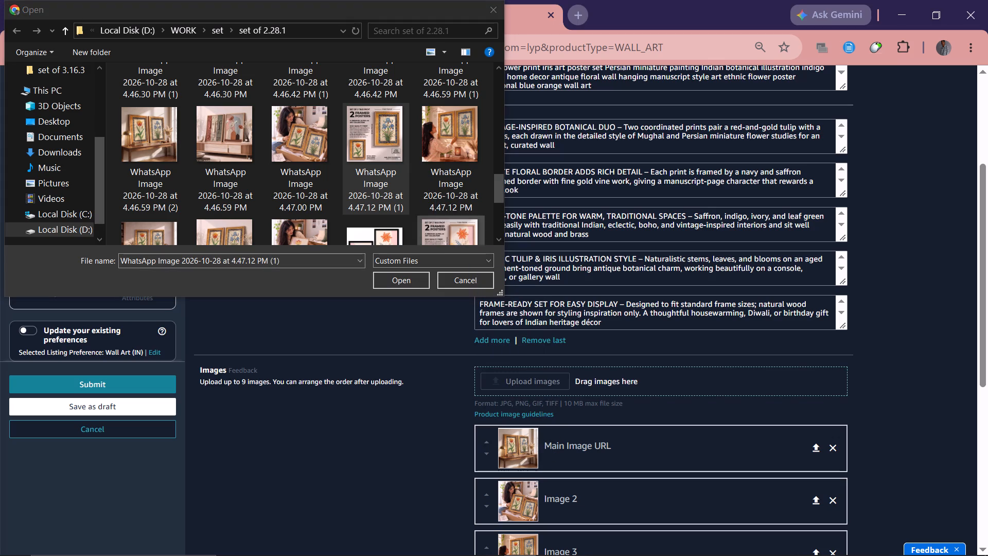
Add the customer support graphic "WhatsApp Image 2026-08-07 at 11.32.18 PM" as the eighth listing image and close the file chooser.
left_click_drag(498, 197, 495, 55)
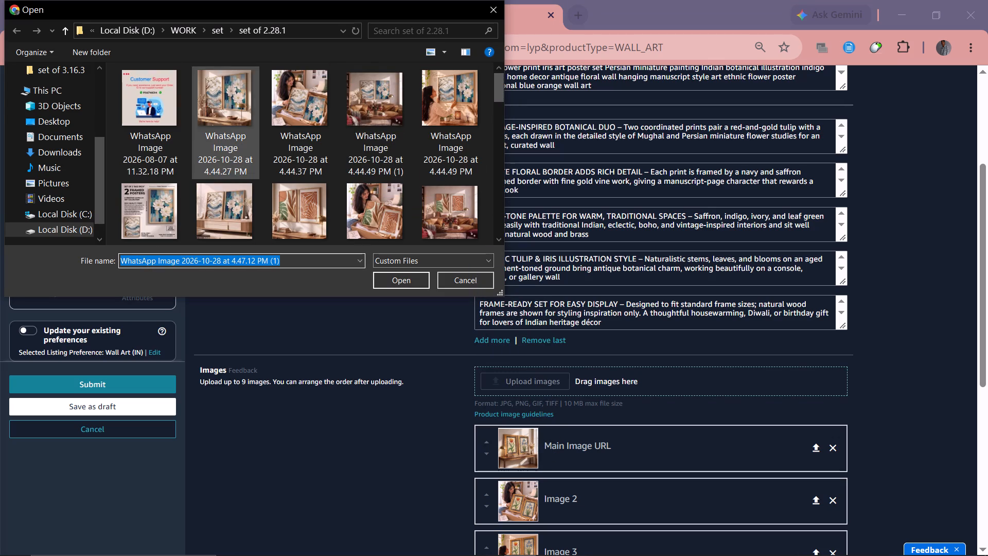
left_click_drag(149, 97, 521, 375)
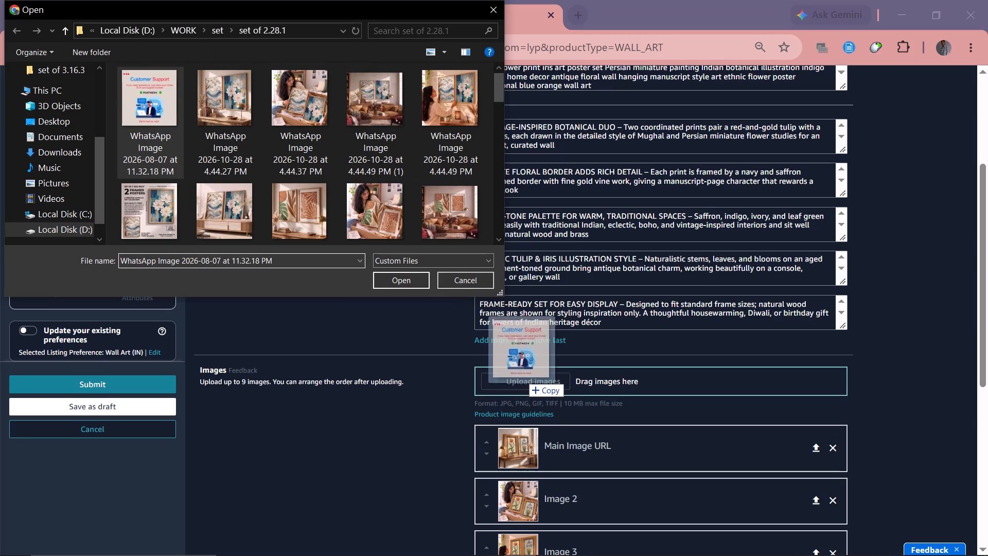
left_click_drag(521, 375, 519, 373)
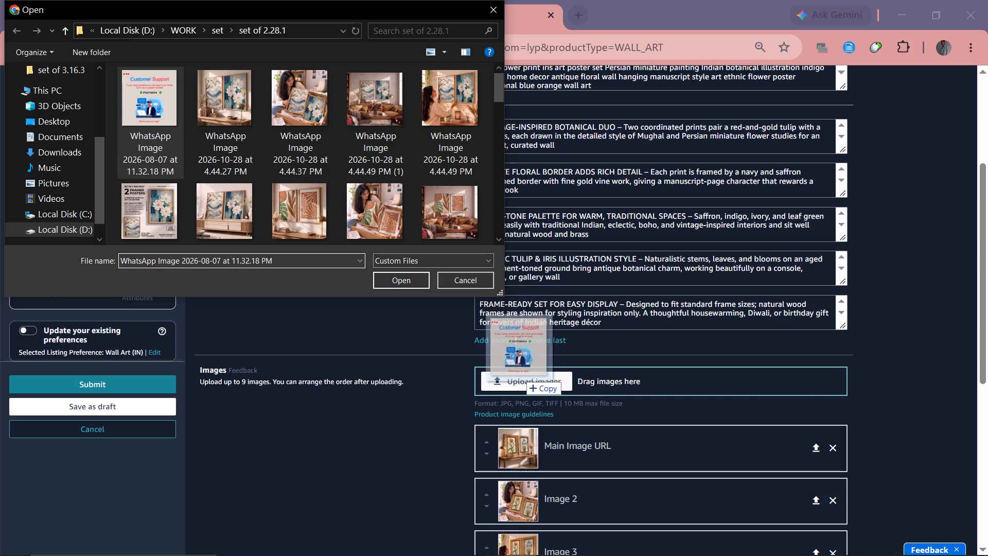
left_click_drag(519, 373, 518, 373)
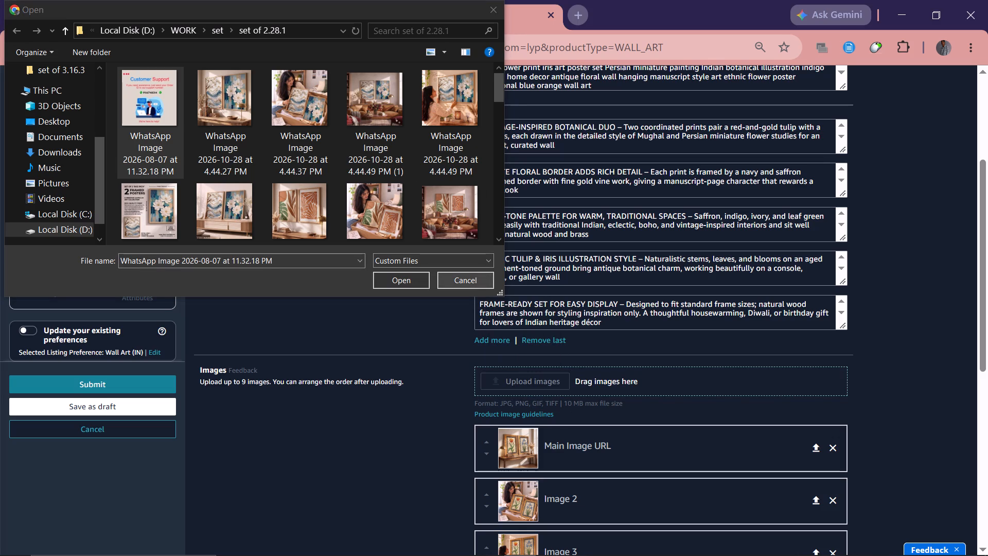
left_click(464, 280)
Check the uploaded image list and continue to the Product Details section.
scroll(445, 397, "down", 7)
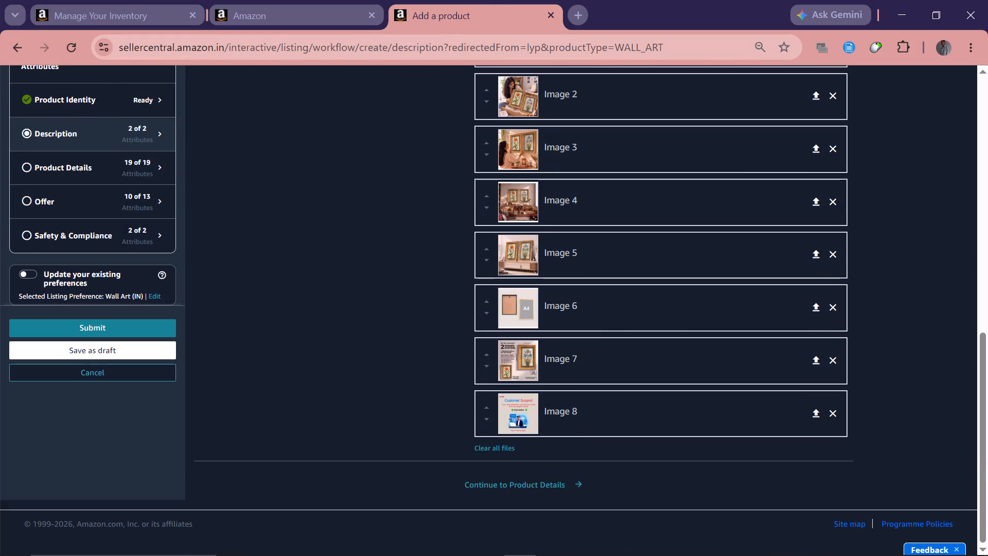
scroll(421, 352, "down", 1)
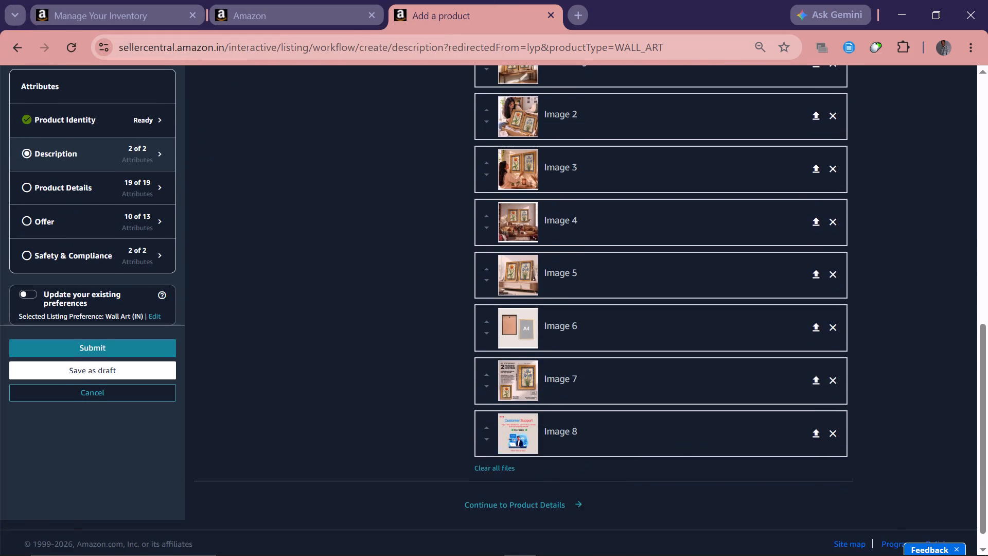
left_click(478, 484)
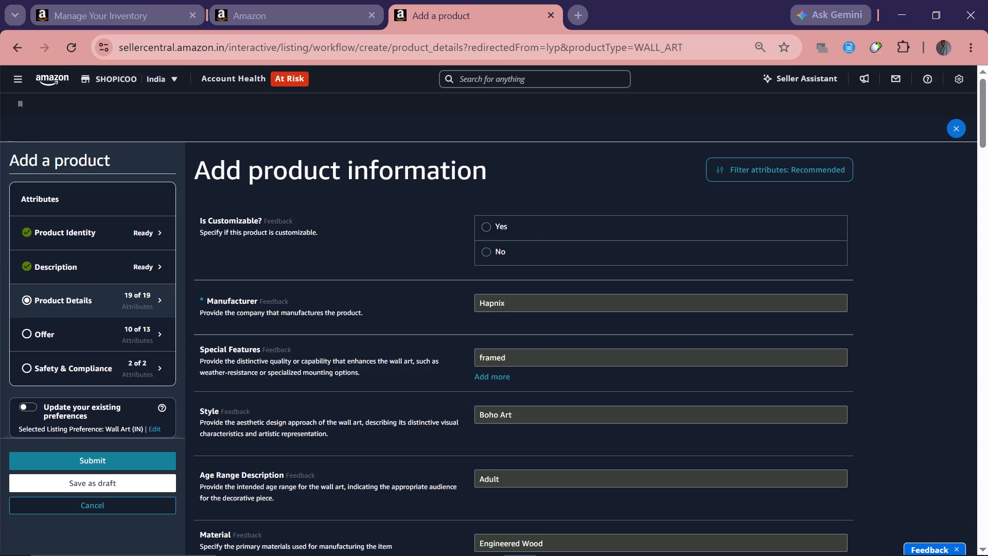
Review the copied product details from the manufacturer field through to the item weight.
left_click(526, 296)
scroll(409, 360, "down", 4)
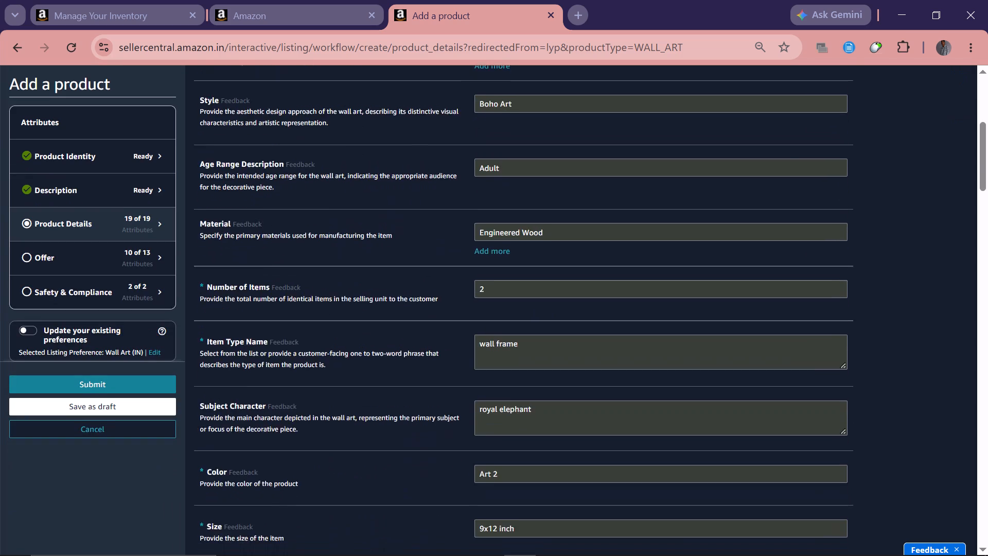
scroll(409, 360, "down", 7)
scroll(409, 360, "up", 7)
scroll(442, 399, "down", 1)
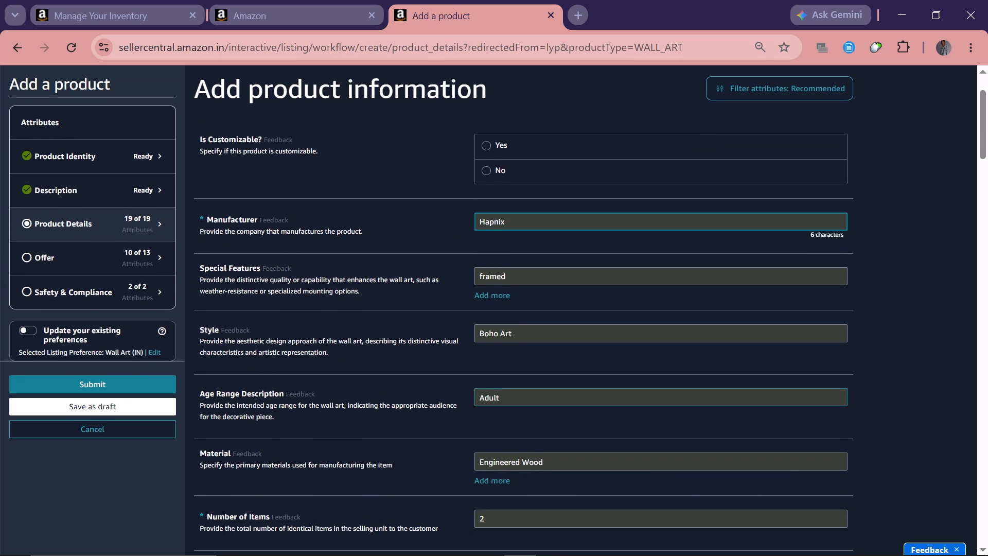
scroll(429, 435, "down", 4)
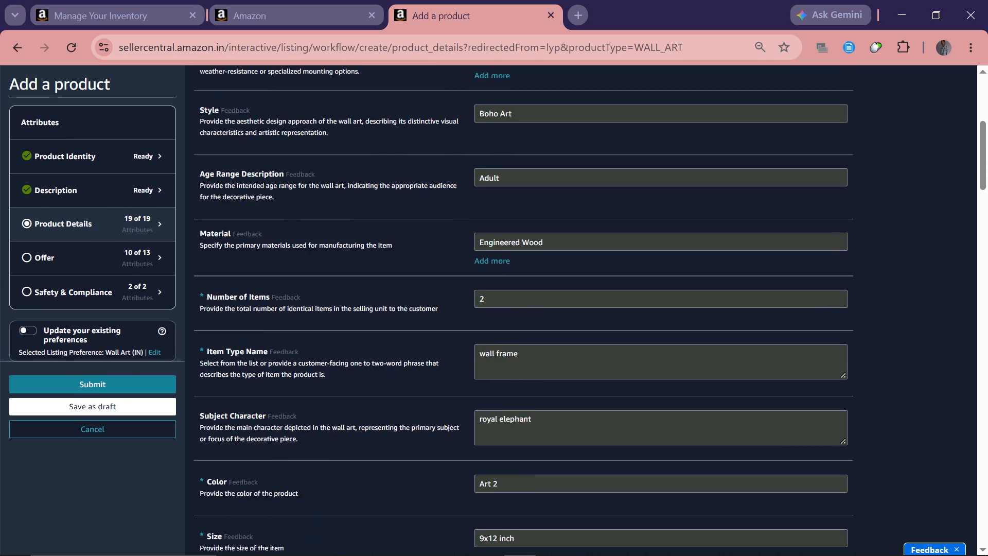
scroll(436, 447, "down", 4)
scroll(442, 389, "down", 4)
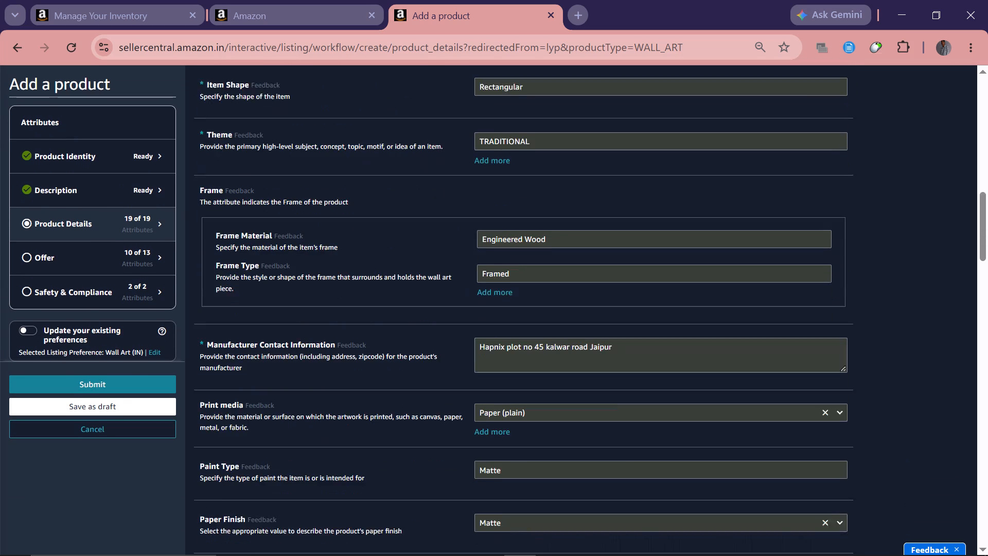
scroll(425, 410, "down", 4)
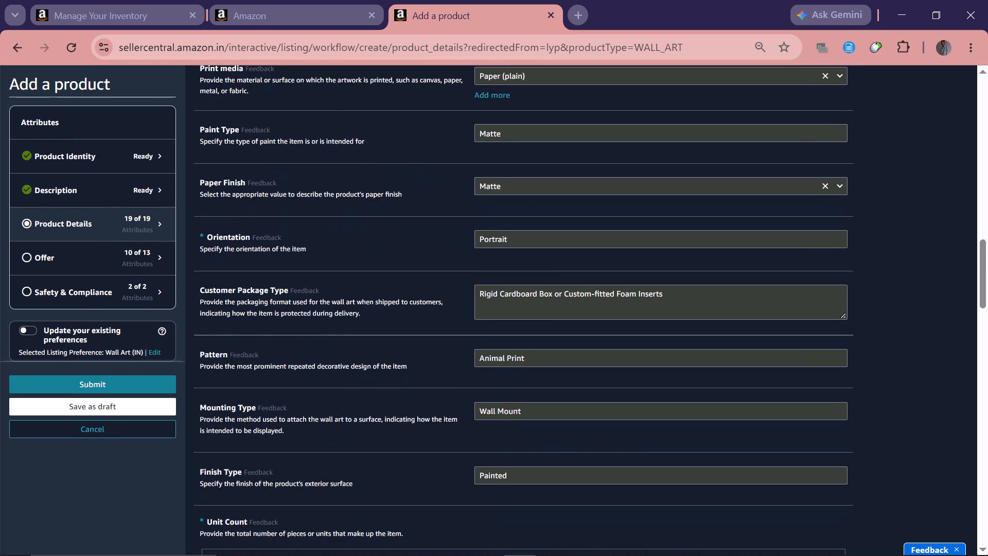
scroll(433, 412, "down", 7)
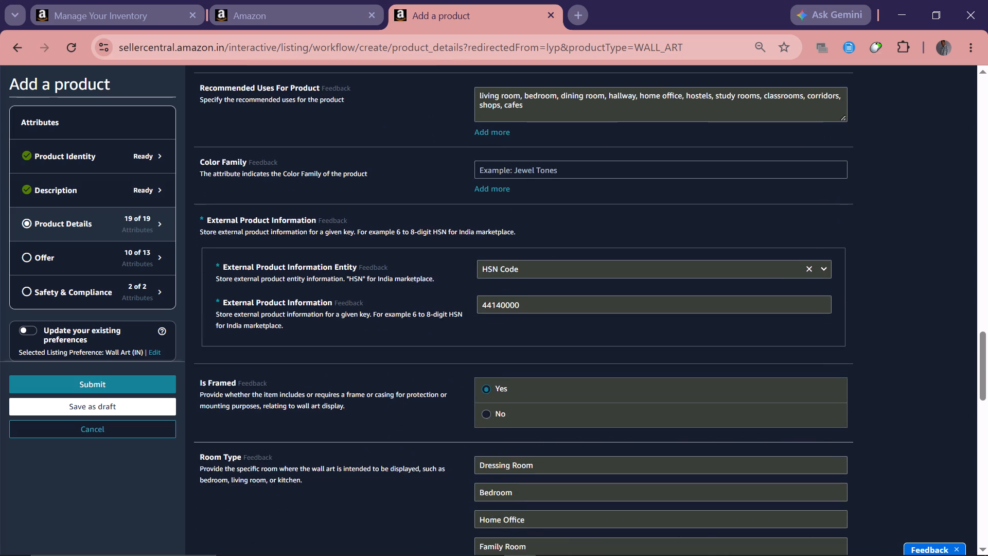
scroll(461, 401, "down", 6)
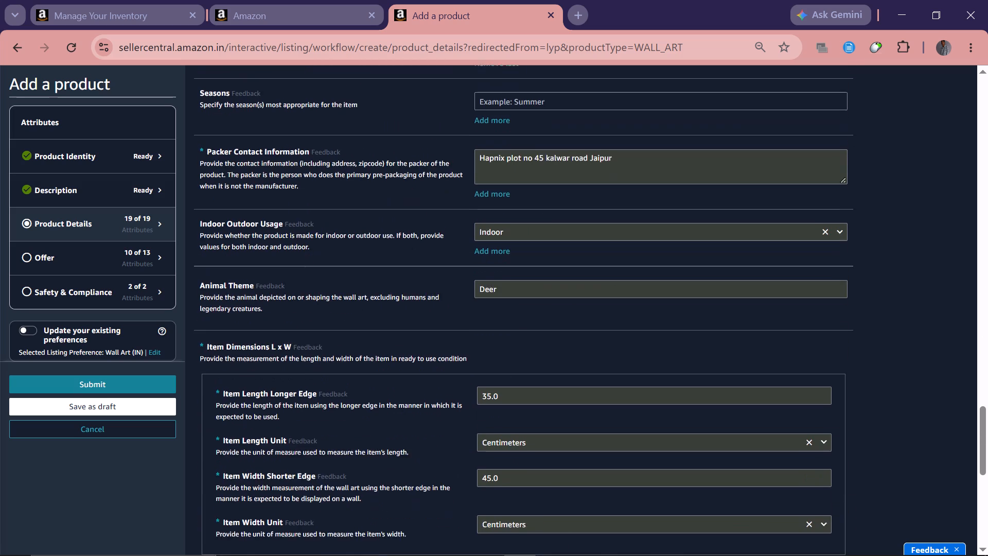
scroll(455, 426, "down", 4)
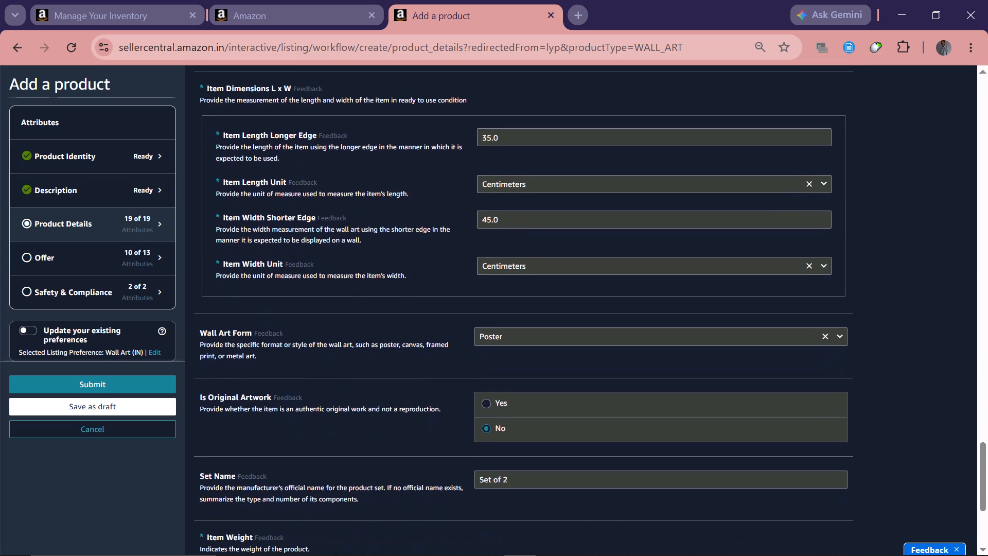
scroll(439, 418, "down", 4)
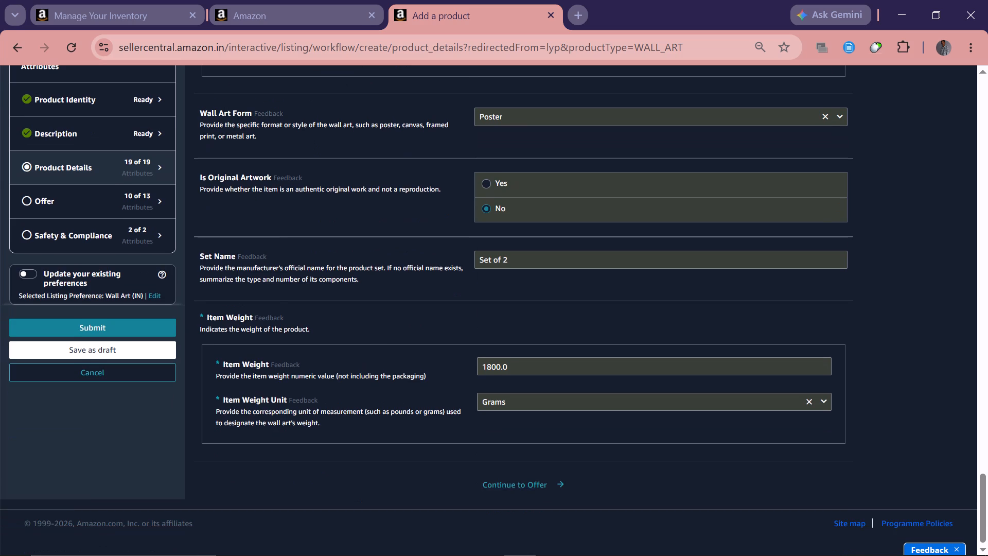
Continue to the Offer section, choose the merchant-fulfilled shipping channel and set the quantity to 999.
left_click(510, 484)
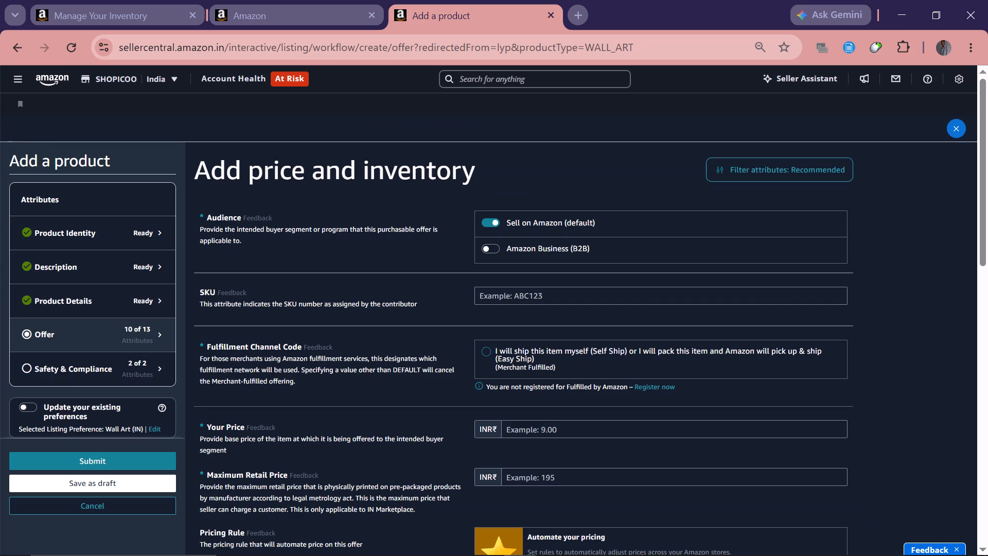
left_click(482, 352)
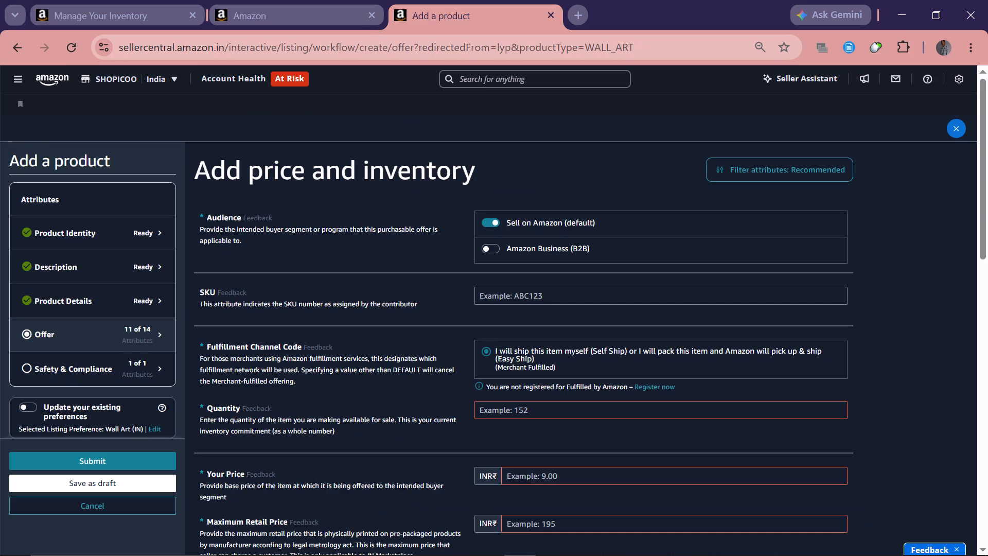
left_click(540, 409)
type("999")
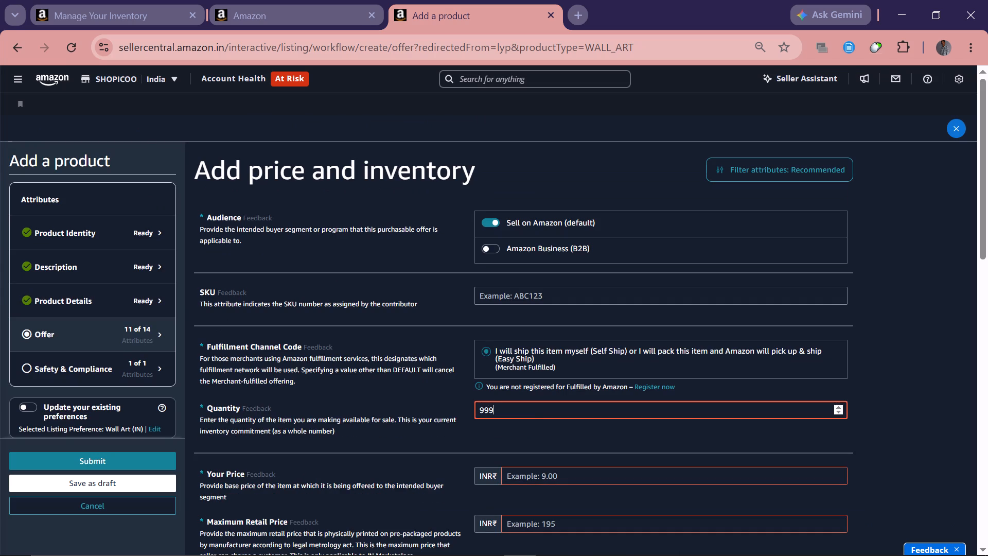
Set the selling price to INR 499 and the maximum retail price to INR 999.
left_click(567, 474)
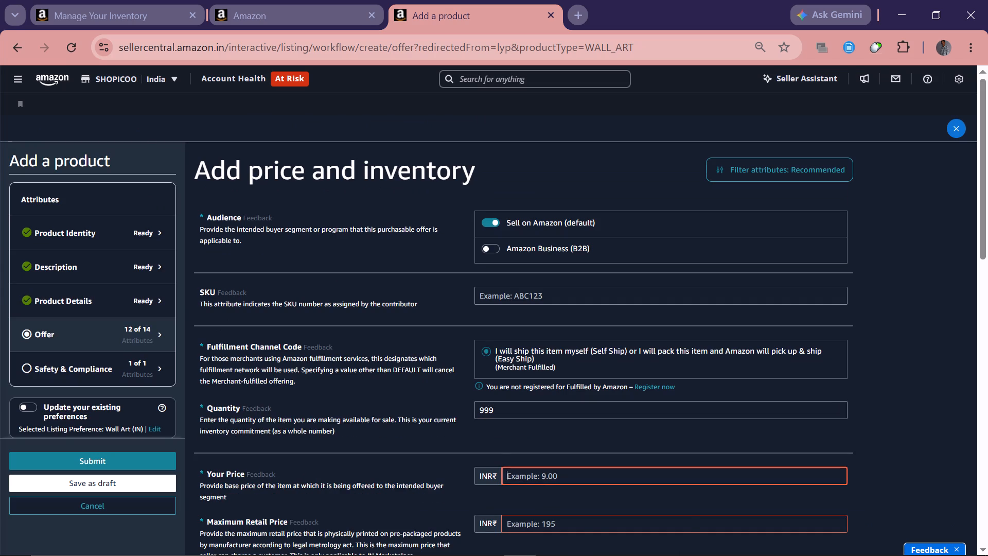
type("499")
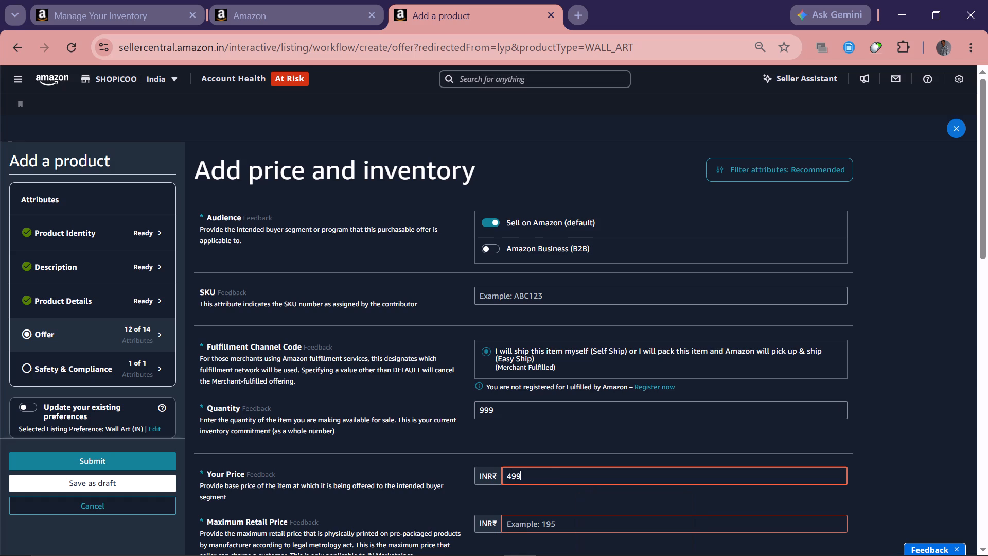
scroll(459, 458, "down", 2)
left_click(530, 410)
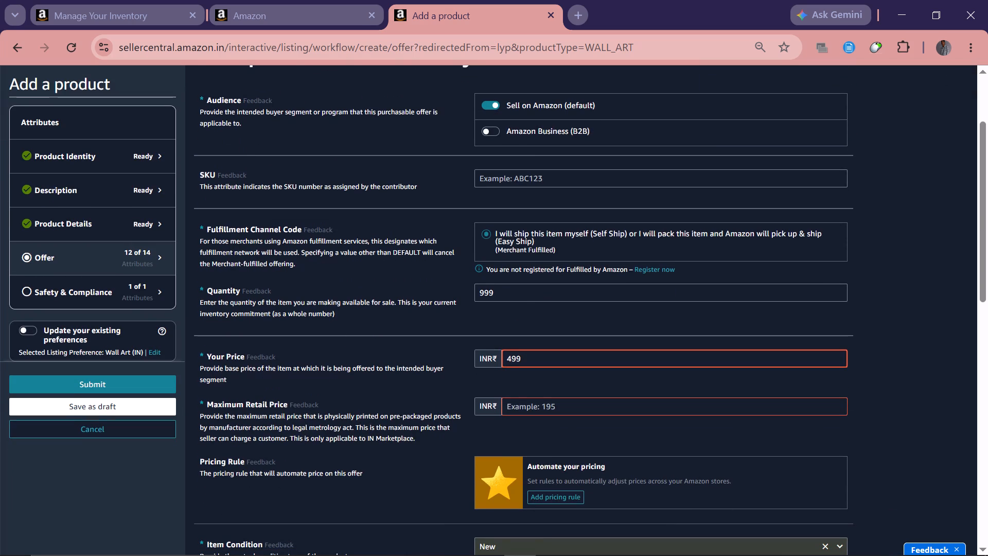
type("999")
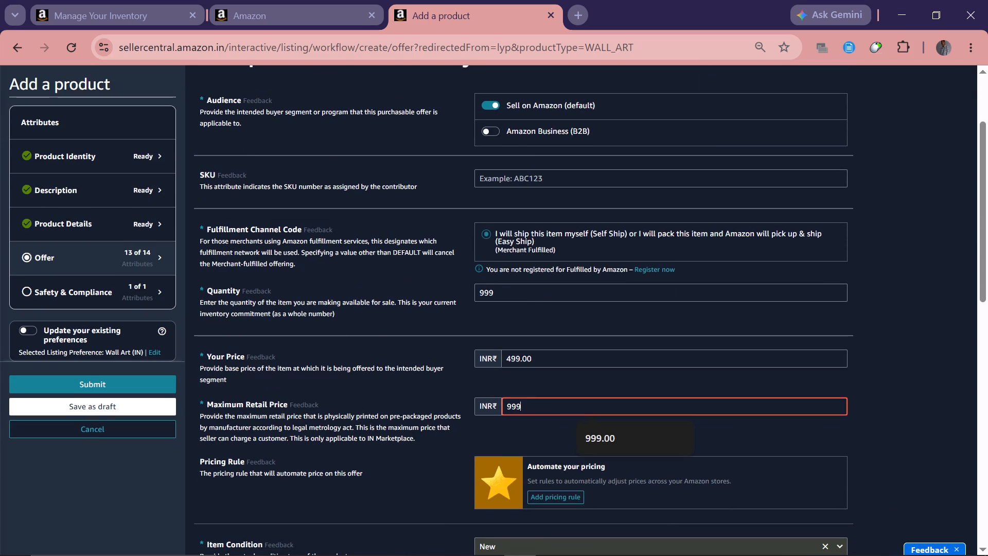
left_click(453, 450)
Check the package dimensions and weight, continue to Safety & Compliance and submit the listing.
scroll(453, 450, "down", 3)
scroll(422, 479, "down", 1)
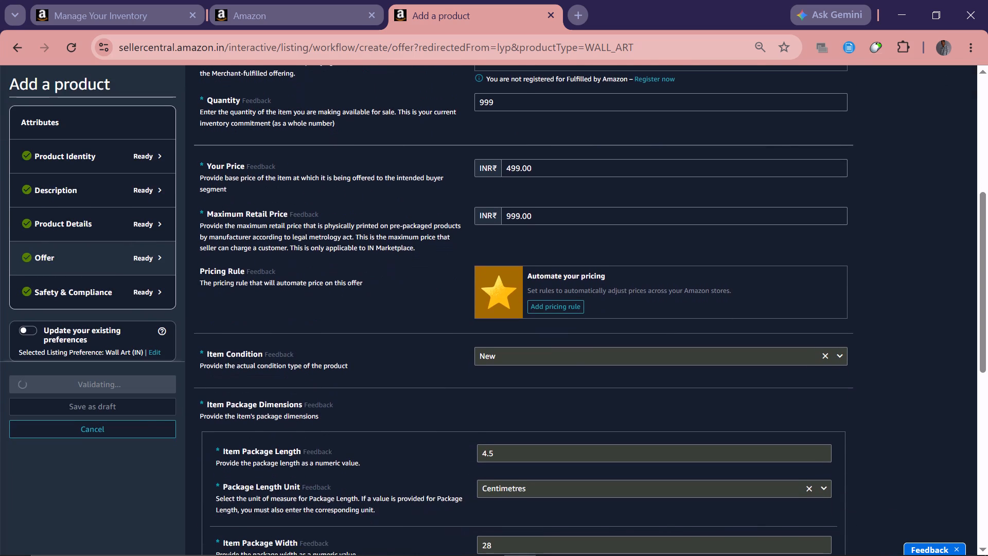
scroll(556, 410, "down", 3)
scroll(491, 484, "down", 1)
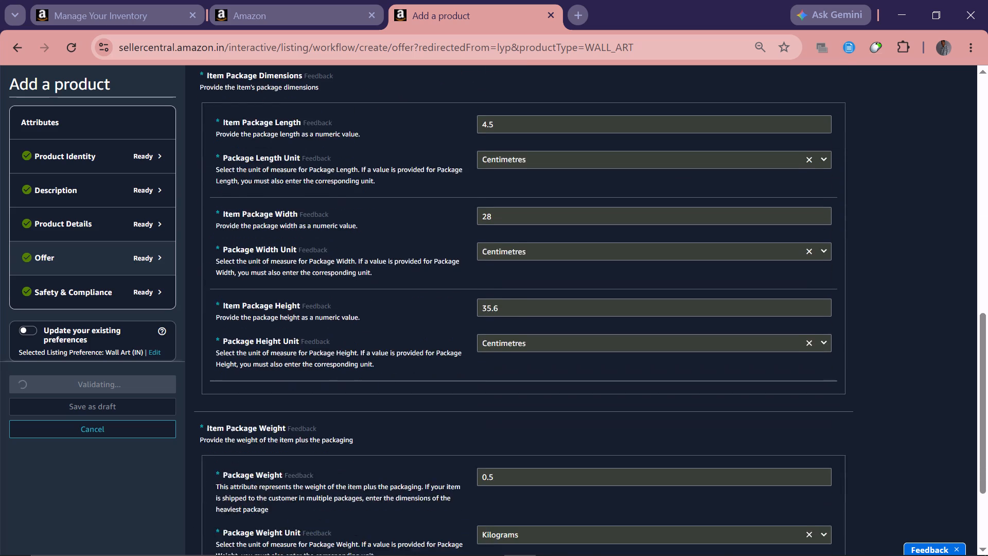
scroll(491, 484, "down", 3)
left_click(470, 481)
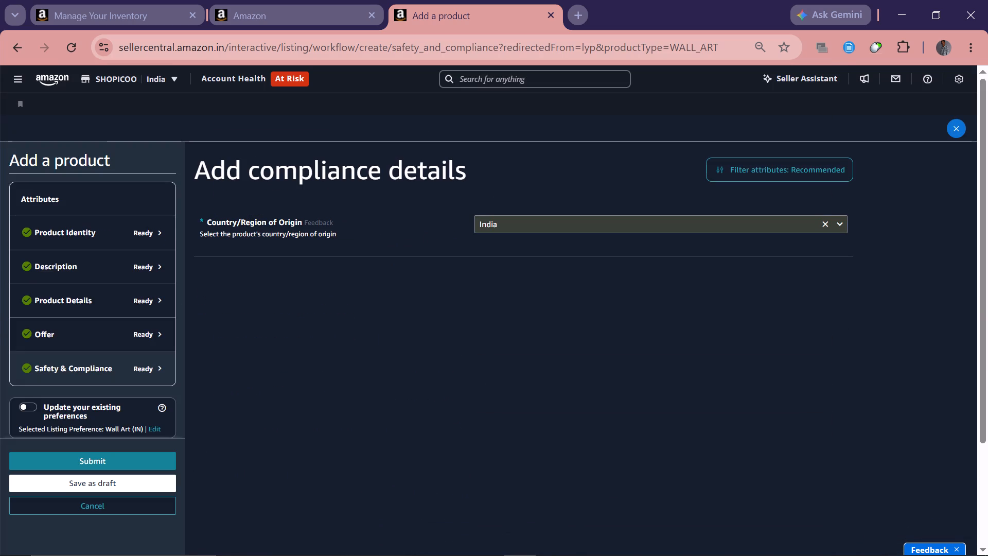
left_click(47, 462)
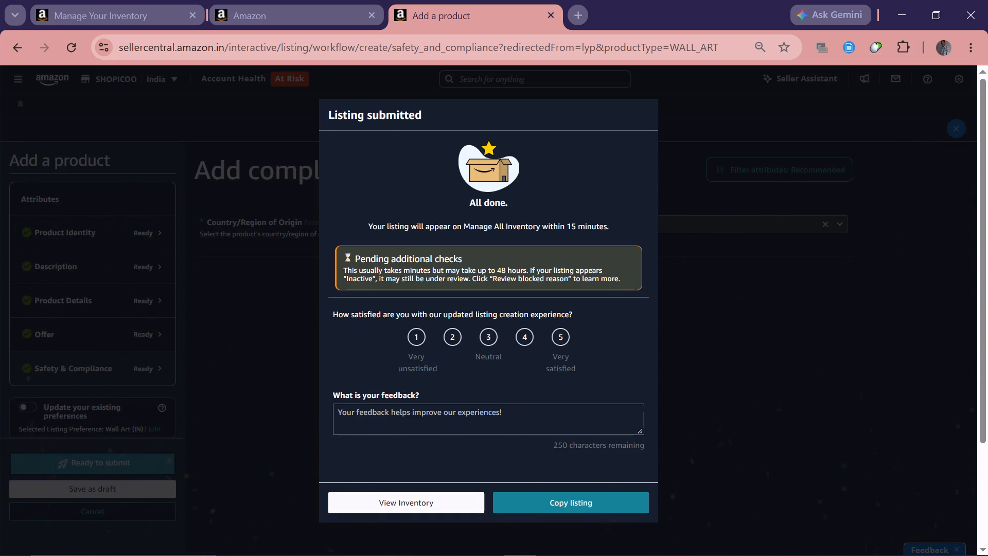
Copy the just-submitted listing to start another wall art listing.
left_click(516, 494)
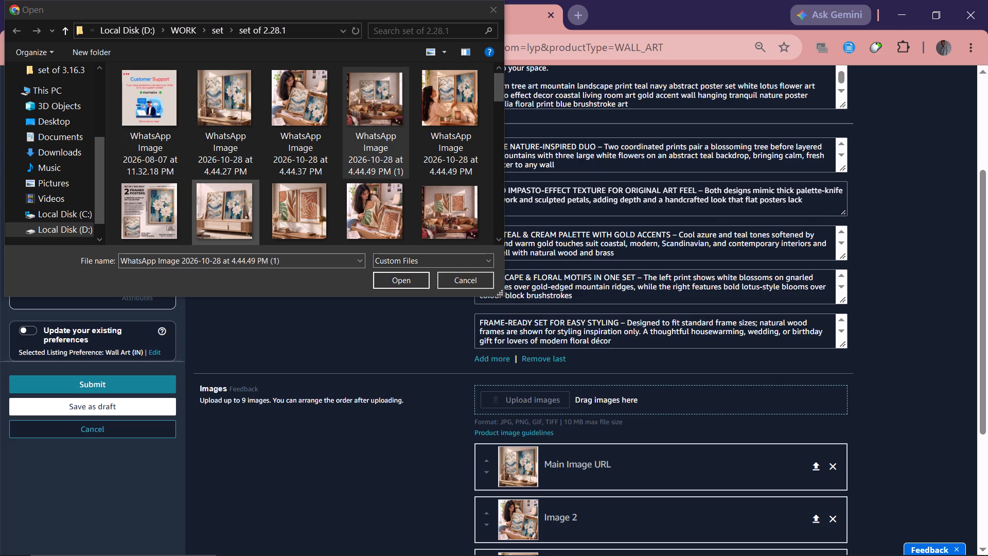
left_click_drag(226, 217, 522, 351)
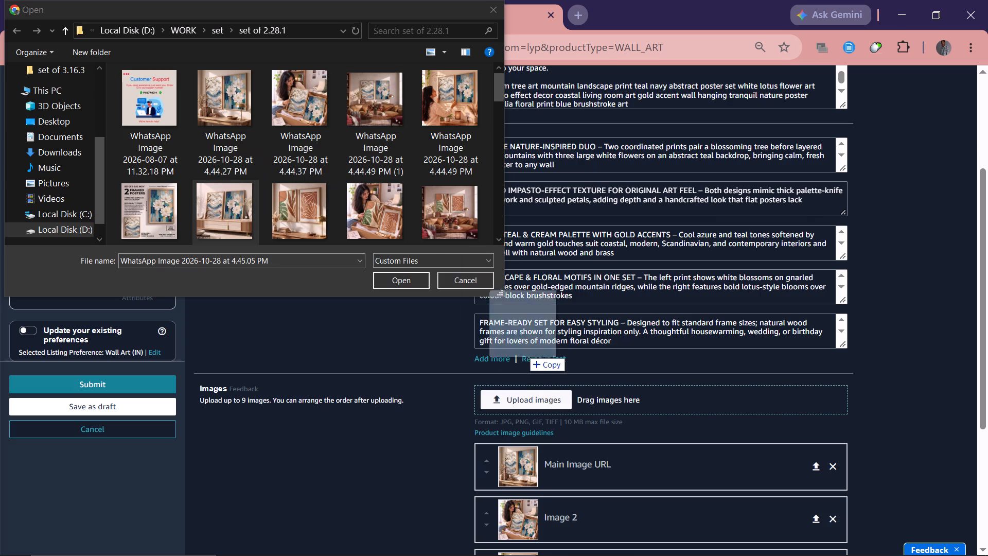
left_click_drag(522, 351, 508, 389)
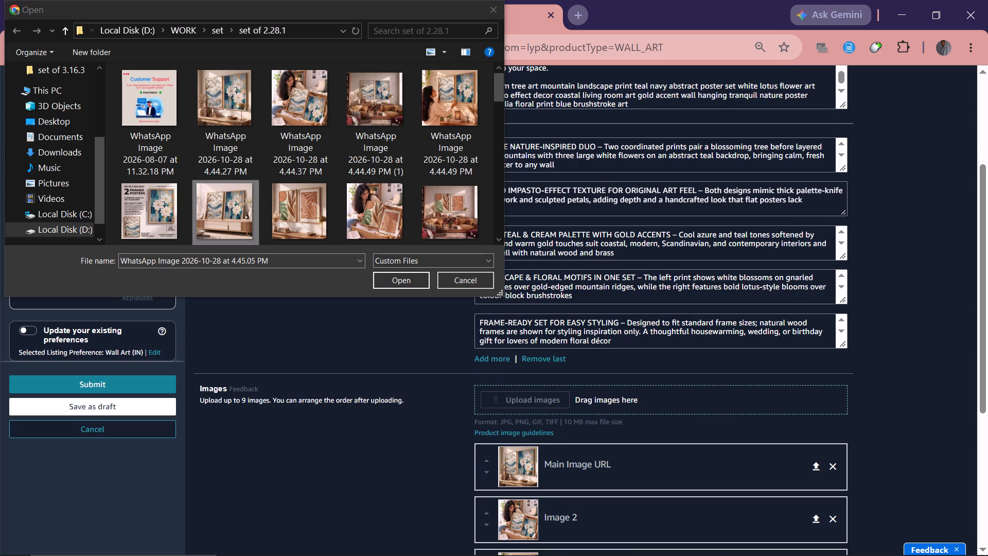
Add the A4 frame size picture, WhatsApp Image 2026-10-28 at 4.47.54 PM, to the listing images.
scroll(252, 211, "down", 12)
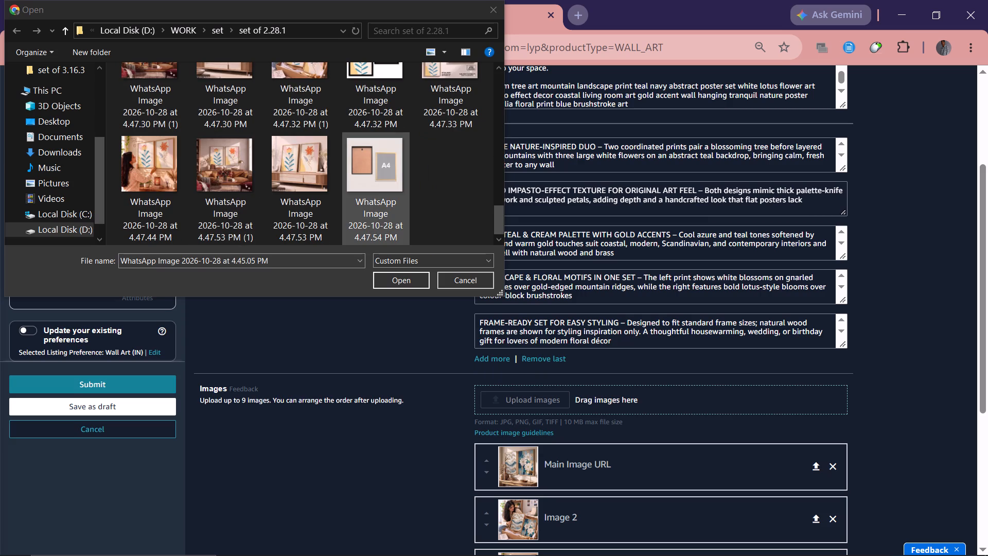
left_click_drag(373, 163, 496, 393)
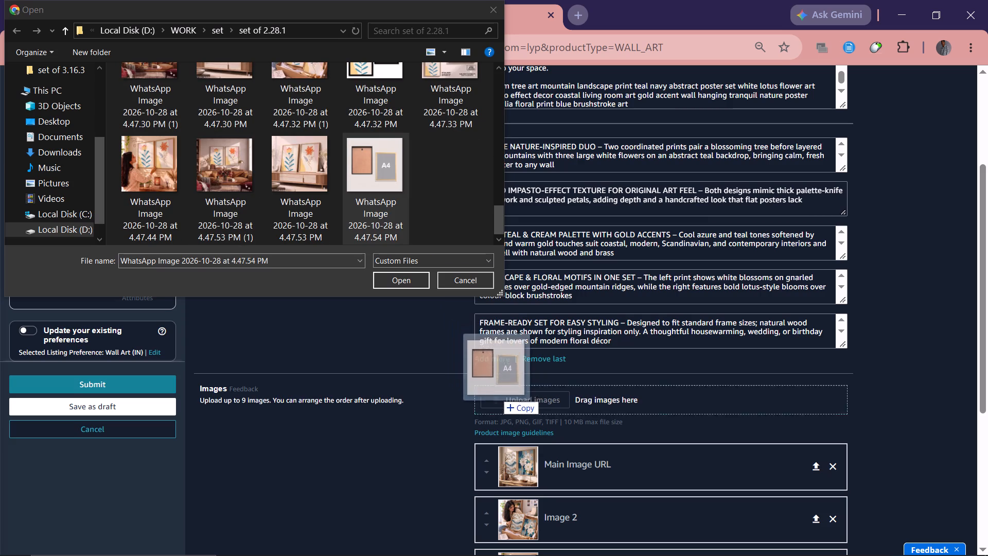
left_click_drag(496, 393, 330, 207)
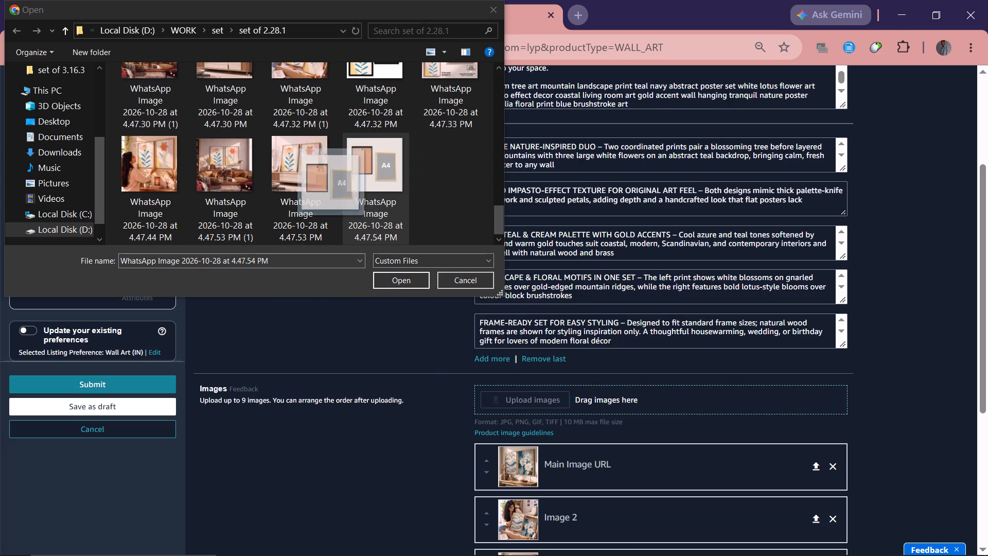
left_click_drag(330, 207, 523, 101)
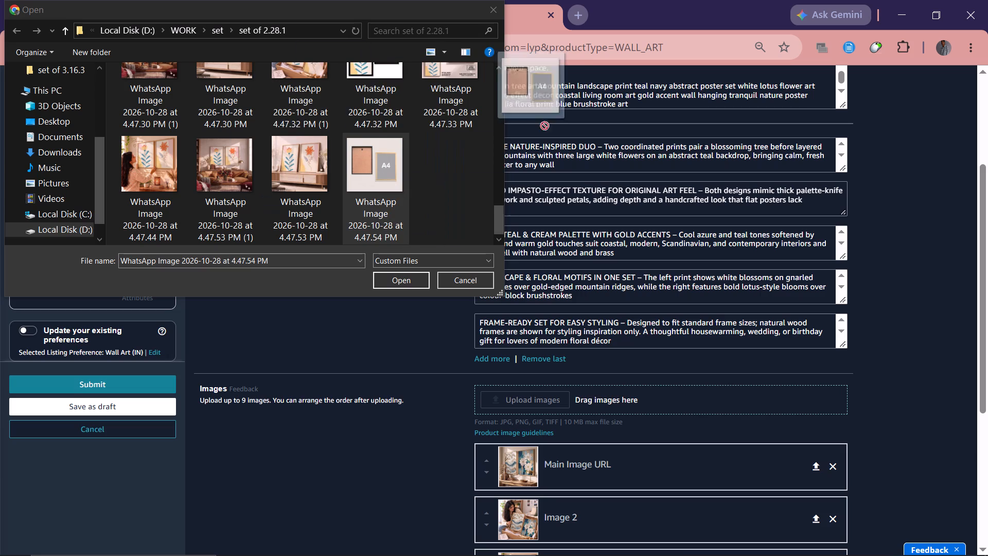
left_click_drag(523, 101, 379, 183)
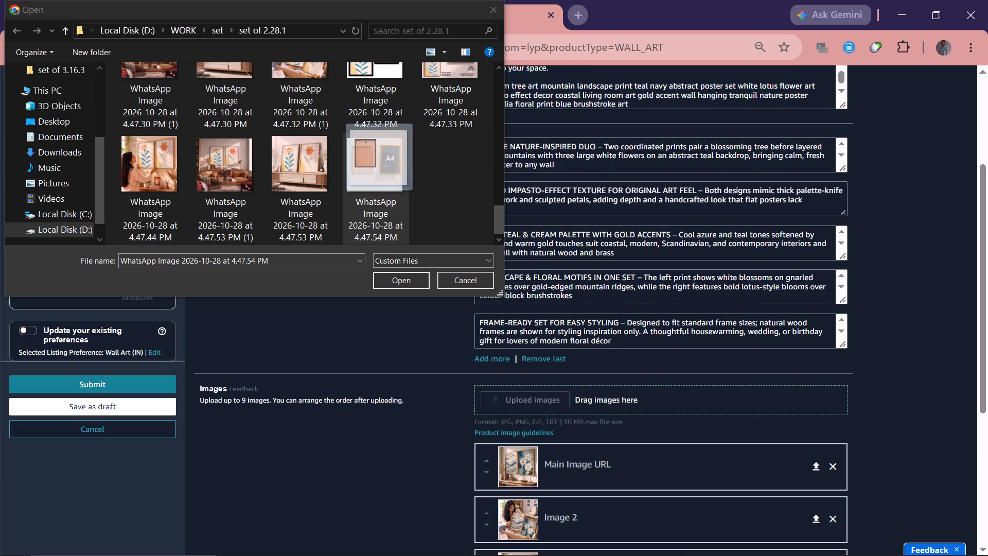
left_click_drag(379, 183, 522, 397)
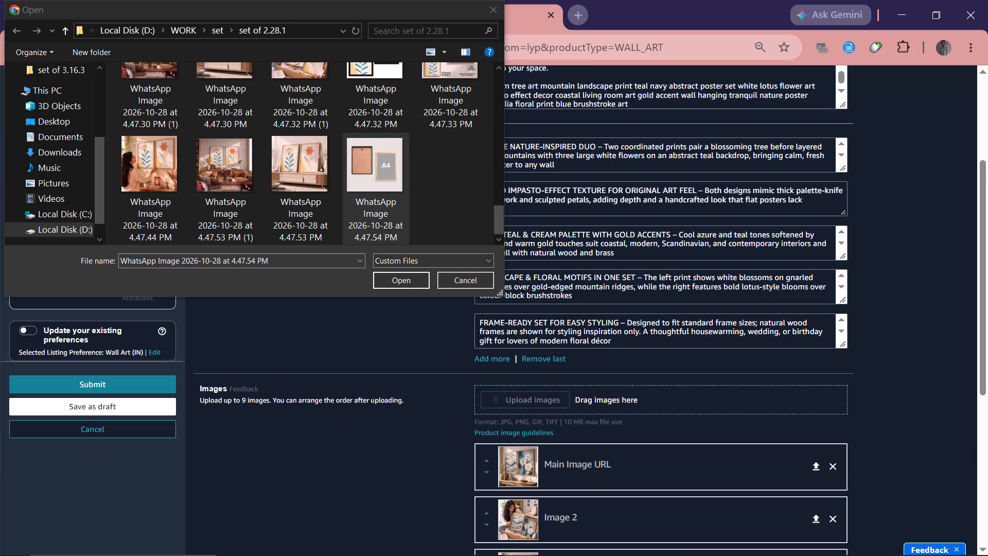
Add the "2 Framed Posters" infographic, WhatsApp Image 2026-10-28 at 4.44.50 PM, to the listing images.
scroll(351, 137, "up", 11)
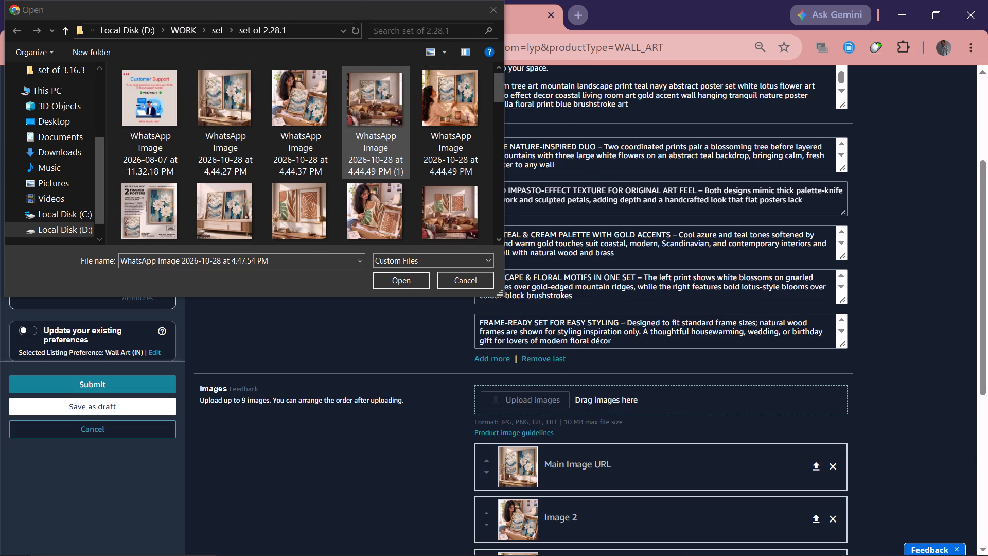
scroll(351, 137, "up", 2)
left_click_drag(141, 202, 498, 391)
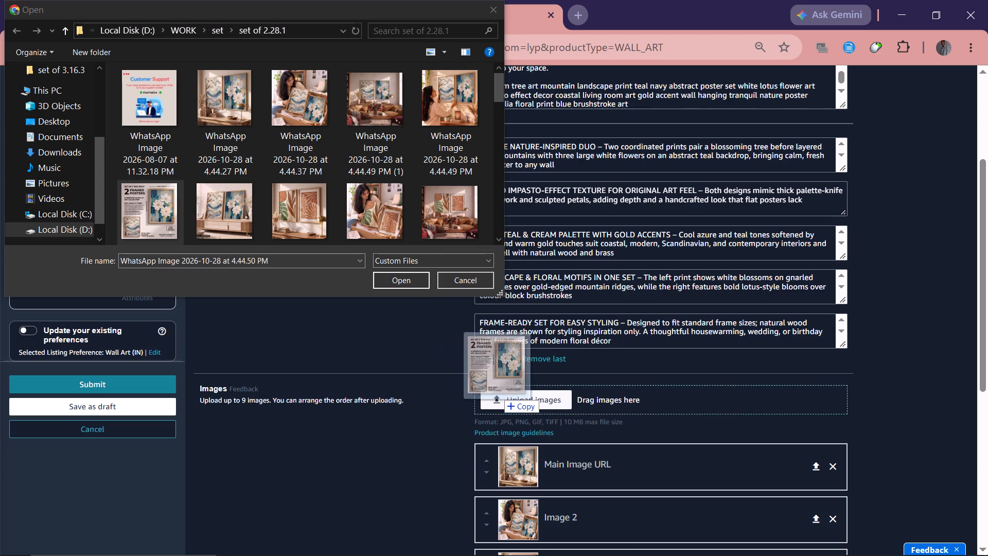
left_click_drag(498, 391, 510, 395)
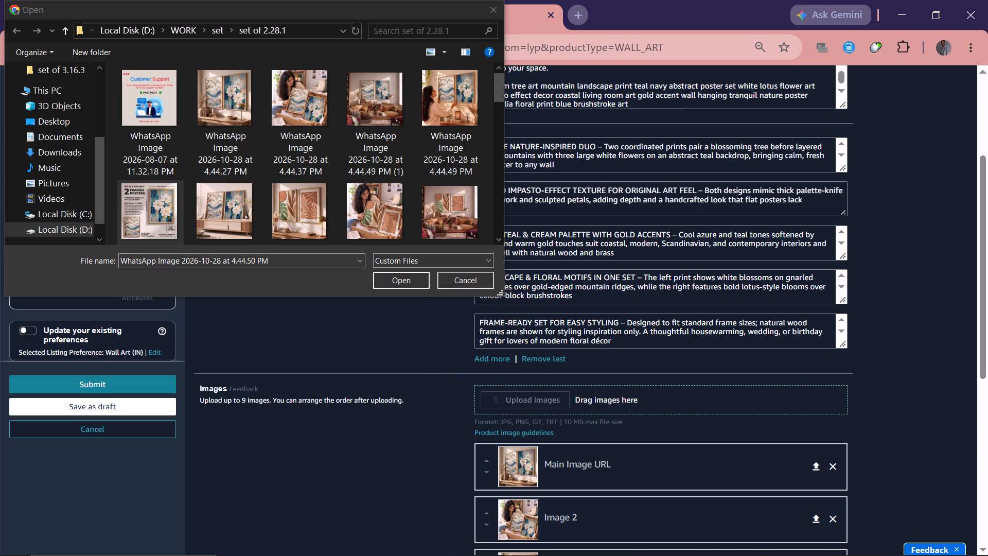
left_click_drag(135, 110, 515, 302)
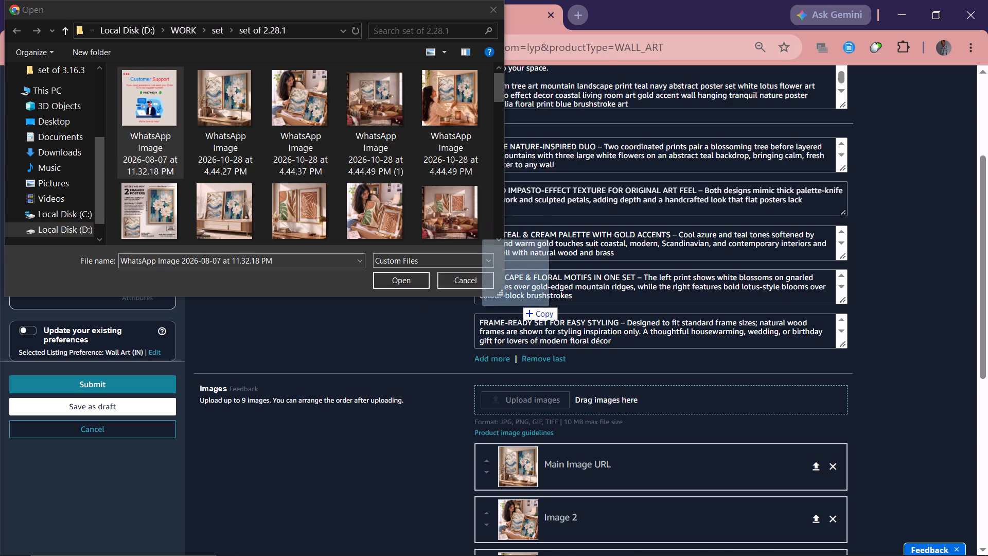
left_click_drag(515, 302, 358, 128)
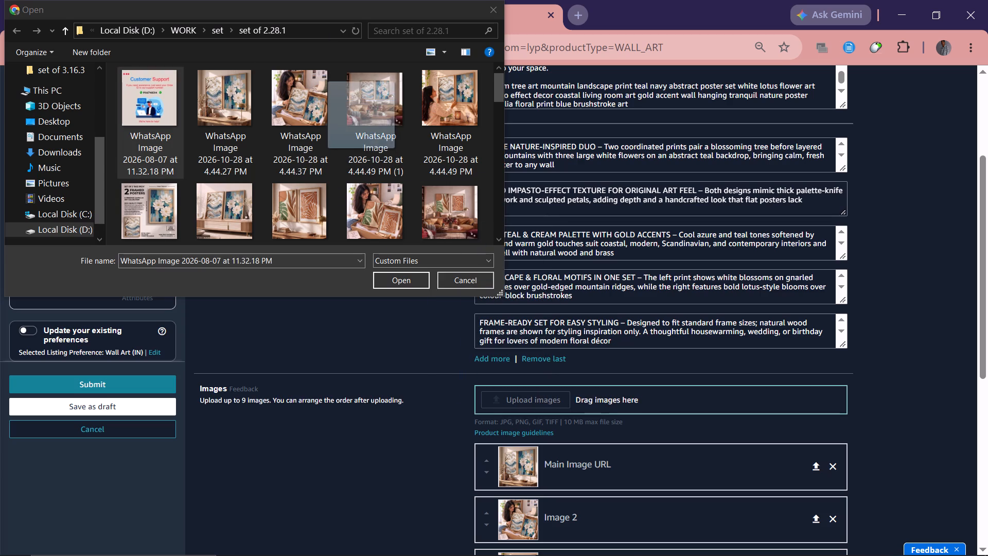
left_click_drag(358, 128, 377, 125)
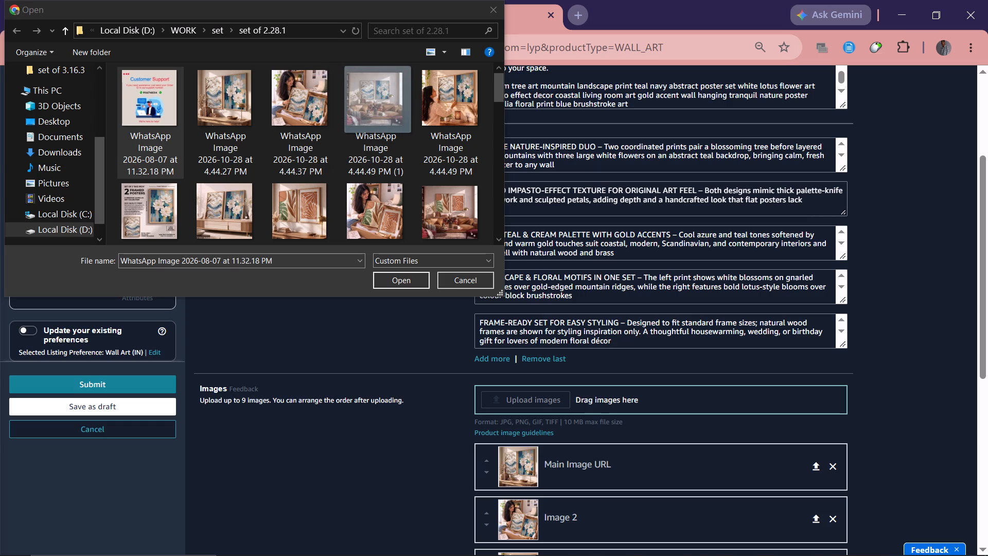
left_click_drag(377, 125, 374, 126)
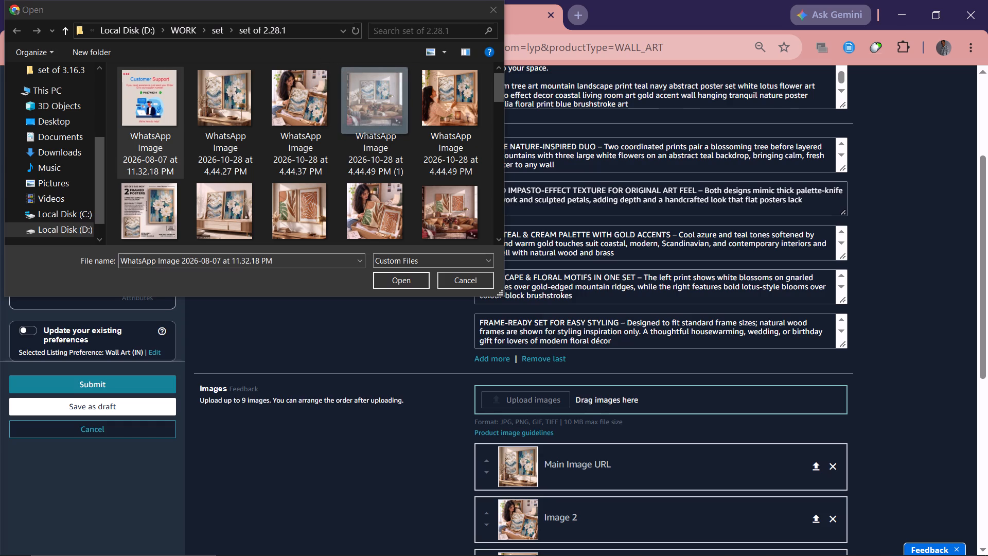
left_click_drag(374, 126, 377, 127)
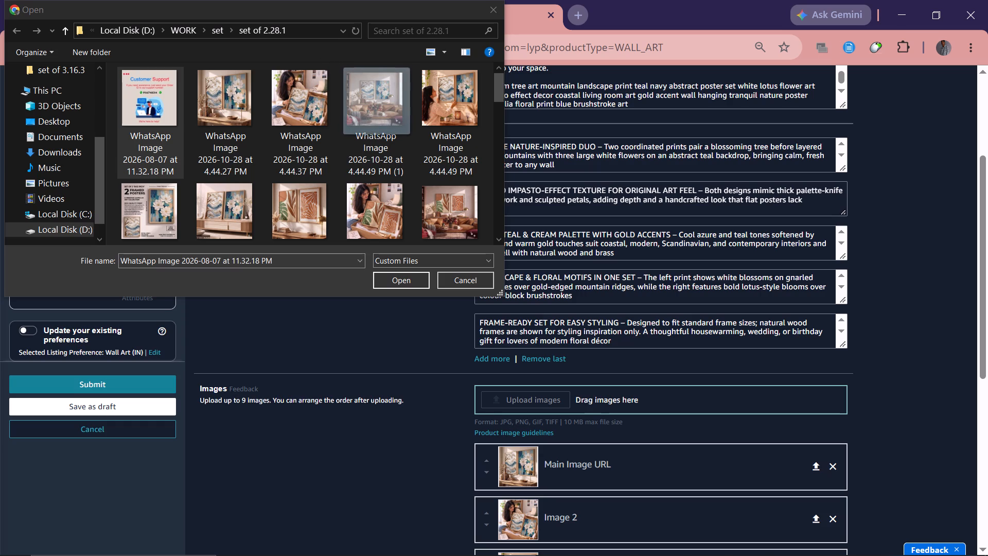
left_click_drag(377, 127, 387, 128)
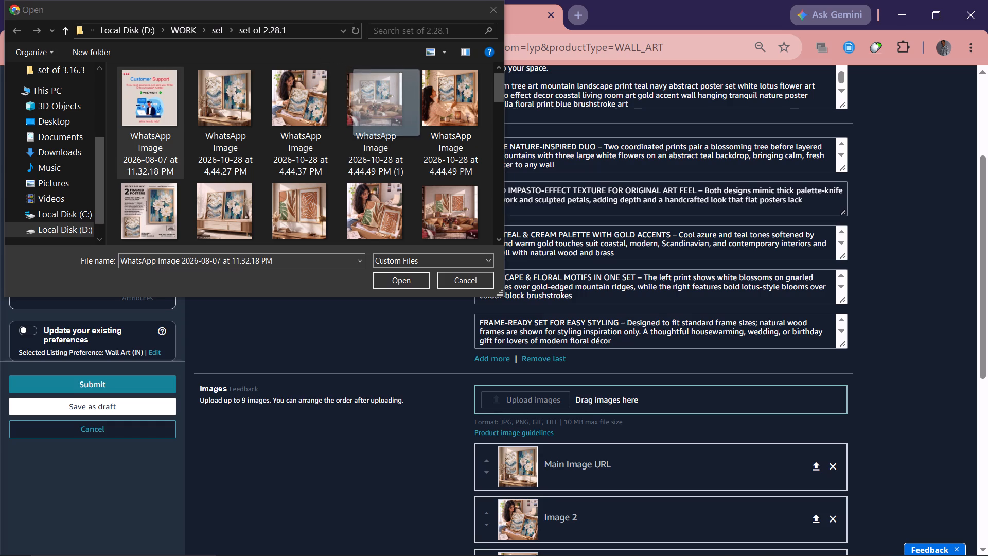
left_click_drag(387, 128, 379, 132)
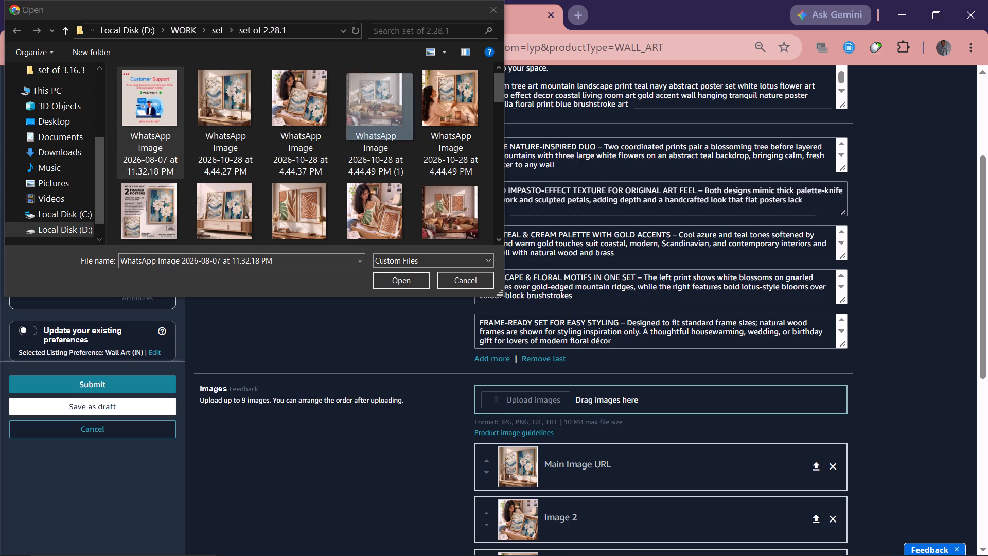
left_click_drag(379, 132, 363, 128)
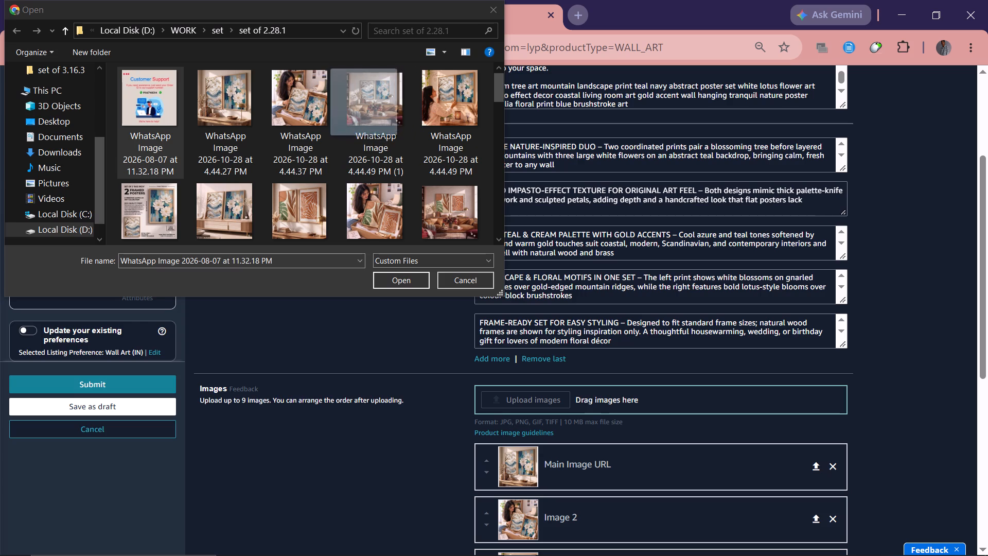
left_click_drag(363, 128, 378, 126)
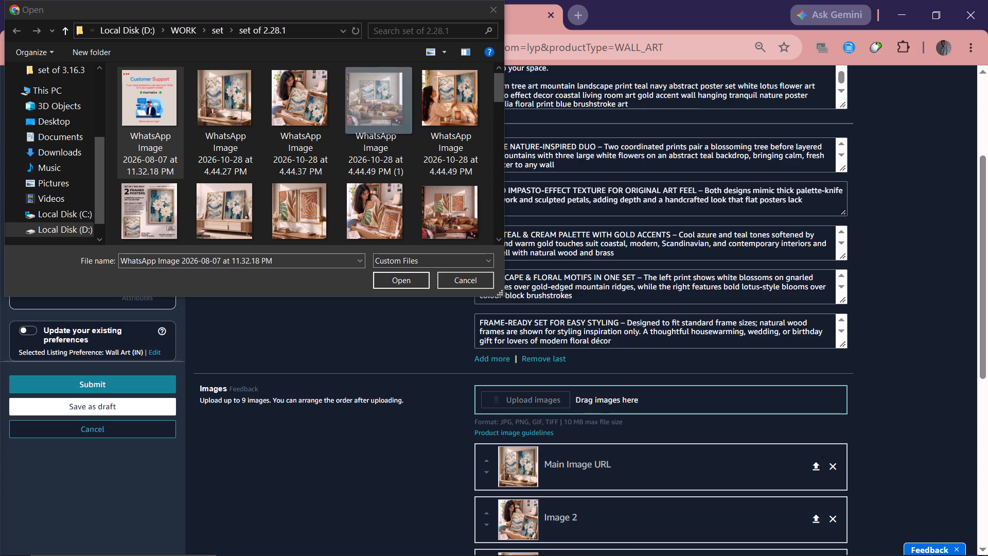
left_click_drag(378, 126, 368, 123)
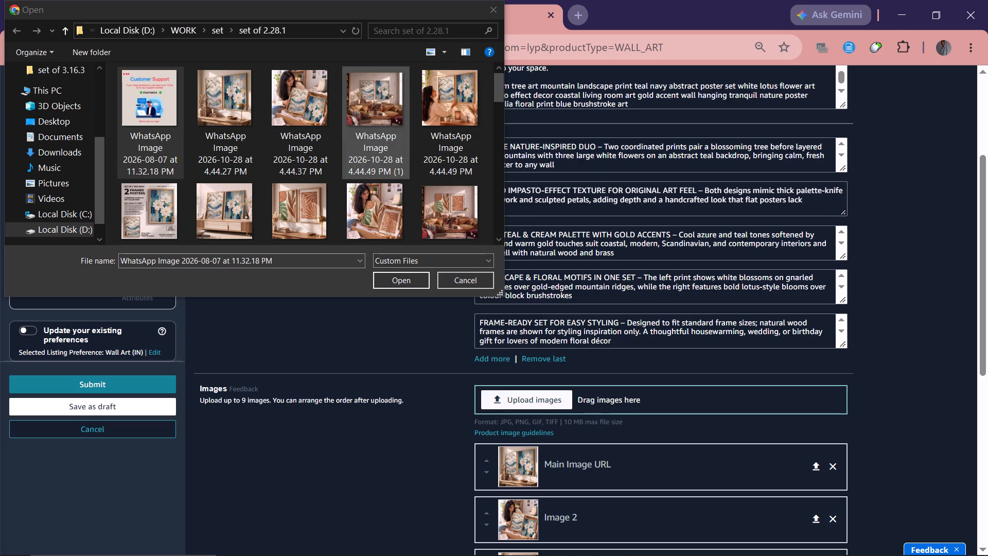
Add the Customer Support picture, WhatsApp Image 2026-08-07 at 11.32.18 PM, to the listing images.
left_click_drag(148, 97, 516, 386)
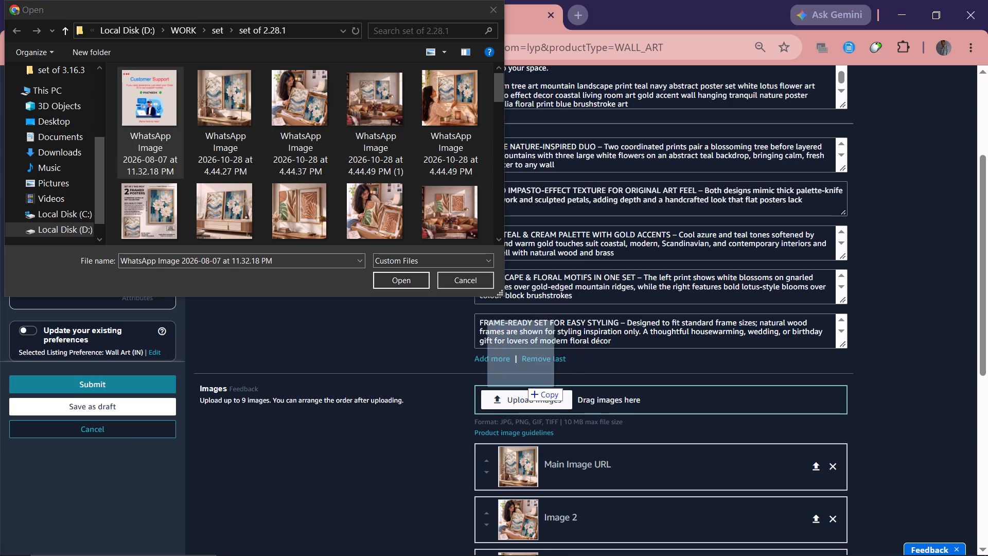
left_click_drag(516, 386, 512, 392)
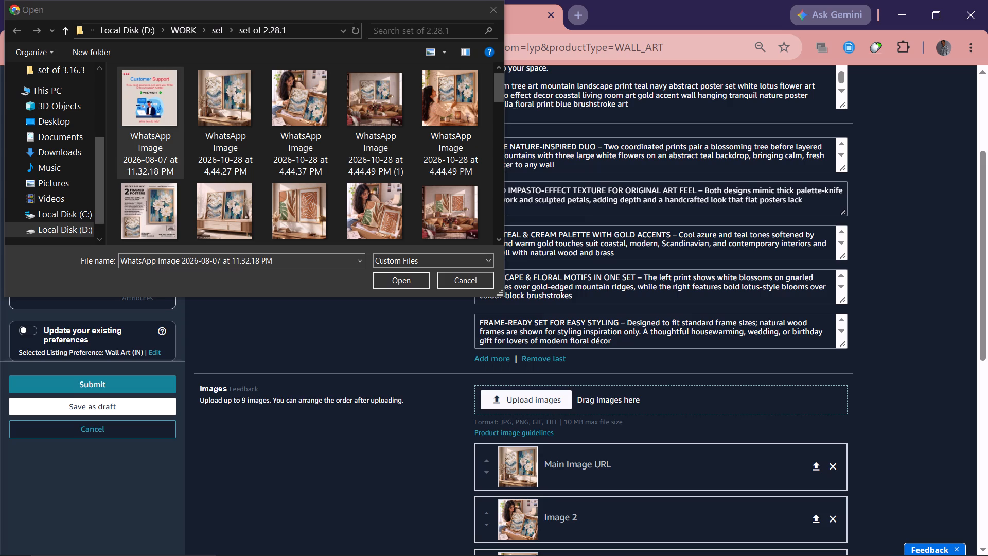
Dismiss the image file picker, check the order of the listing's images, and continue to the Product Details section.
left_click(471, 280)
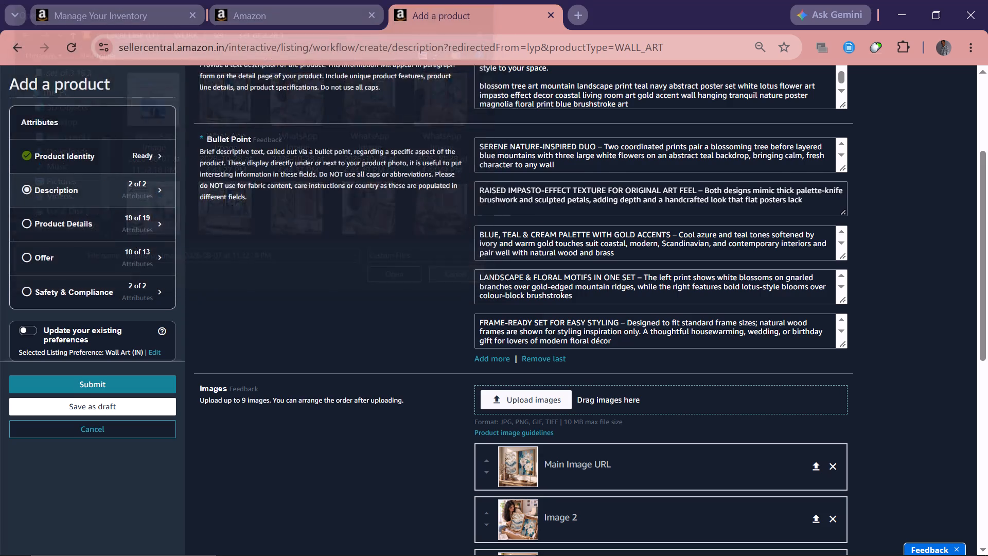
scroll(434, 467, "down", 9)
scroll(406, 403, "up", 1)
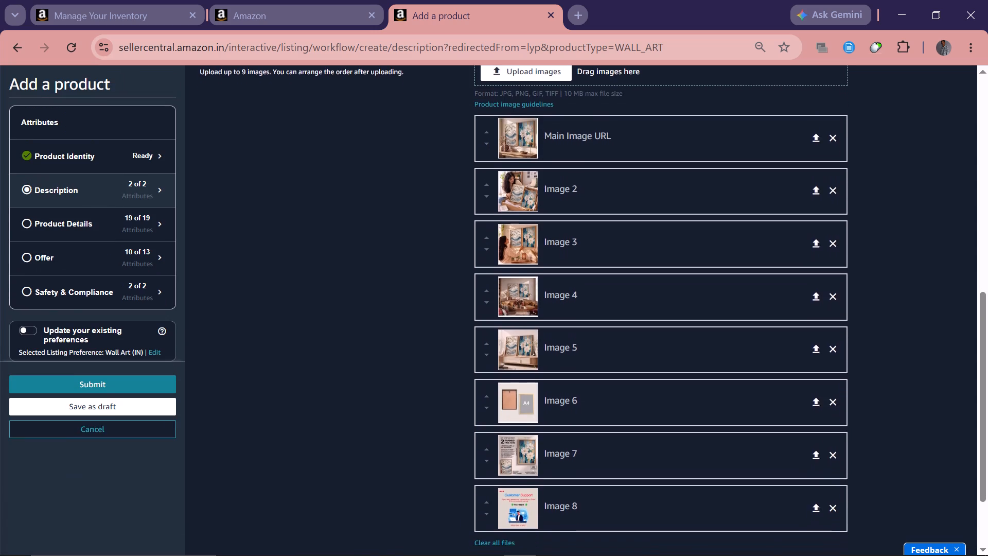
scroll(406, 403, "up", 1)
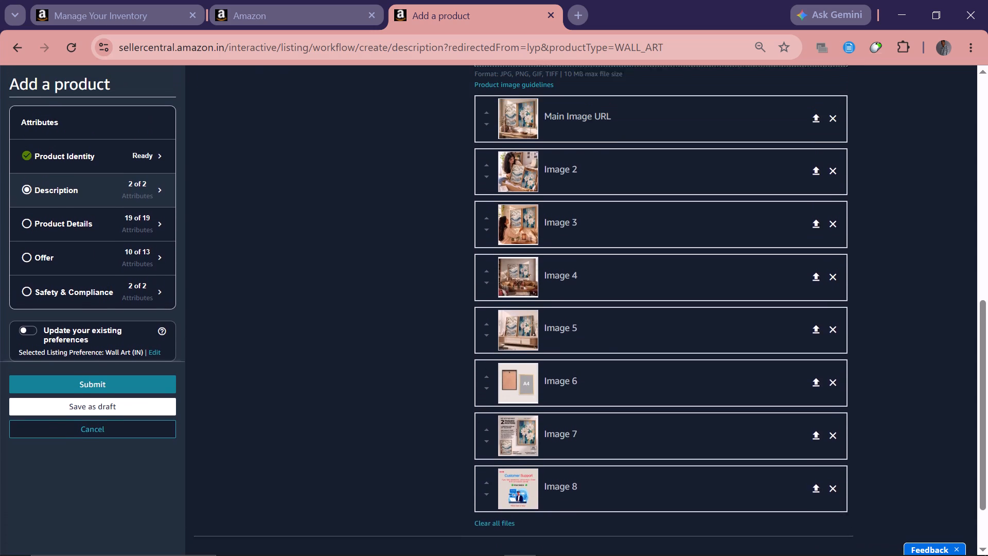
scroll(406, 403, "up", 1)
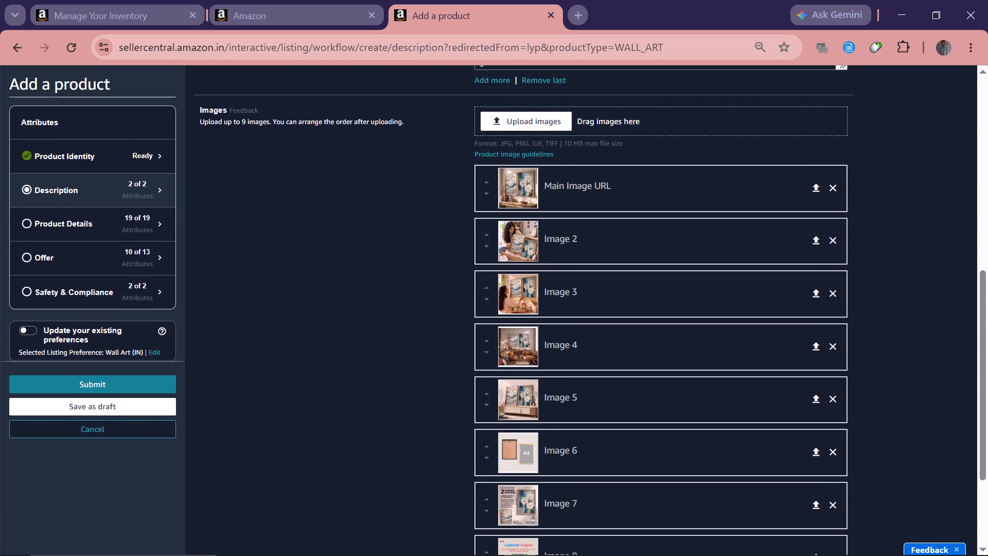
scroll(458, 362, "down", 2)
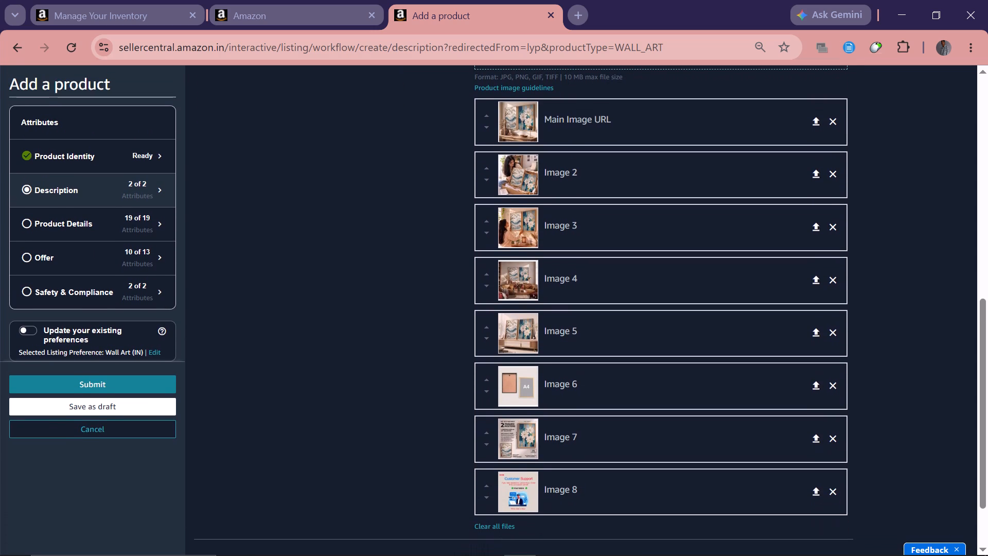
scroll(420, 430, "down", 3)
left_click(489, 481)
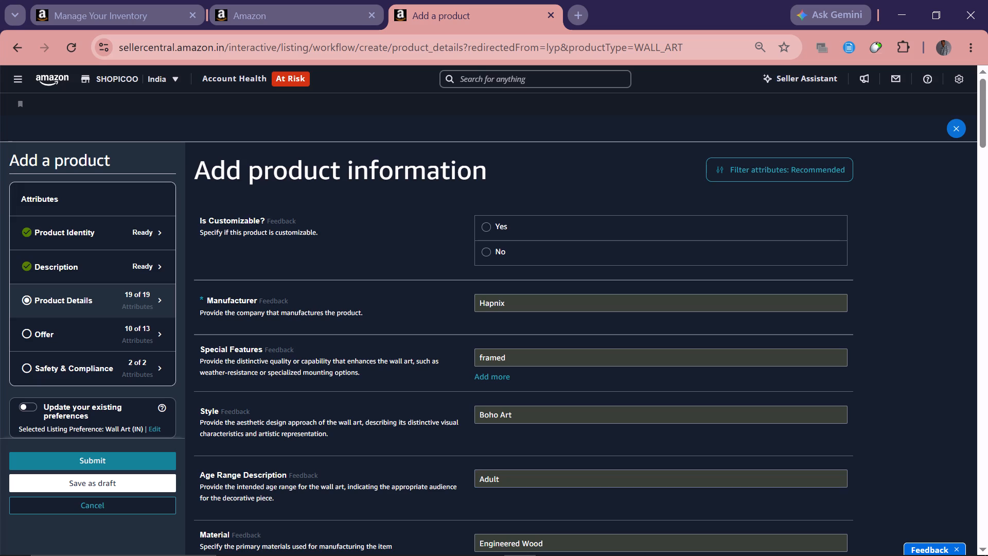
Review the copied product details from manufacturer through item weight and continue to the Offer section.
scroll(486, 407, "down", 4)
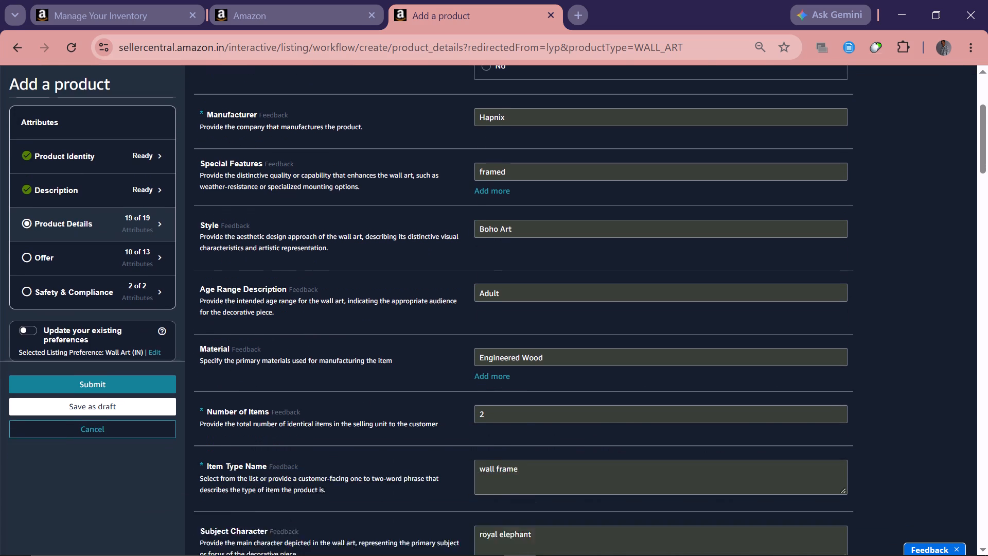
scroll(479, 432, "down", 4)
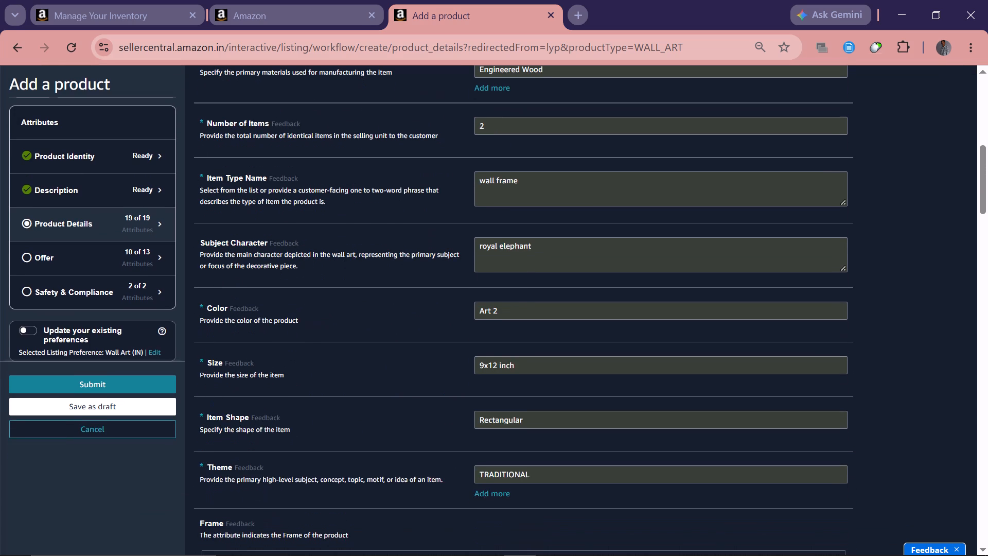
scroll(464, 394, "down", 5)
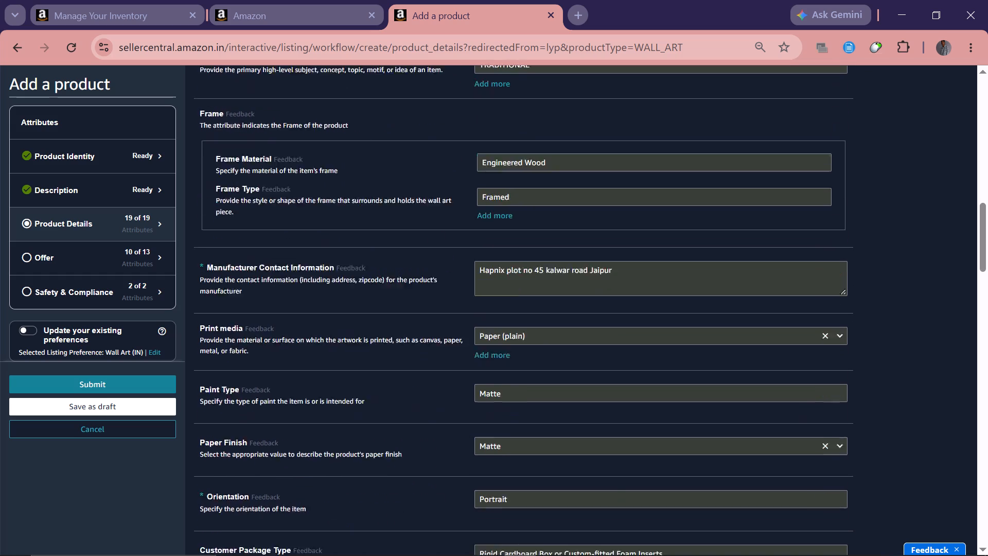
scroll(466, 384, "down", 2)
scroll(509, 415, "down", 5)
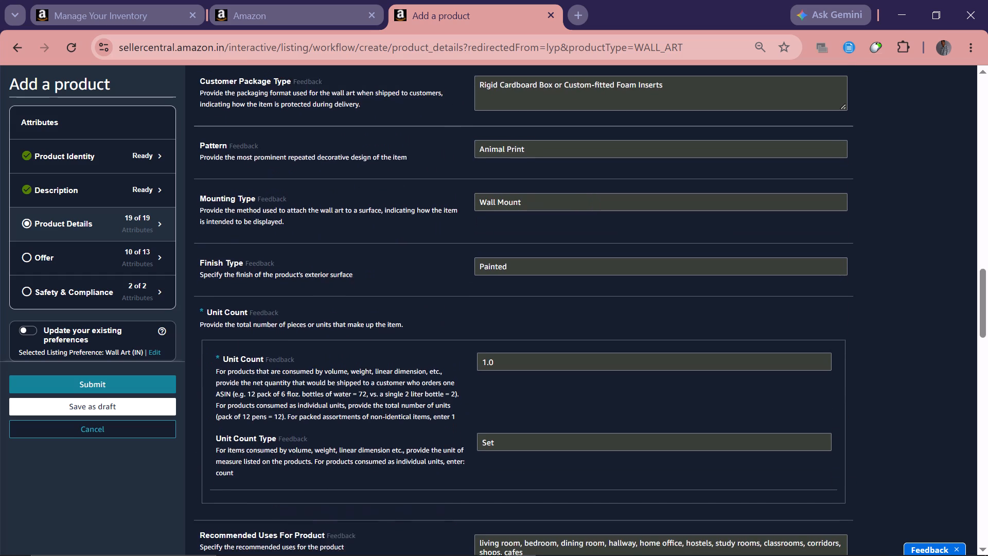
scroll(437, 466, "down", 4)
scroll(517, 430, "down", 2)
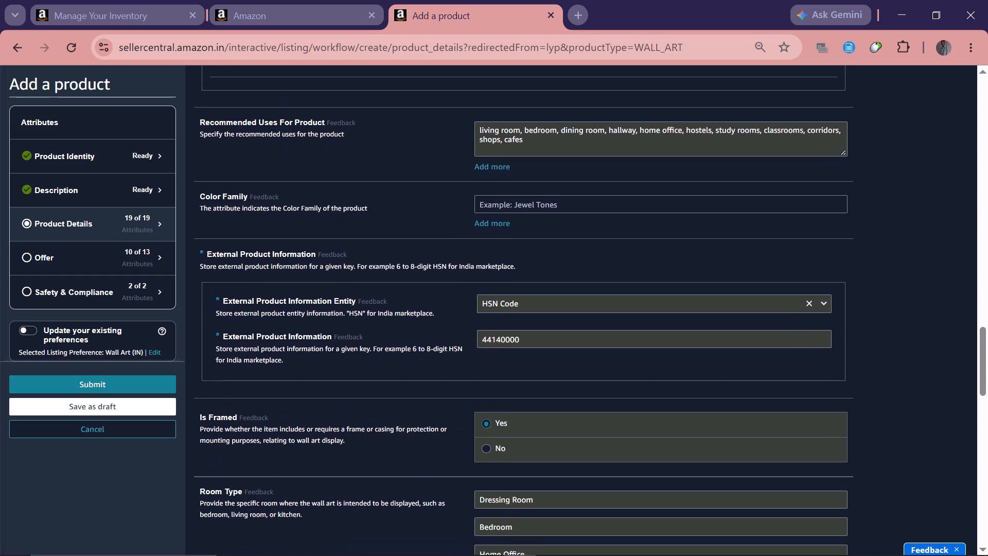
scroll(472, 434, "down", 4)
scroll(480, 384, "down", 3)
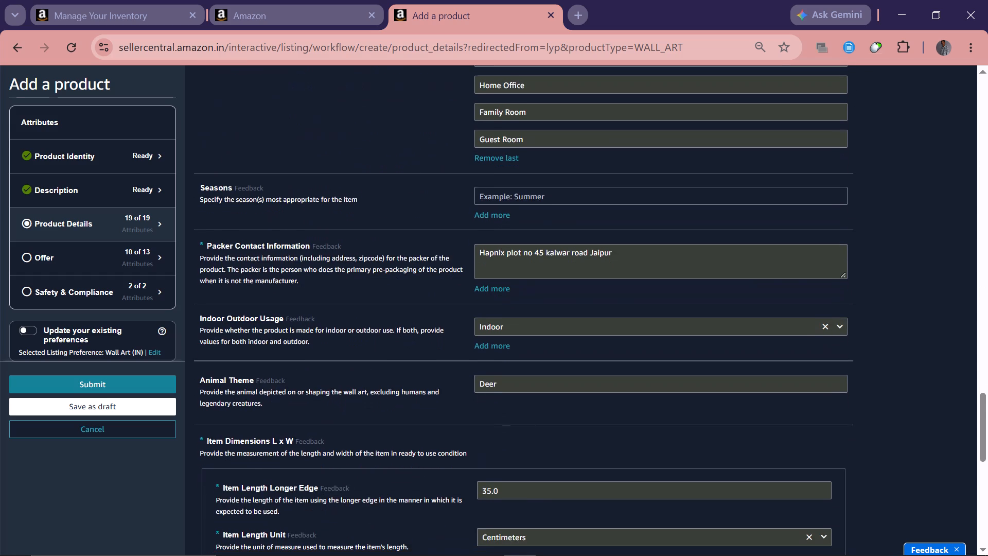
scroll(524, 386, "down", 2)
scroll(481, 482, "down", 4)
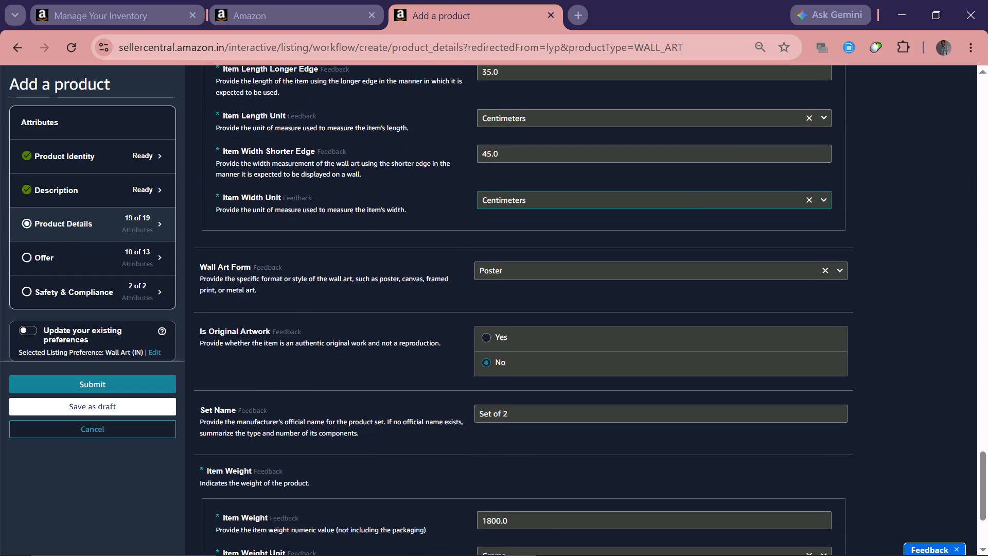
scroll(544, 414, "down", 4)
left_click(510, 482)
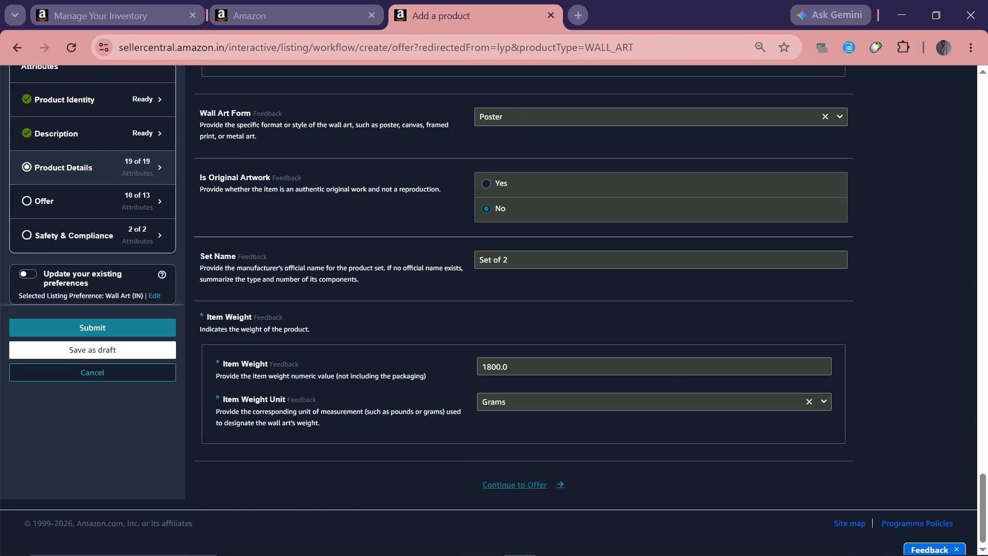
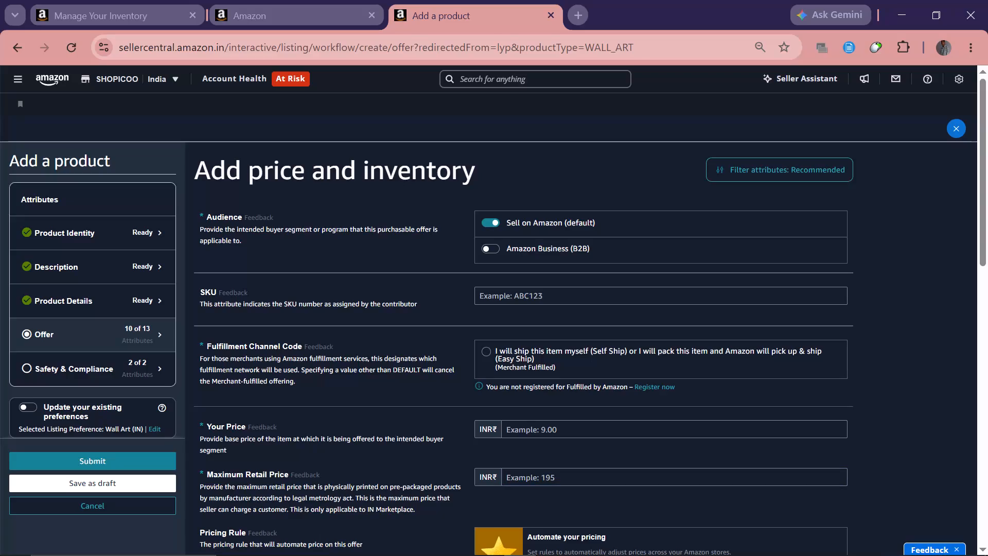
Choose the merchant-fulfilled shipping option (Self Ship or Easy Ship) and set the quantity to 999.
left_click(484, 350)
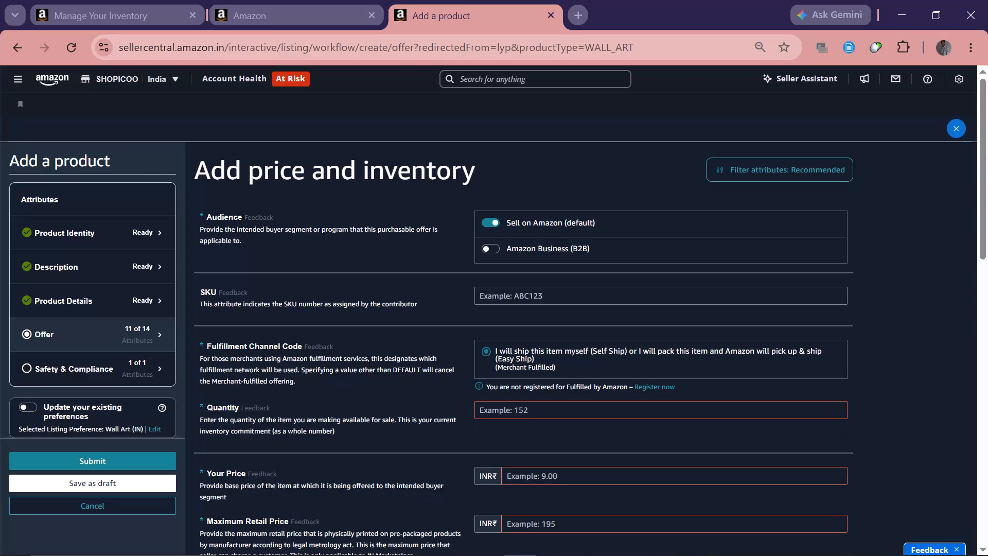
left_click(534, 404)
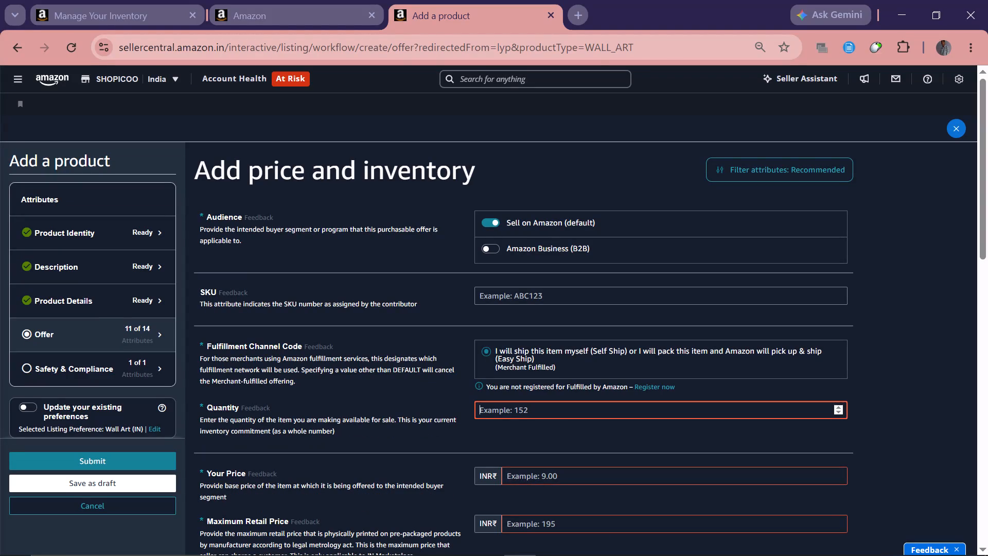
type("999")
Set the offer's selling price to INR 499 and its maximum retail price to INR 999.00.
left_click(555, 473)
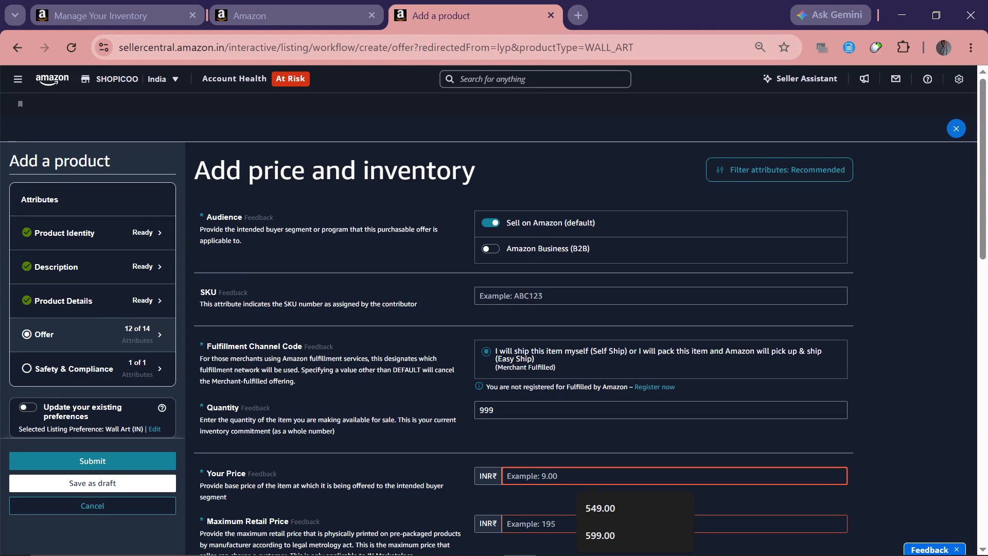
type("499")
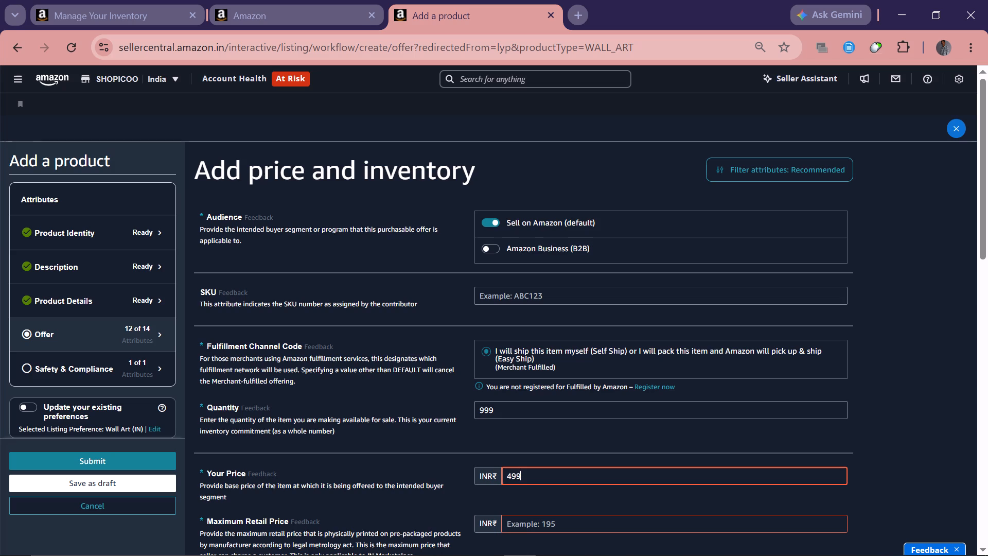
scroll(640, 482, "down", 3)
left_click(581, 368)
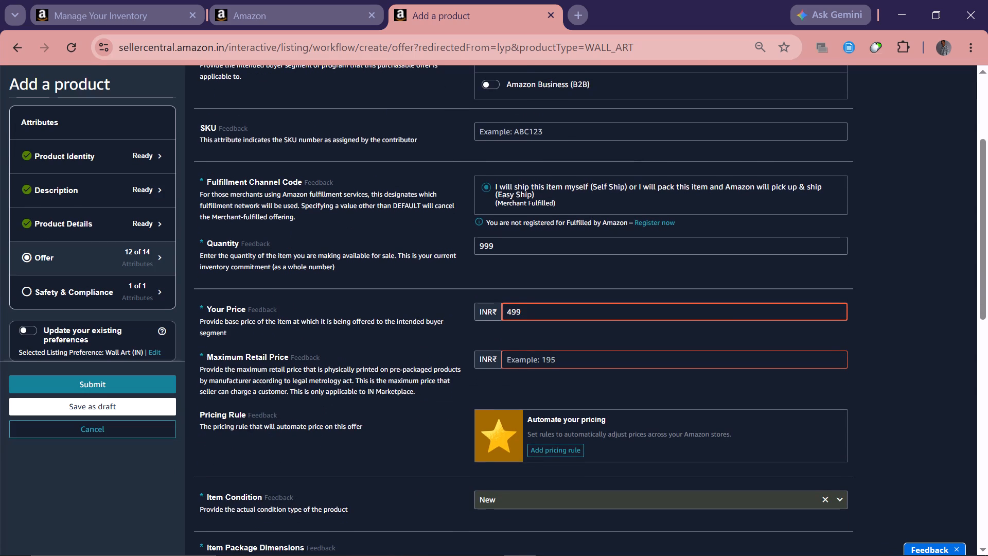
left_click(576, 363)
type("9999")
key("BackSpace")
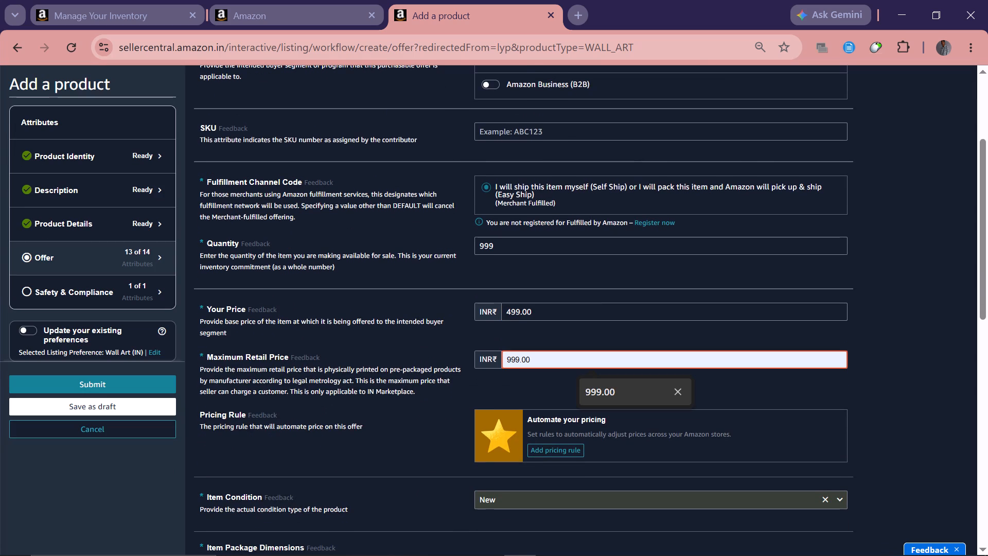
left_click(588, 391)
left_click(416, 439)
Review the copied item condition, package dimensions and package weight in the Offer section.
scroll(465, 464, "down", 2)
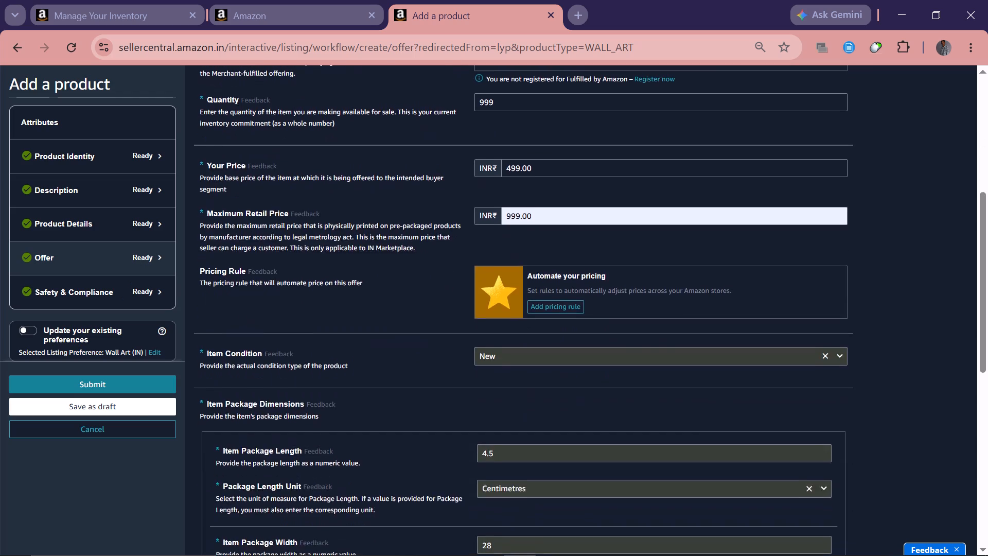
scroll(465, 464, "down", 6)
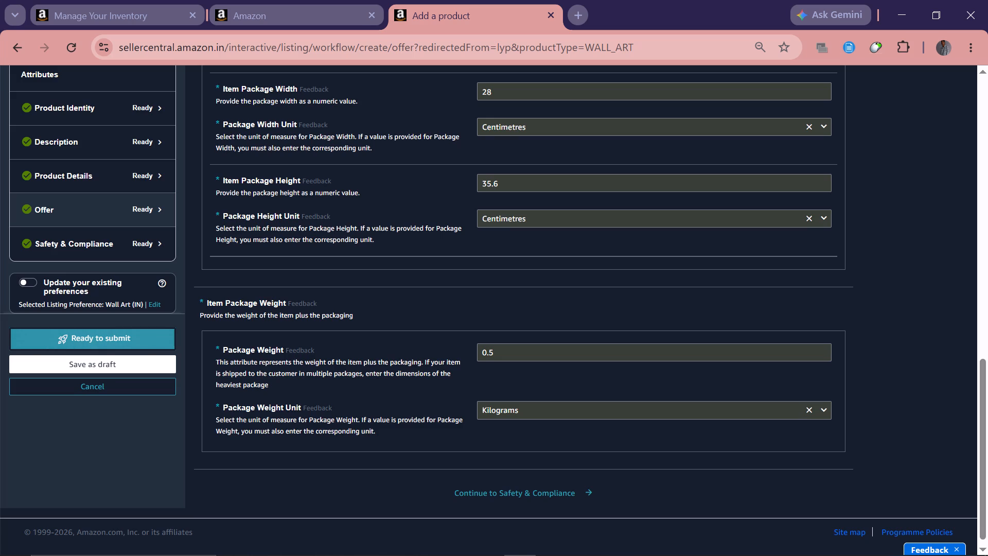
scroll(448, 436, "down", 1)
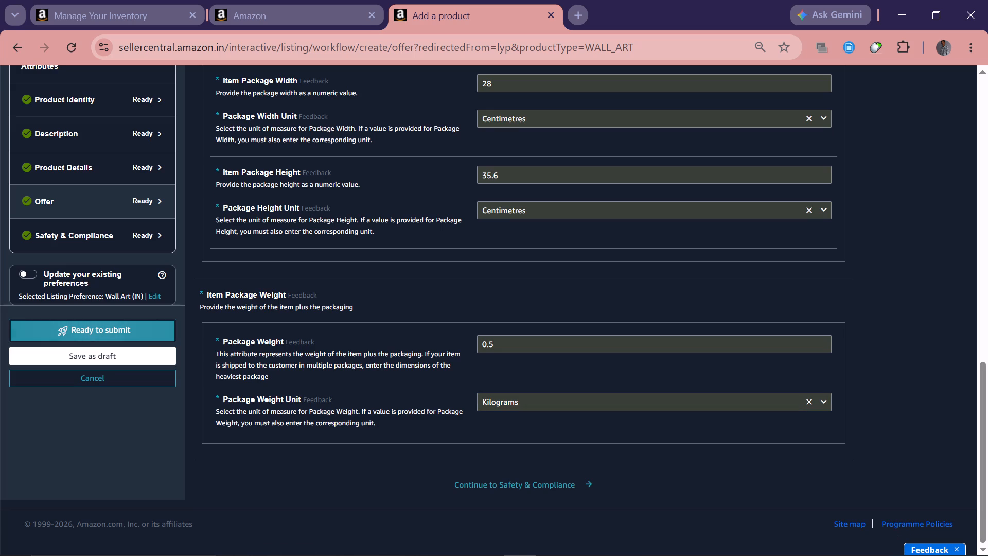
scroll(448, 436, "down", 1)
Switch to the File Explorer window with the "set of 2.28.1" image folder.
key("alt+Tab")
key("alt+Tab")
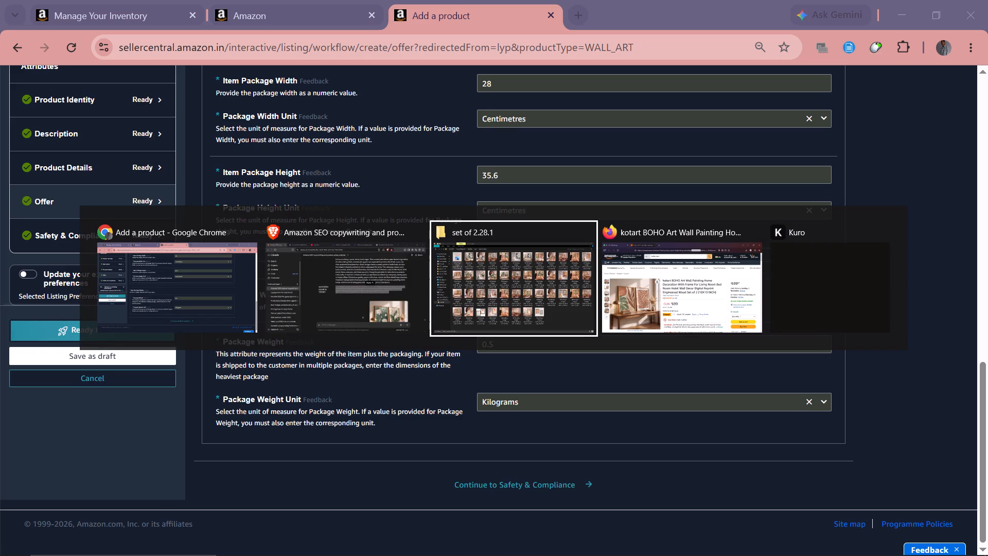
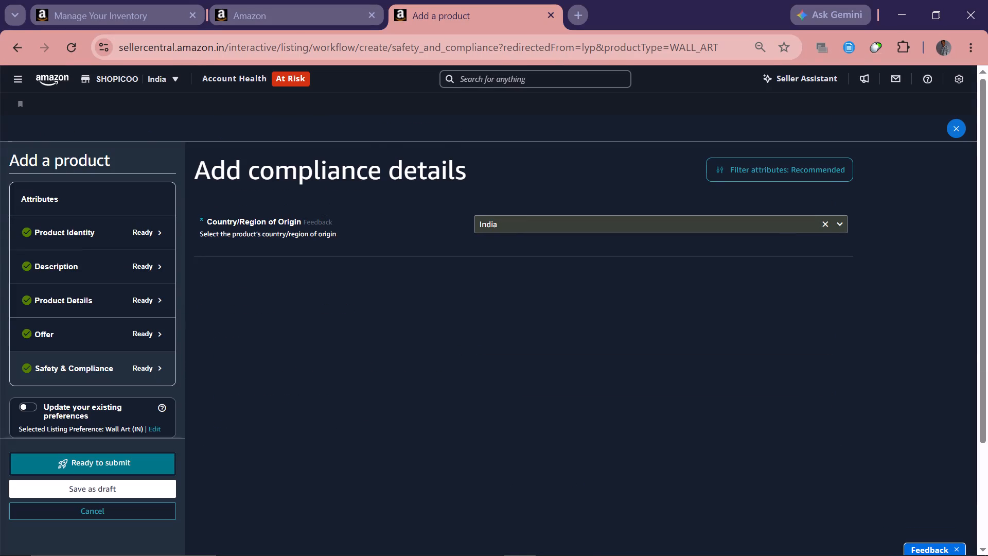
Submit the completed wall art listing with India as its country of origin.
left_click(151, 460)
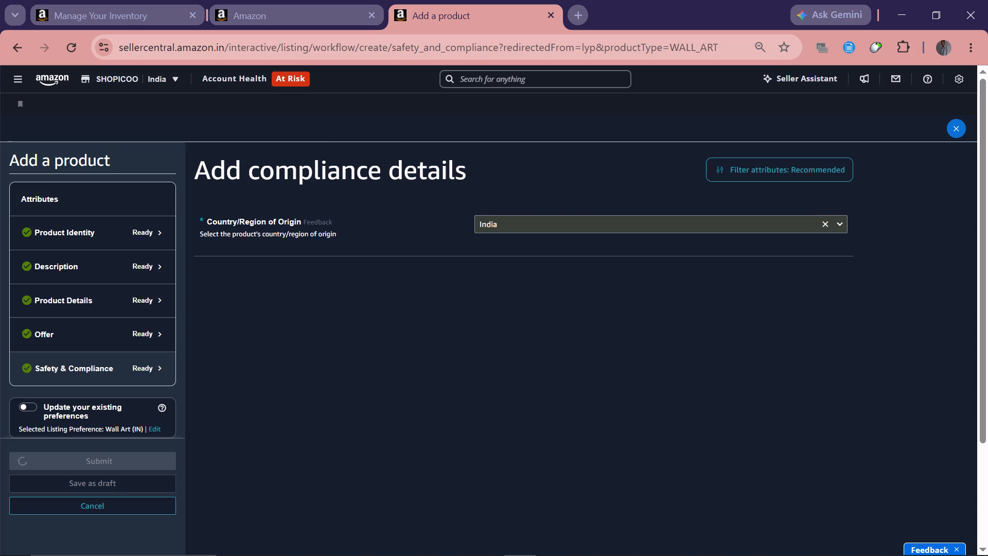
Start another wall art listing by copying the listing just submitted.
left_click(508, 508)
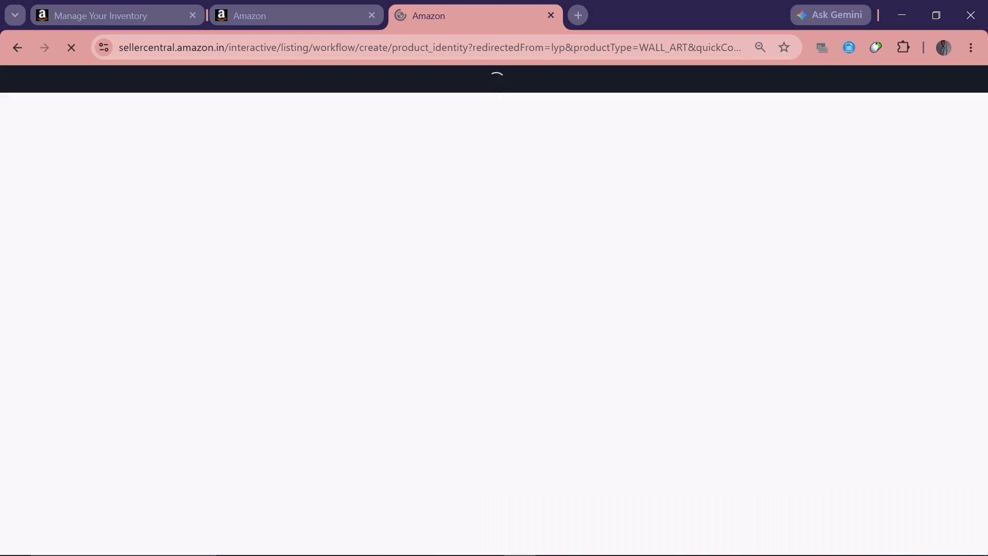
Reload the Manage All Inventory list and examine the status, images and prices of the newest Hapnix set-of-2 listings.
left_click(106, 11)
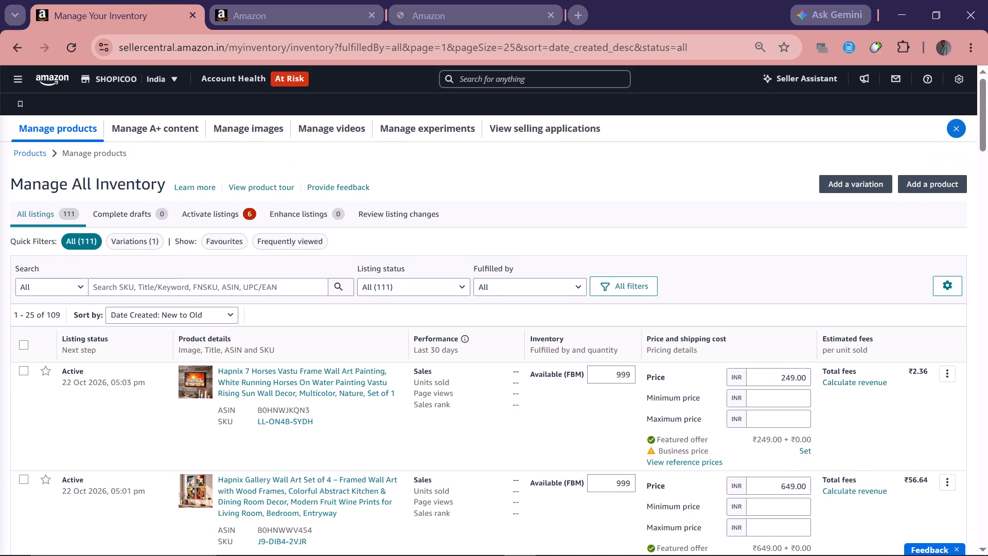
left_click(70, 45)
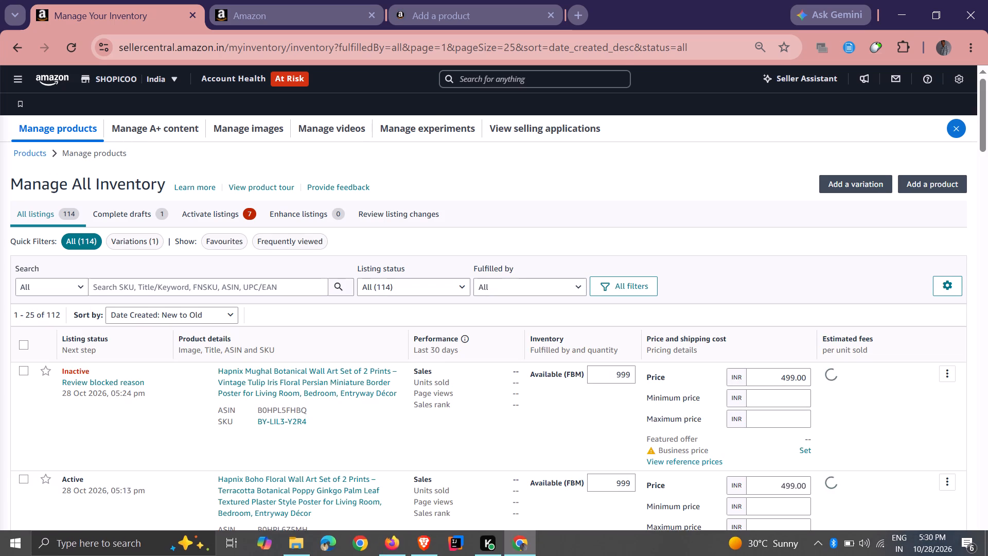
scroll(668, 248, "down", 2)
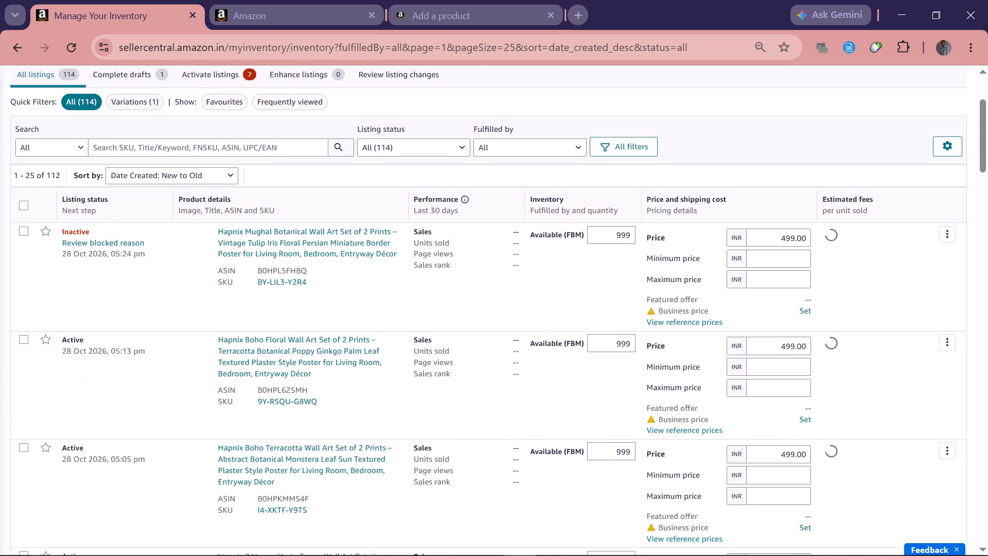
scroll(668, 248, "down", 1)
scroll(618, 254, "down", 1)
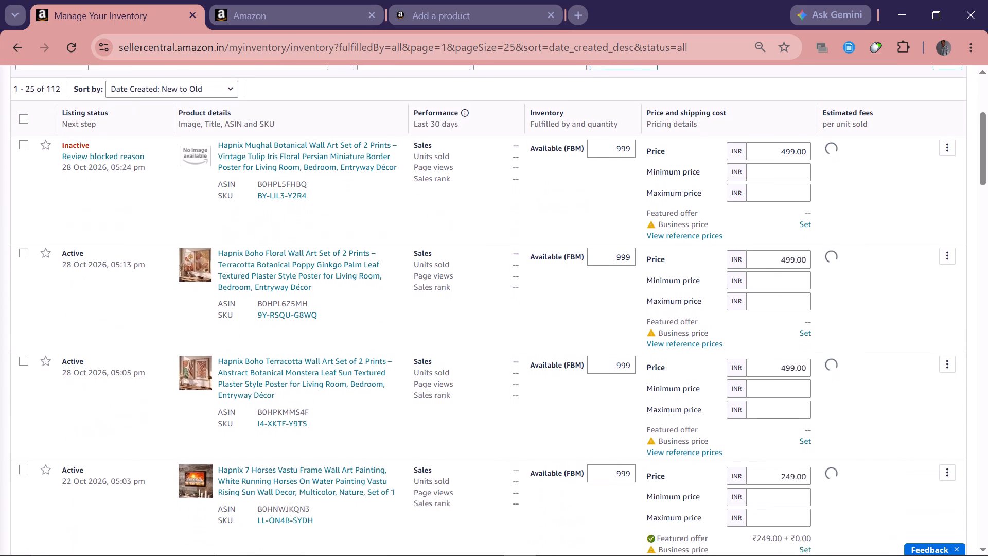
scroll(618, 254, "down", 1)
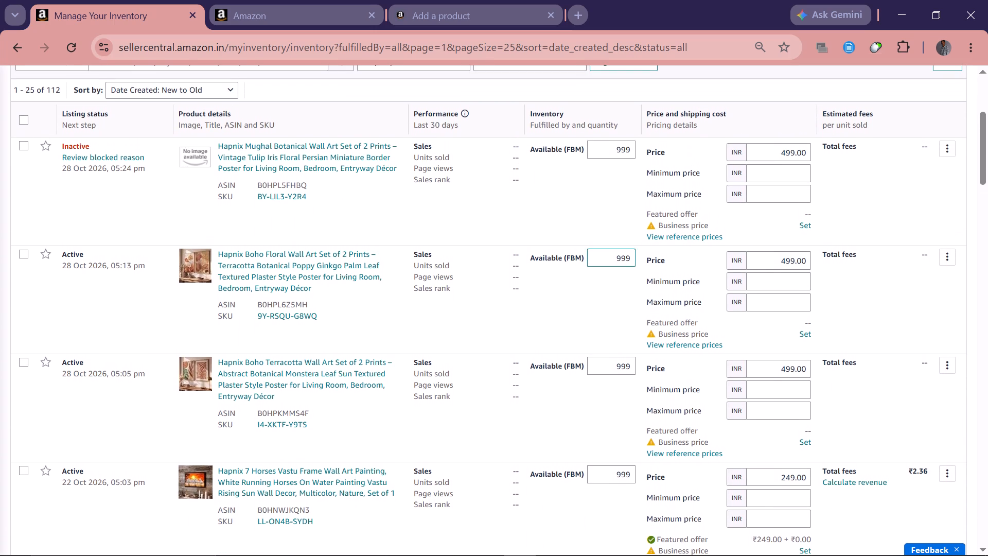
scroll(590, 300, "up", 1)
scroll(534, 216, "up", 1)
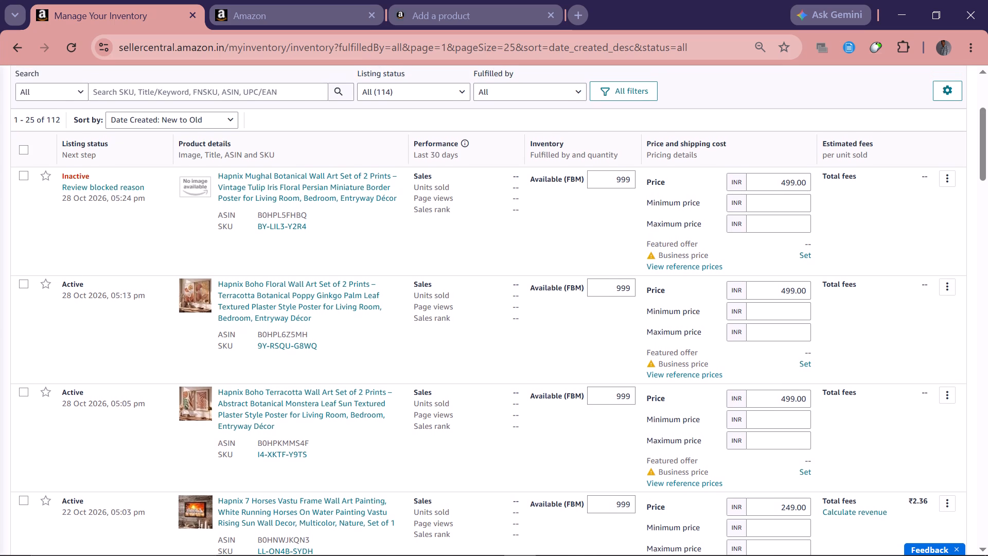
scroll(534, 216, "up", 1)
scroll(531, 219, "down", 1)
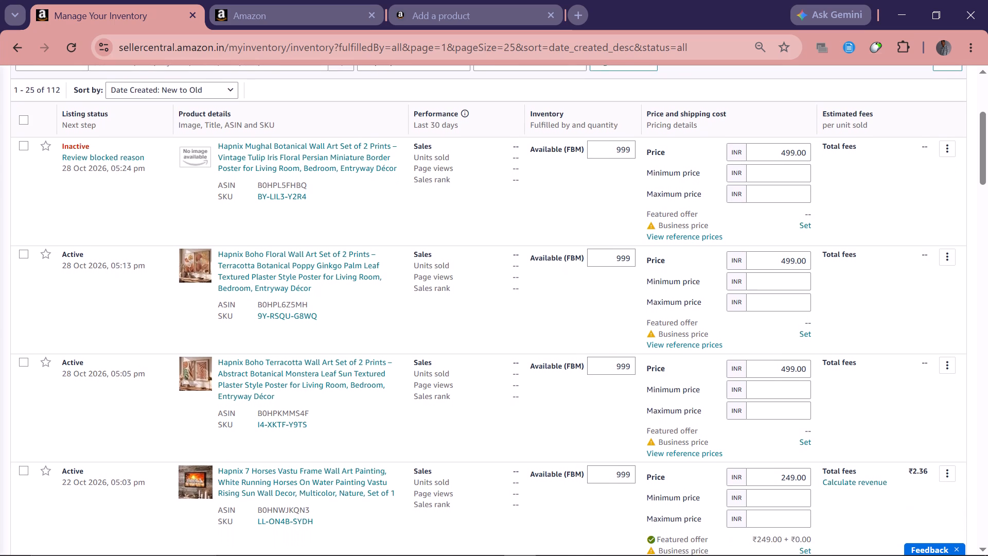
scroll(531, 219, "down", 1)
scroll(531, 219, "up", 3)
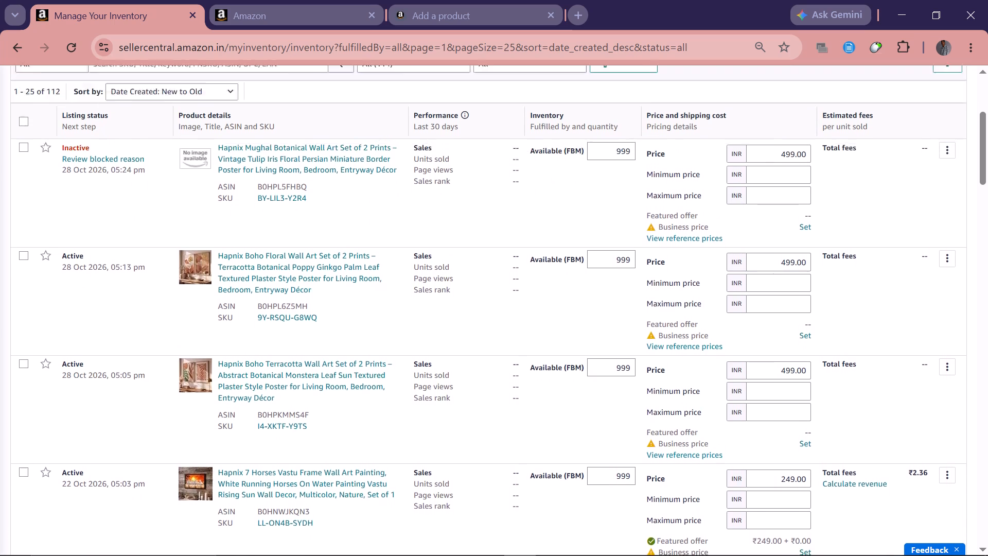
scroll(531, 219, "up", 2)
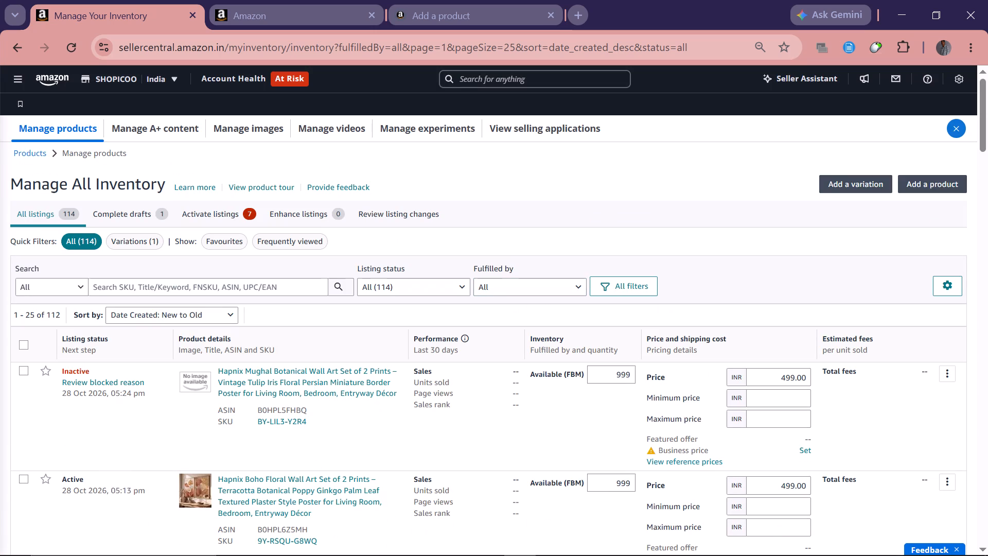
Check the unsubmitted listing drafts and return to the full list of listings.
left_click(130, 213)
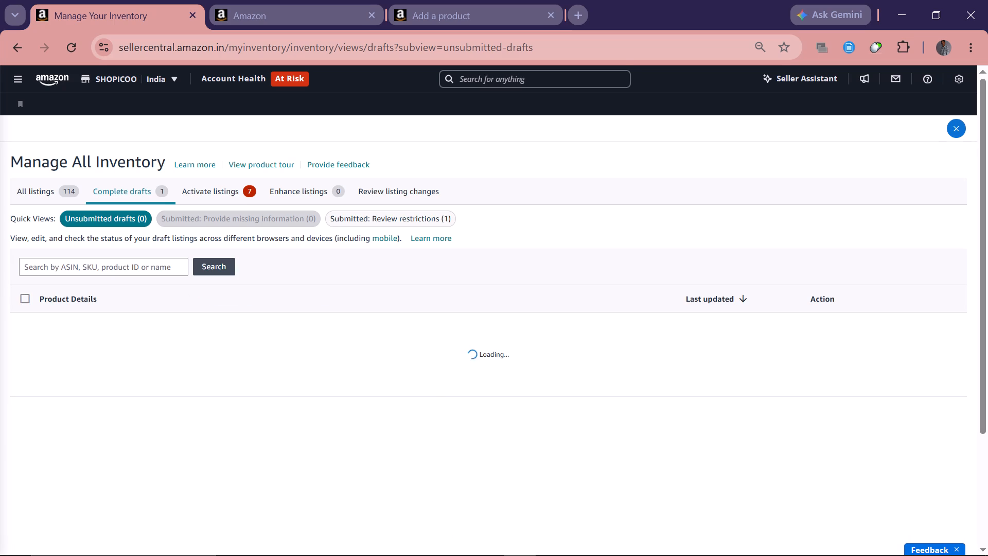
left_click(41, 193)
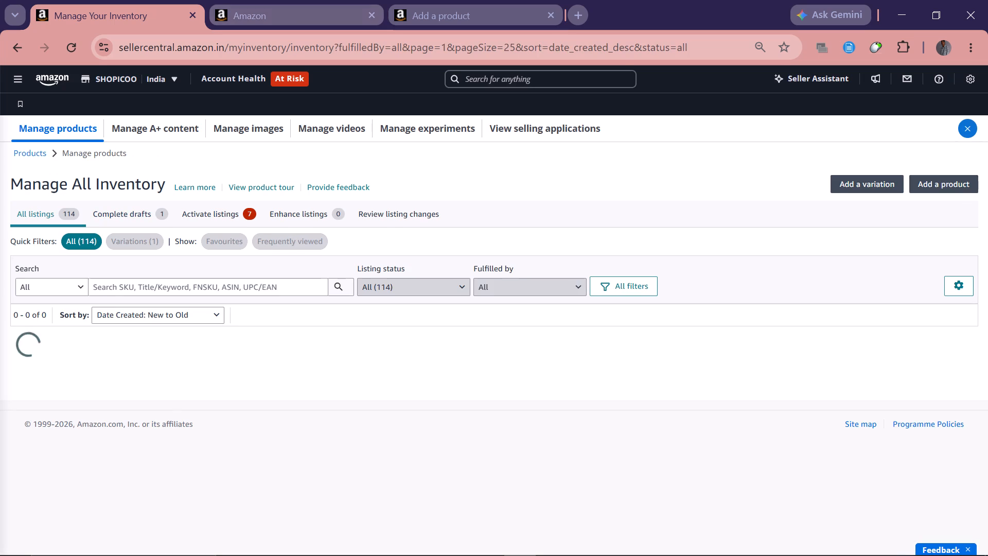
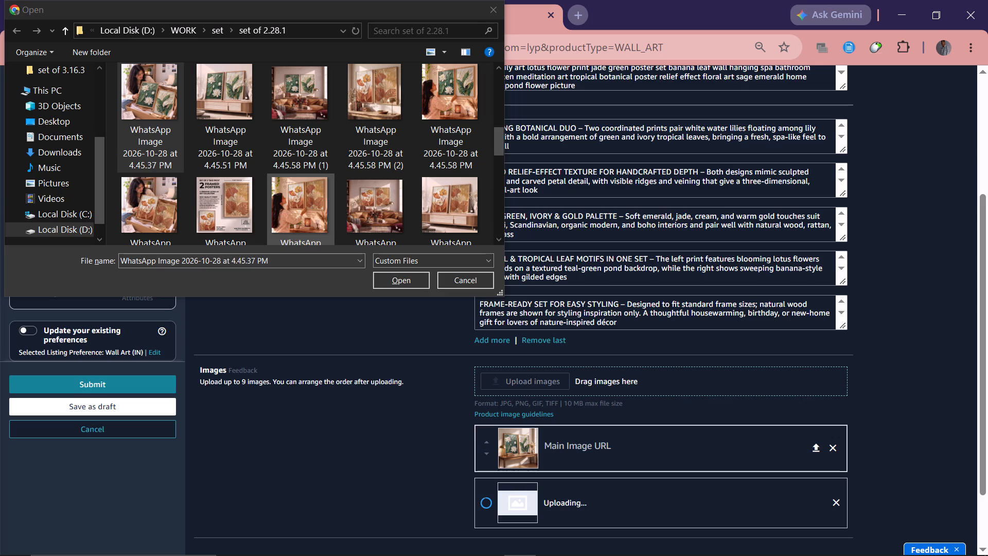
Upload three photos from the set of 2.28.1 folder, starting with "WhatsApp Image 2026-10-28 at 4.46.11 PM", to the listing's images.
left_click_drag(263, 227, 306, 226)
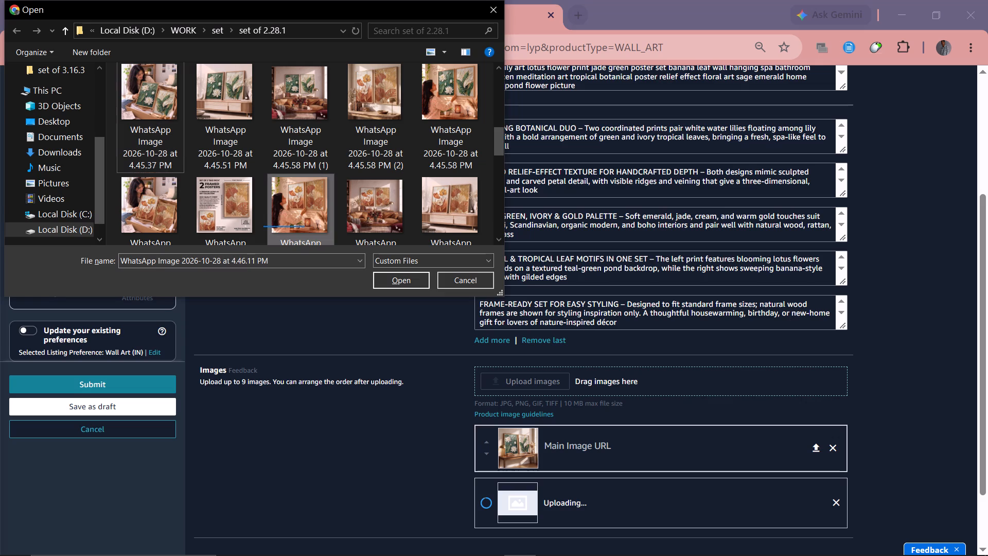
left_click_drag(306, 226, 454, 225)
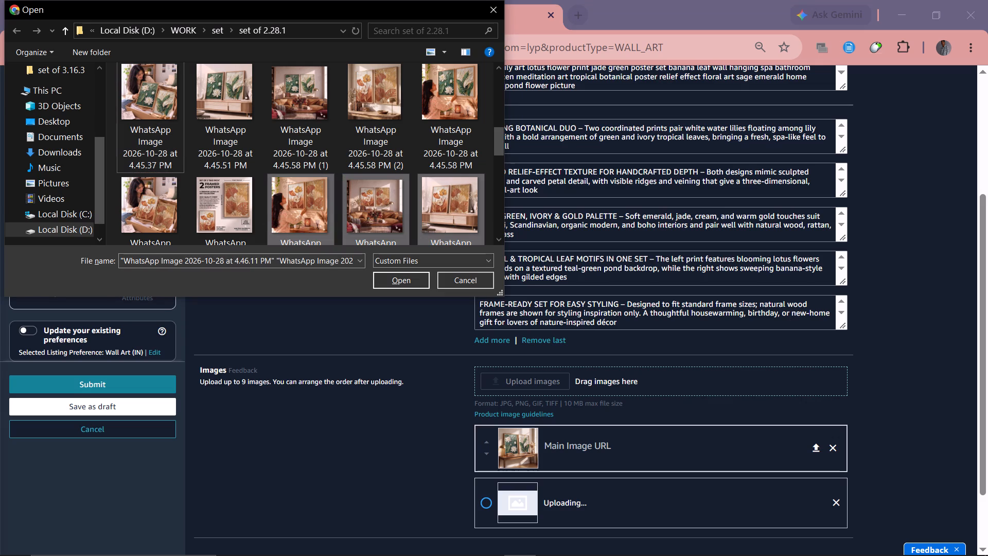
left_click(408, 279)
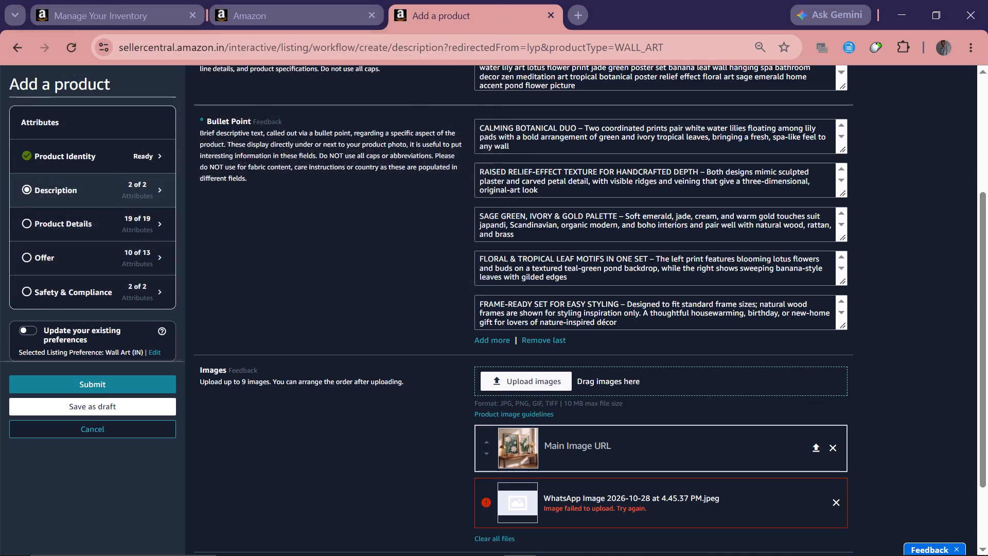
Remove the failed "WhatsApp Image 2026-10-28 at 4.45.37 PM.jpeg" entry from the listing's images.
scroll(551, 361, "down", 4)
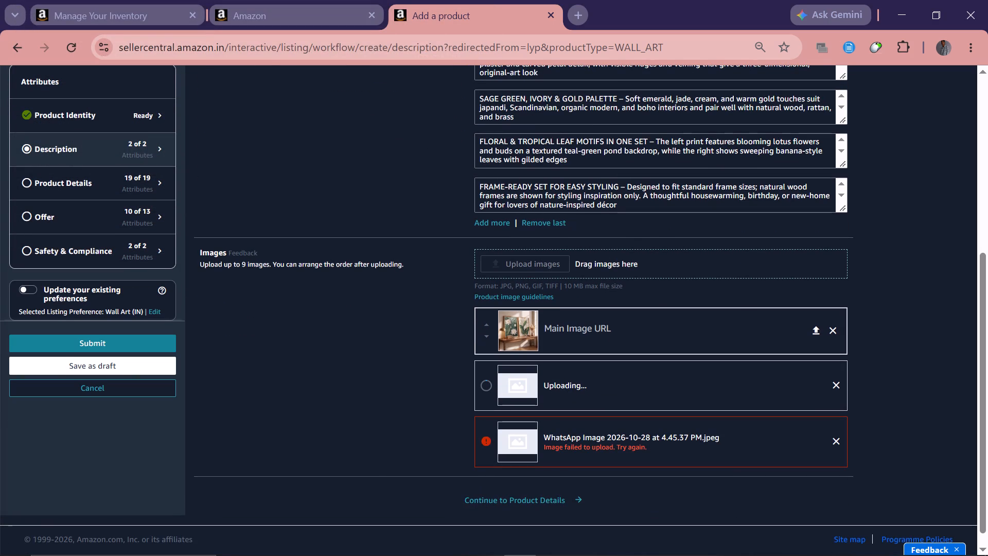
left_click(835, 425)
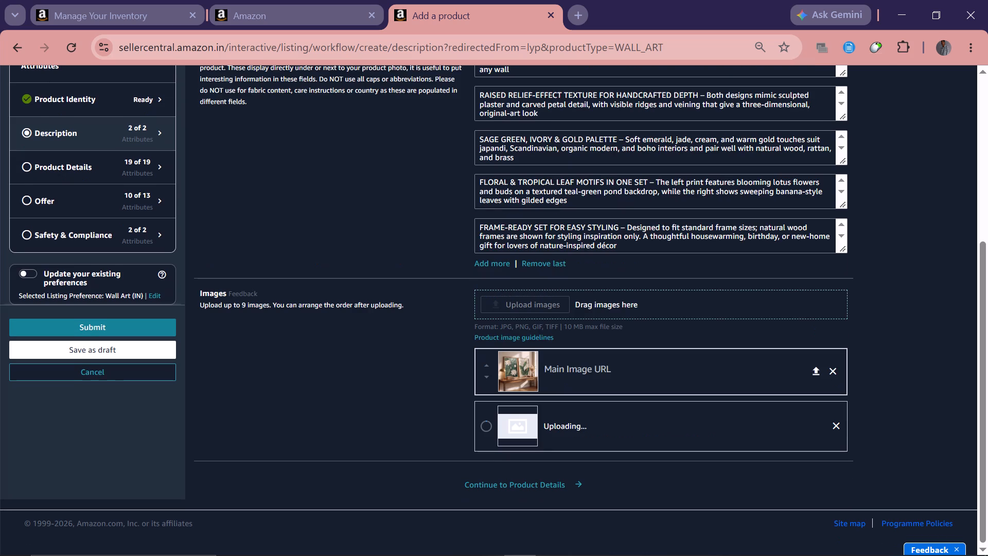
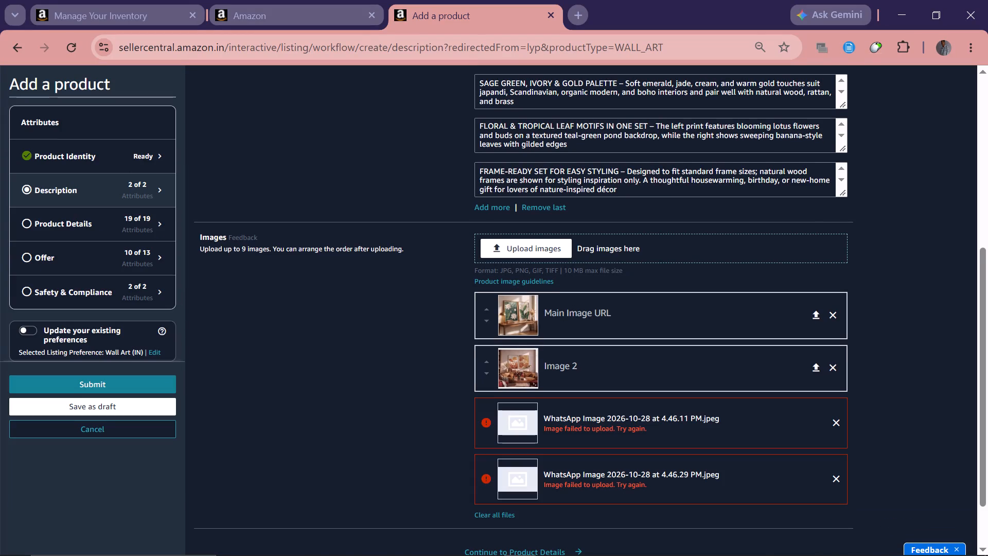
Remove the failed "WhatsApp Image 2026-10-28 at 4.46.11 PM.jpeg" and "WhatsApp Image 2026-10-28 at 4.46.29 PM.jpeg" entries from the listing's images.
left_click(836, 423)
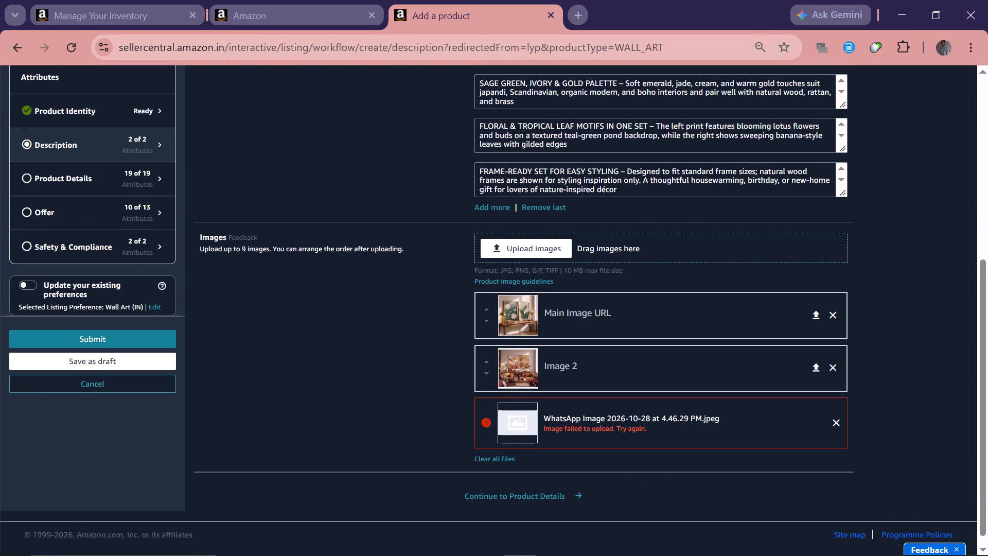
left_click(836, 423)
Browse the set of 2.28.1 folder for the green lotus set's photos to upload to the listing's images.
left_click(542, 299)
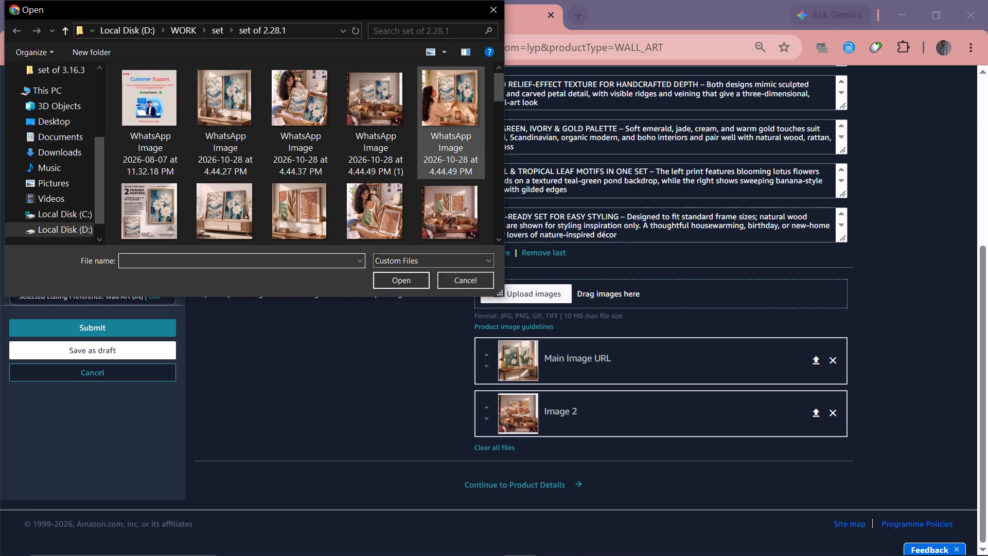
left_click_drag(496, 97, 500, 151)
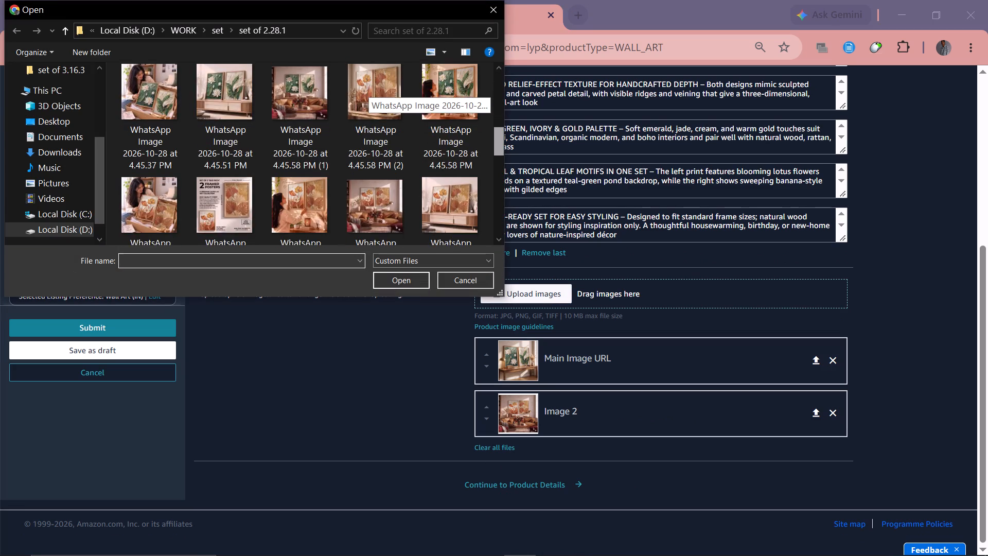
left_click_drag(500, 151, 498, 146)
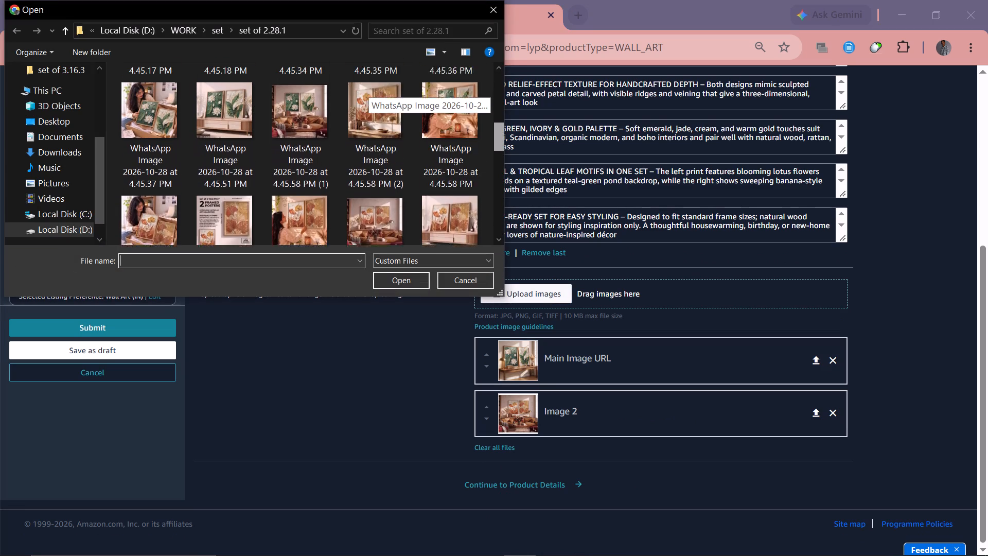
left_click_drag(498, 146, 498, 134)
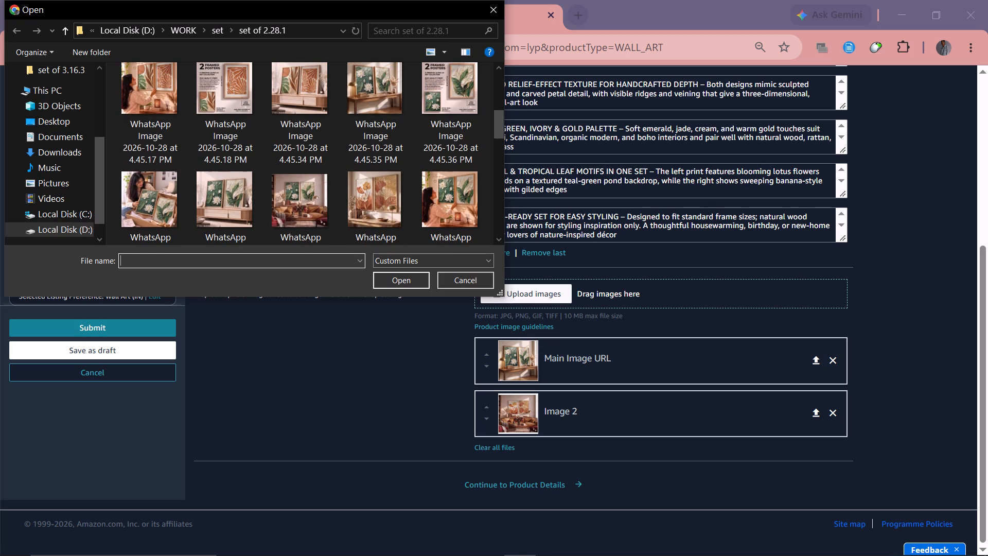
Remove the main image and Image 2 from the listing's images.
left_click(493, 5)
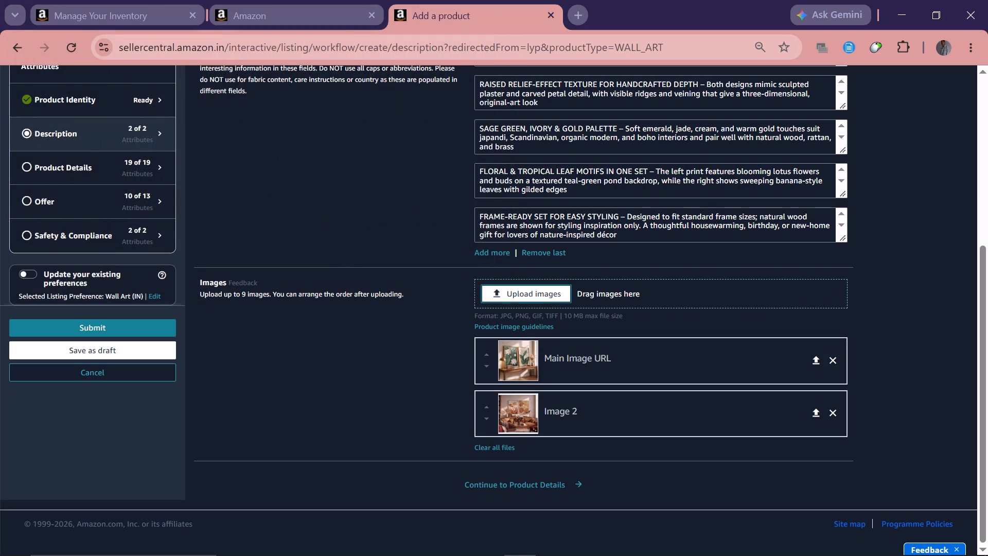
left_click(839, 413)
left_click(831, 413)
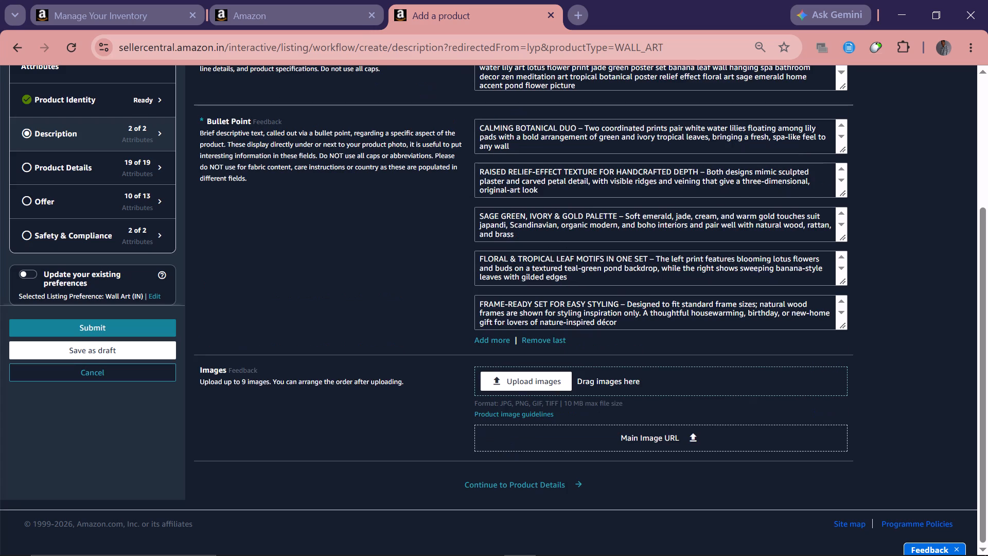
Upload the green lotus set photo "WhatsApp Image 2026-10-28 at 4.45.35 PM" from the set of 2.28.1 folder to the listing's images.
left_click(502, 378)
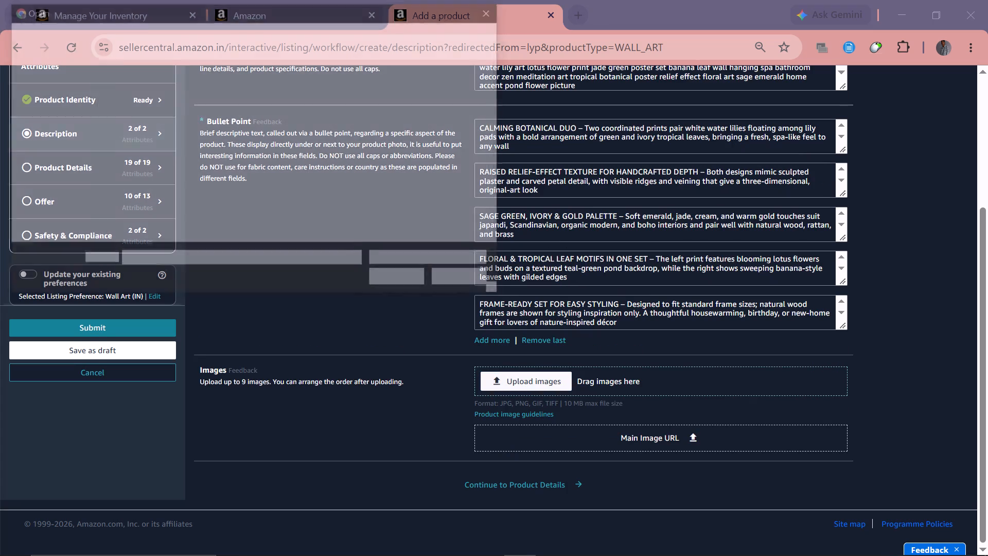
left_click_drag(502, 95, 504, 136)
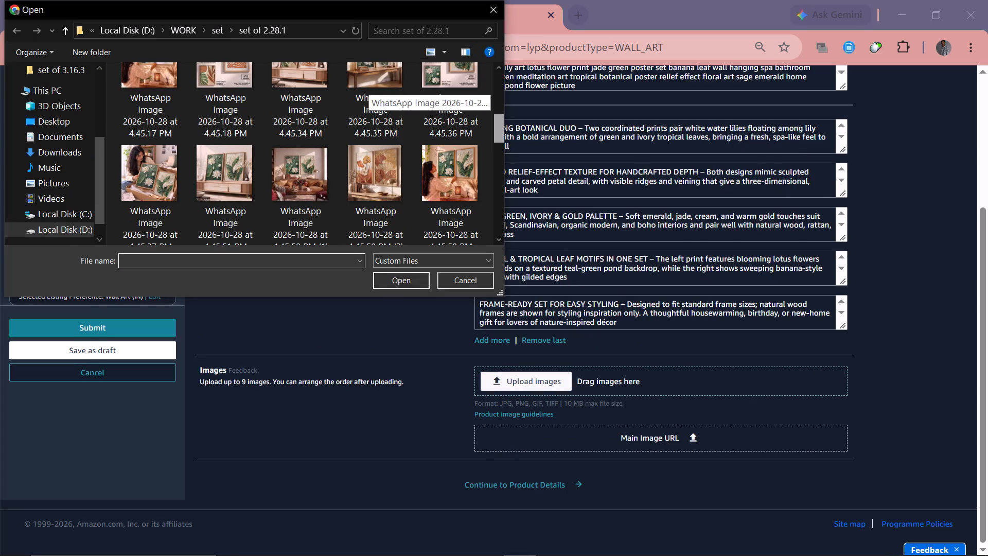
left_click_drag(504, 136, 504, 130)
left_click_drag(369, 110, 478, 178)
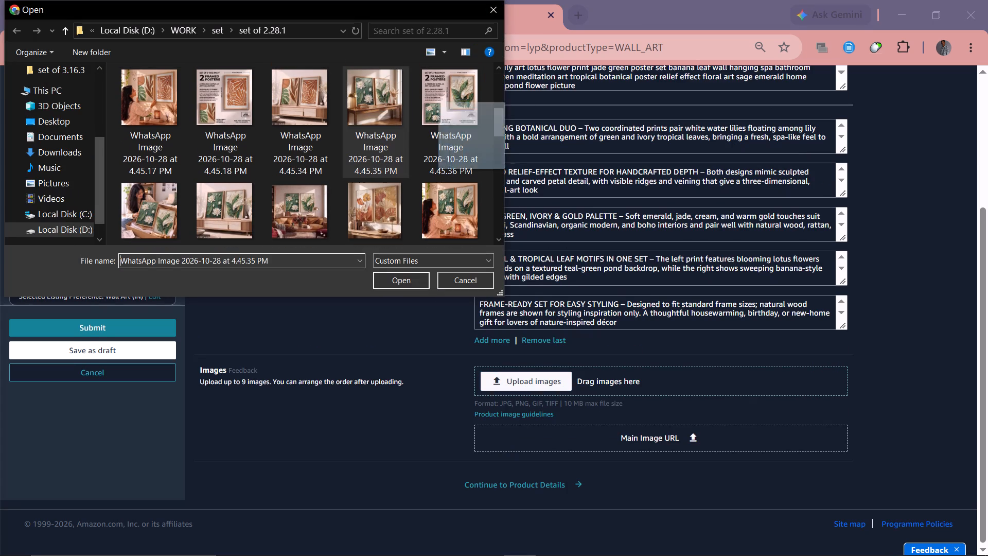
left_click_drag(478, 178, 518, 376)
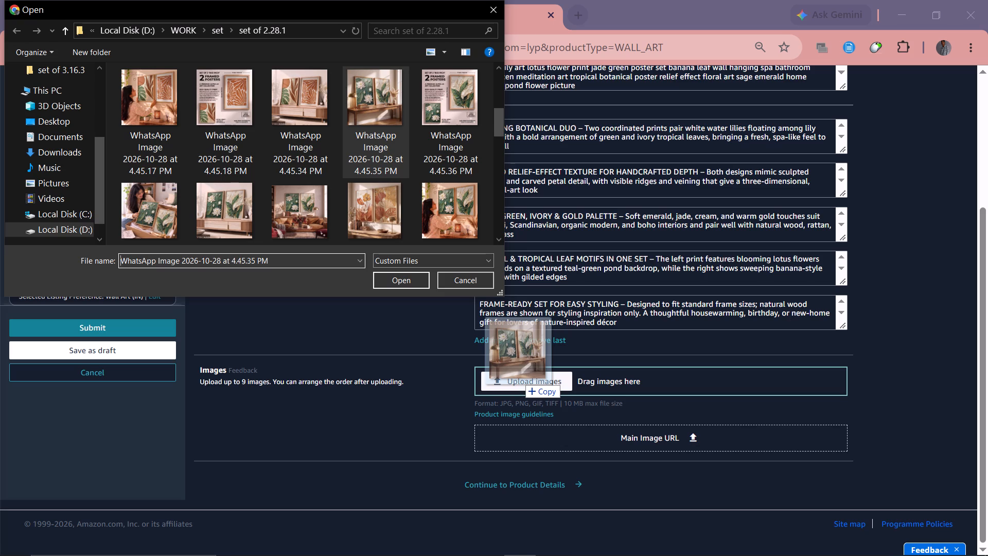
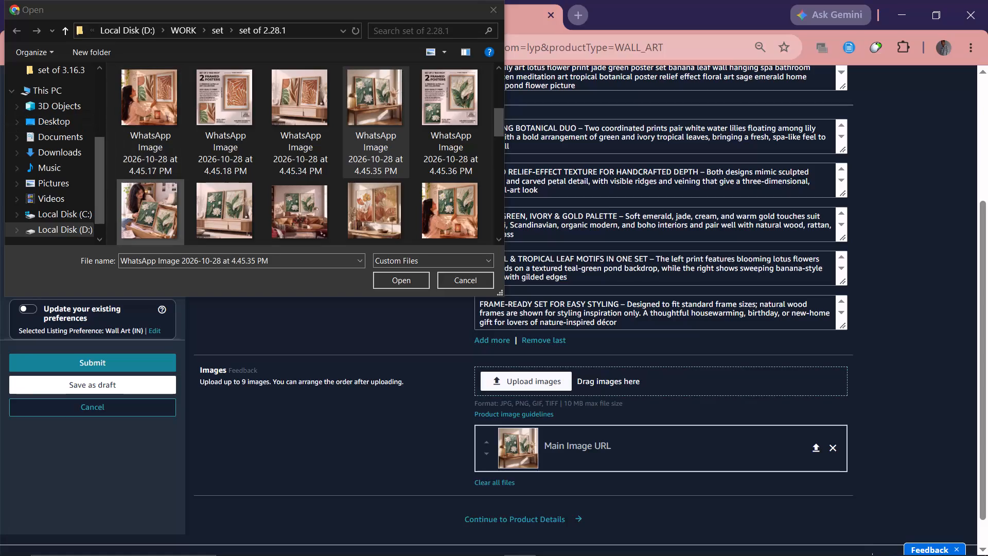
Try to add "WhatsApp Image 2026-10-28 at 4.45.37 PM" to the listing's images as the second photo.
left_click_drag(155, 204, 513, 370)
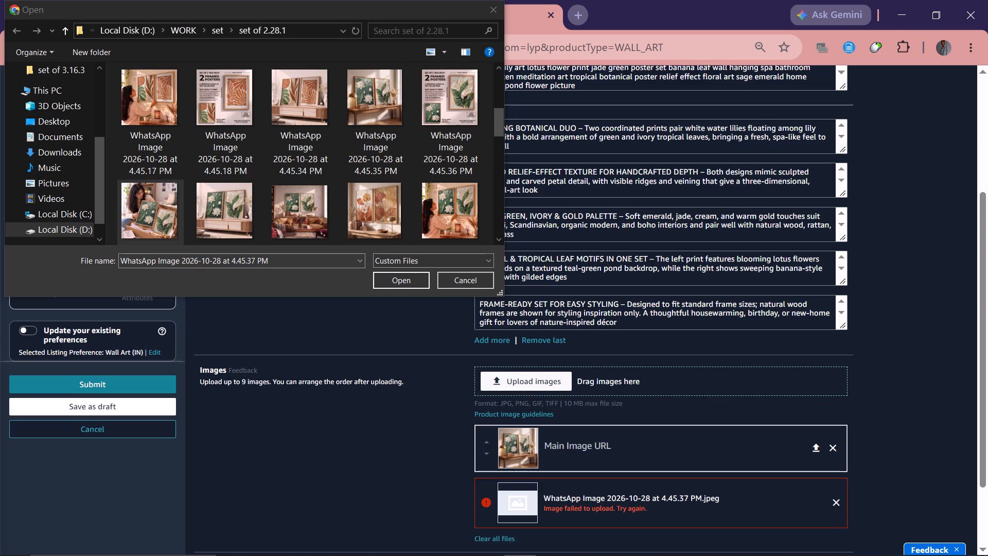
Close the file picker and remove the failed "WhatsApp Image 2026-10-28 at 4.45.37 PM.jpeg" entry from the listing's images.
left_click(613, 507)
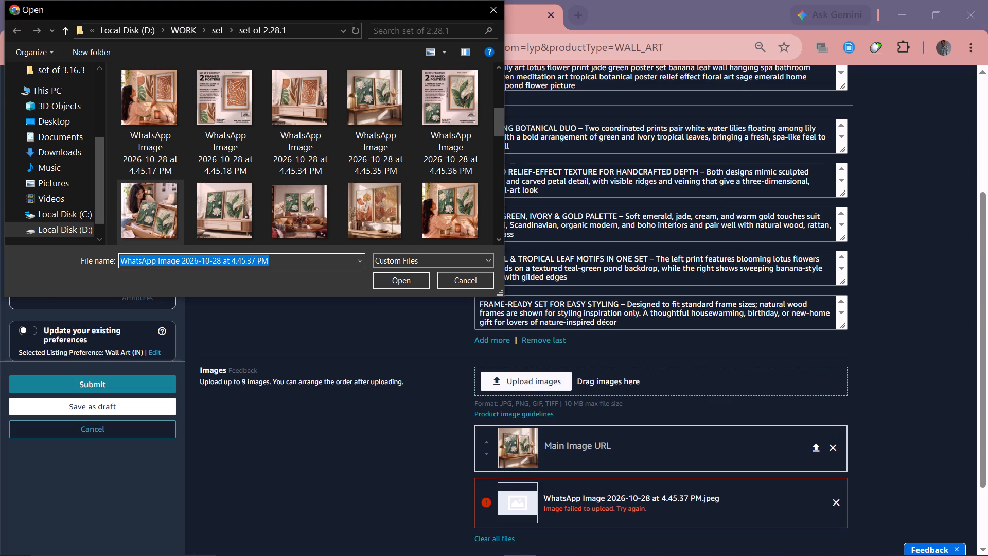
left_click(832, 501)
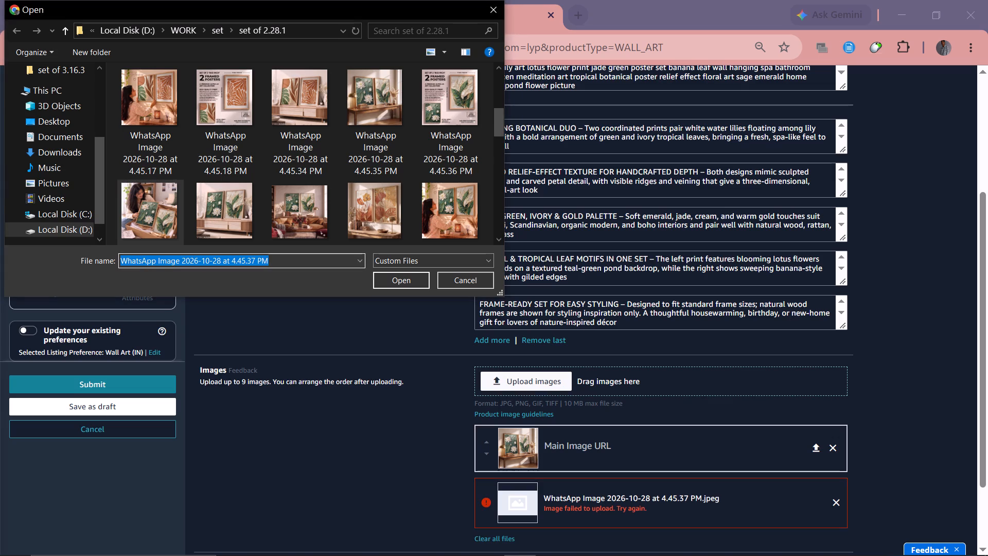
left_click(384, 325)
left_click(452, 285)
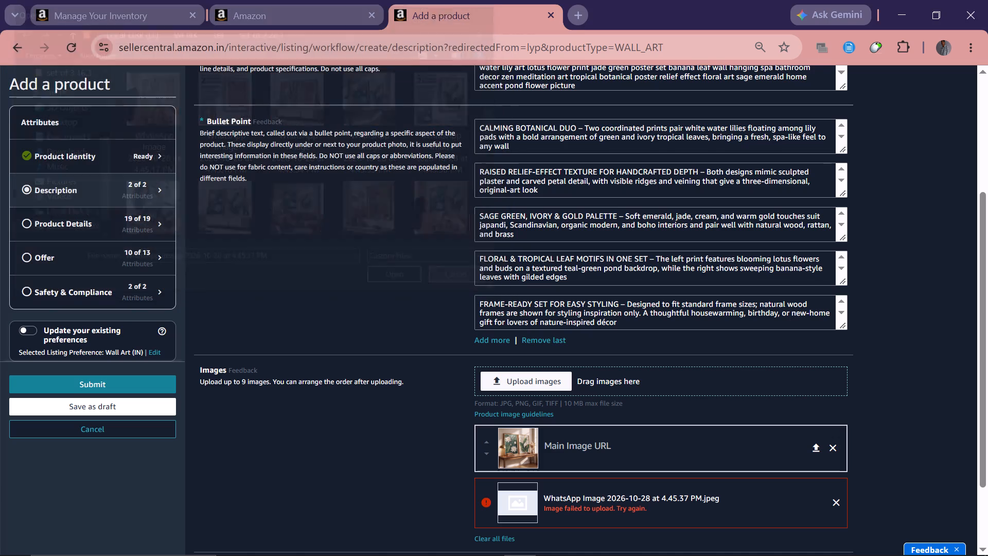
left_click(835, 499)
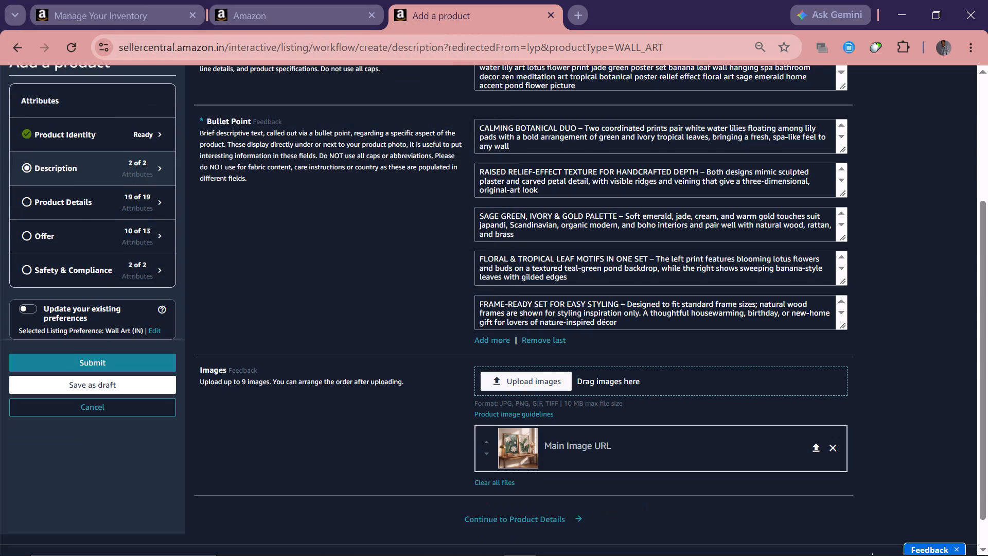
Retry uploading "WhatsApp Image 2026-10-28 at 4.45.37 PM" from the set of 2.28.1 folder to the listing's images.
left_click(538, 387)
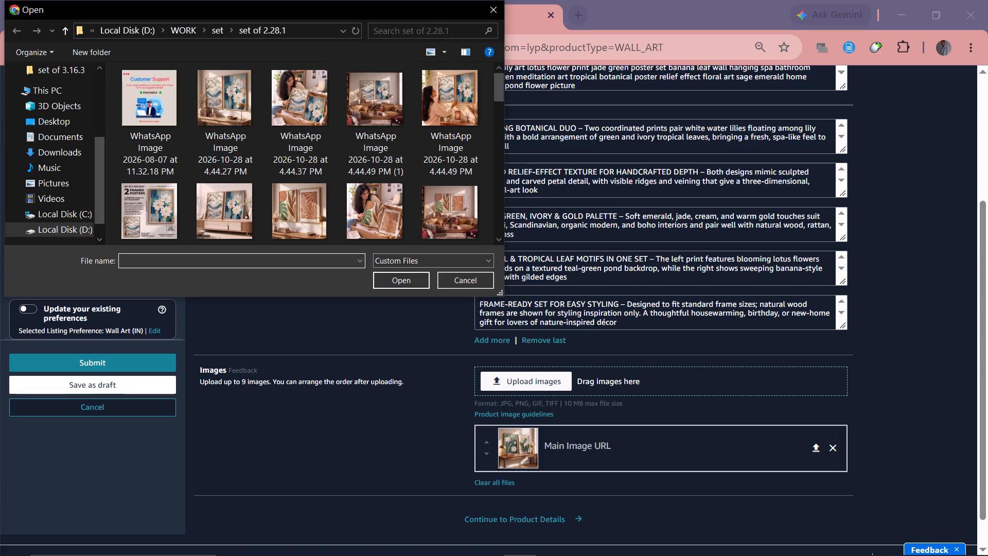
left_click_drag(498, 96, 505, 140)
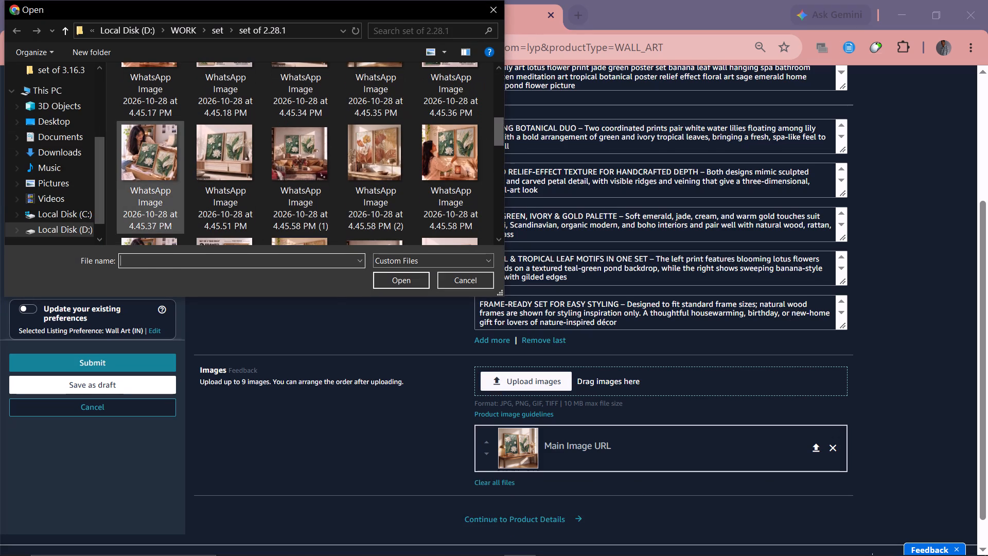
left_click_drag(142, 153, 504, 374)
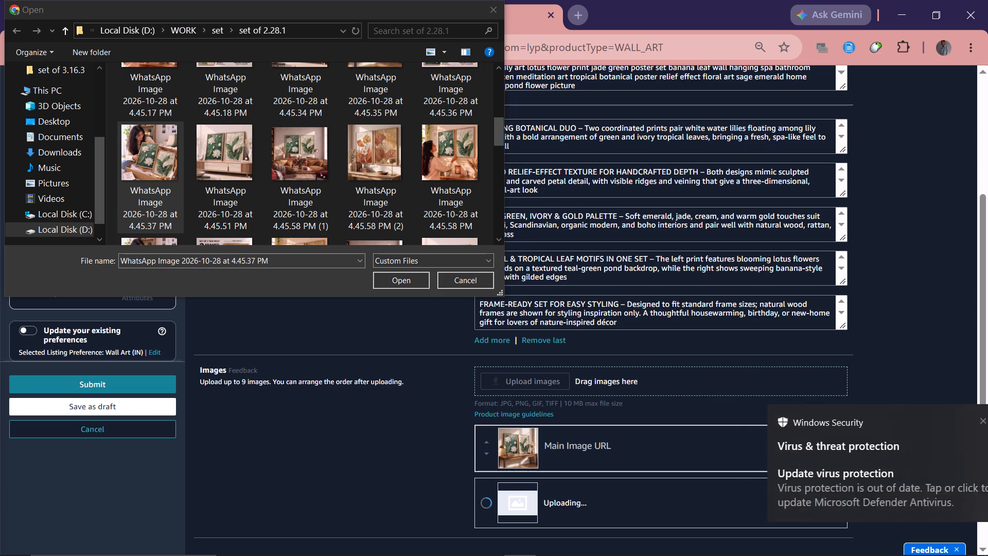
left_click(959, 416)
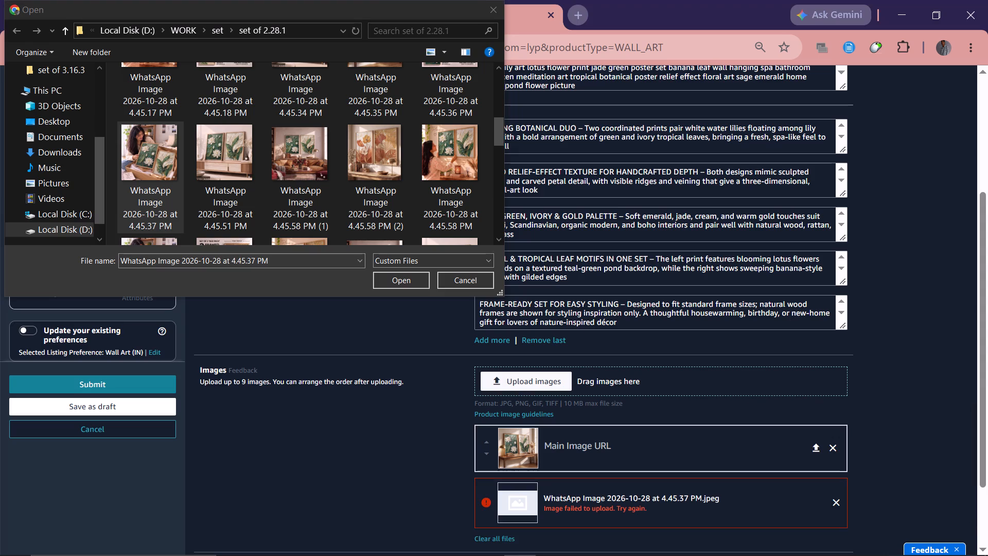
Close the file picker and remove the failed "WhatsApp Image 2026-10-28 at 4.45.37 PM.jpeg" entry from the listing's images.
left_click(461, 275)
left_click(834, 501)
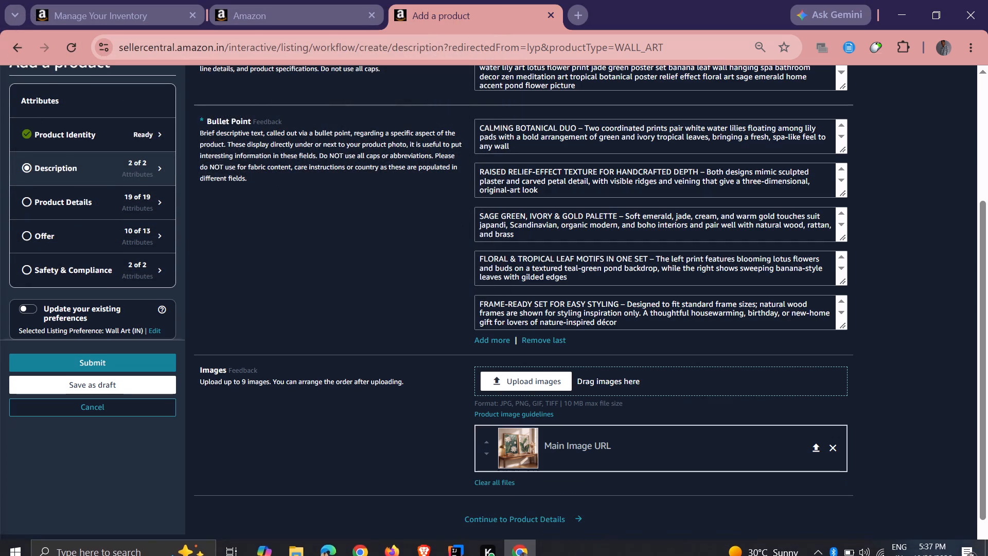
Check the computer's Wi-Fi connection and look through the available networks, leaving the connection as it is.
left_click(879, 550)
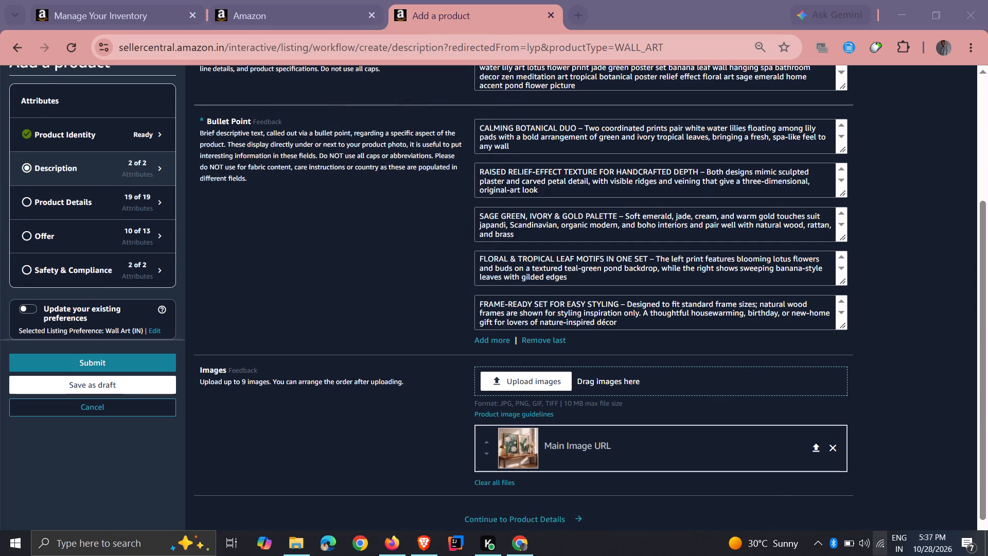
scroll(802, 306, "up", 2)
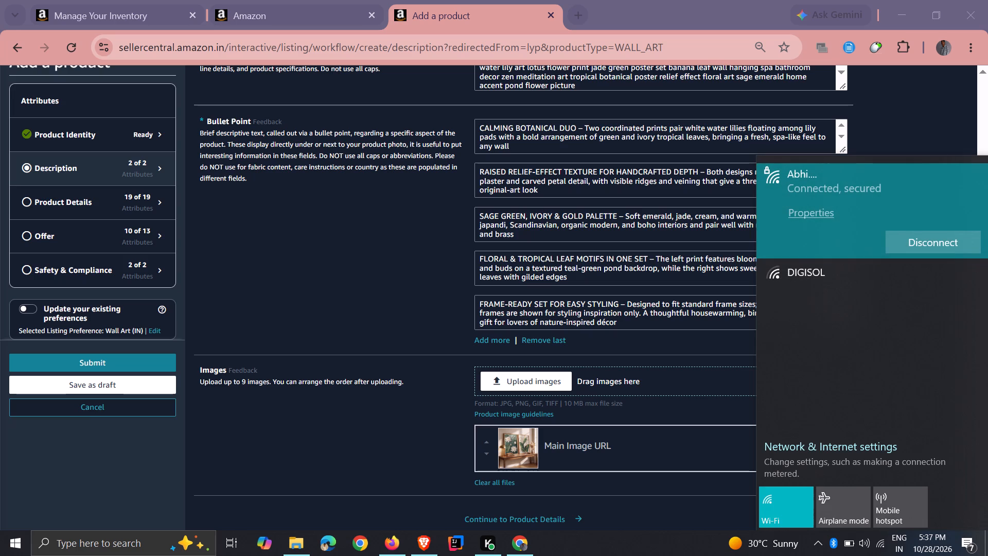
scroll(802, 306, "up", 6)
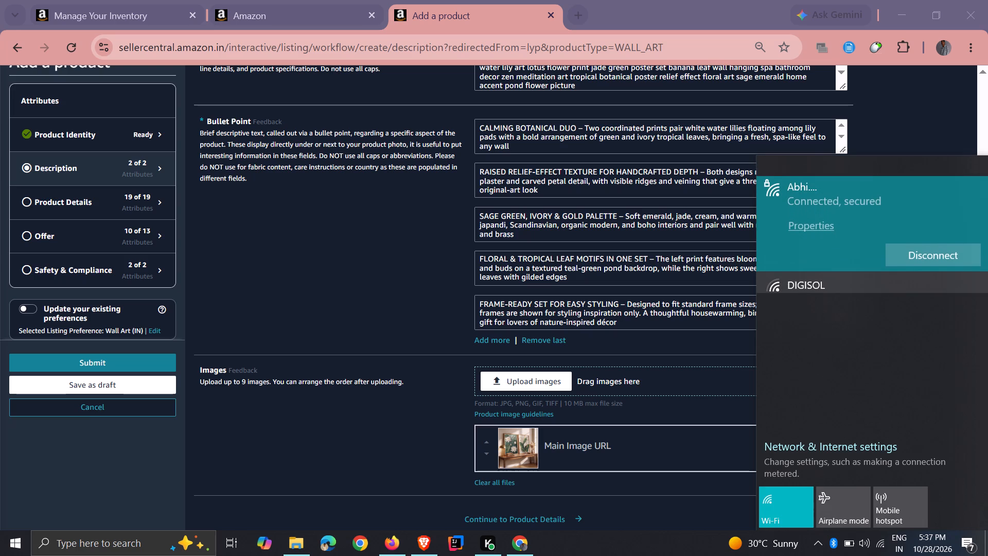
scroll(805, 284, "up", 11)
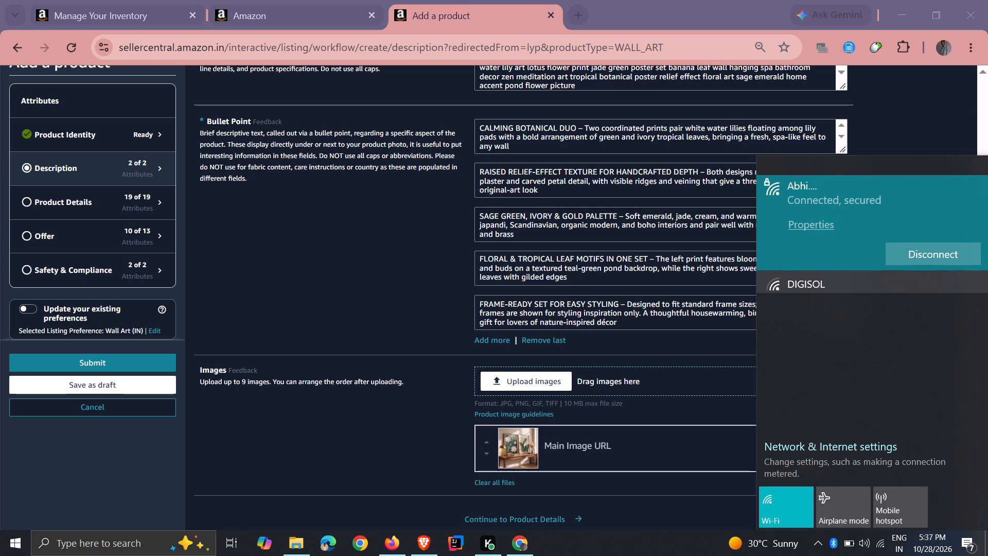
scroll(805, 284, "up", 8)
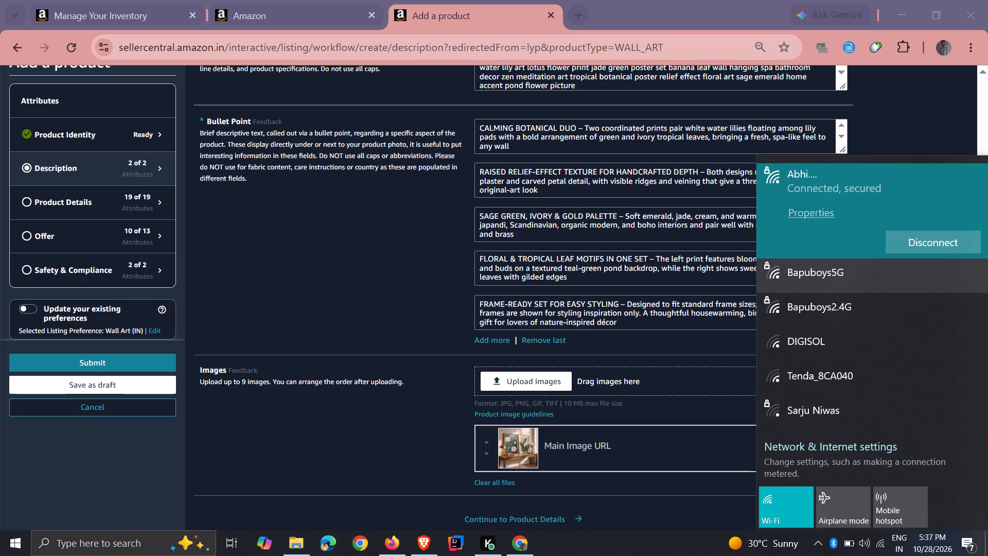
scroll(832, 436, "up", 2)
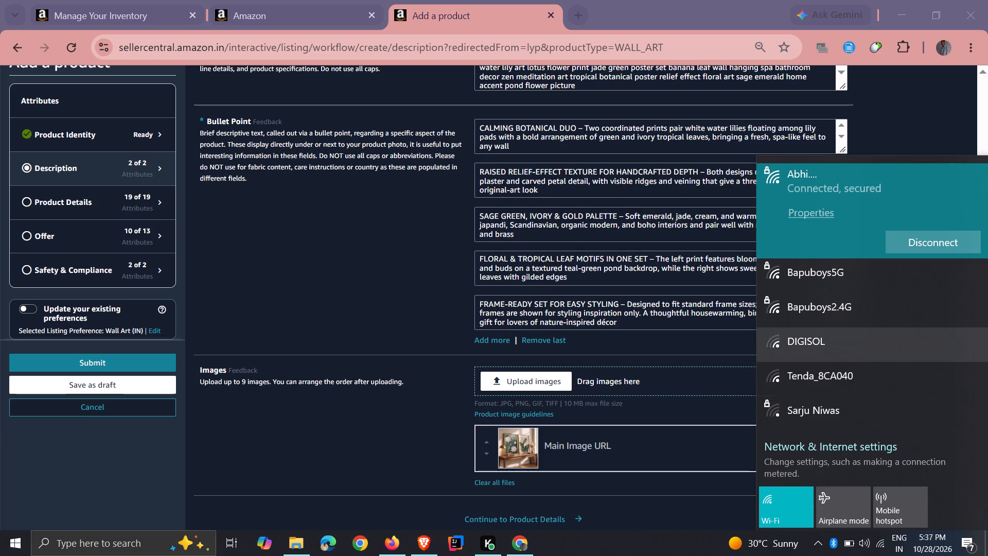
scroll(843, 442, "down", 3)
left_click(386, 287)
Start another image upload for the listing, picking "WhatsApp Image 2026-10-28 at 4.45.37 PM" in the set of 2.28.1 folder.
left_click(549, 375)
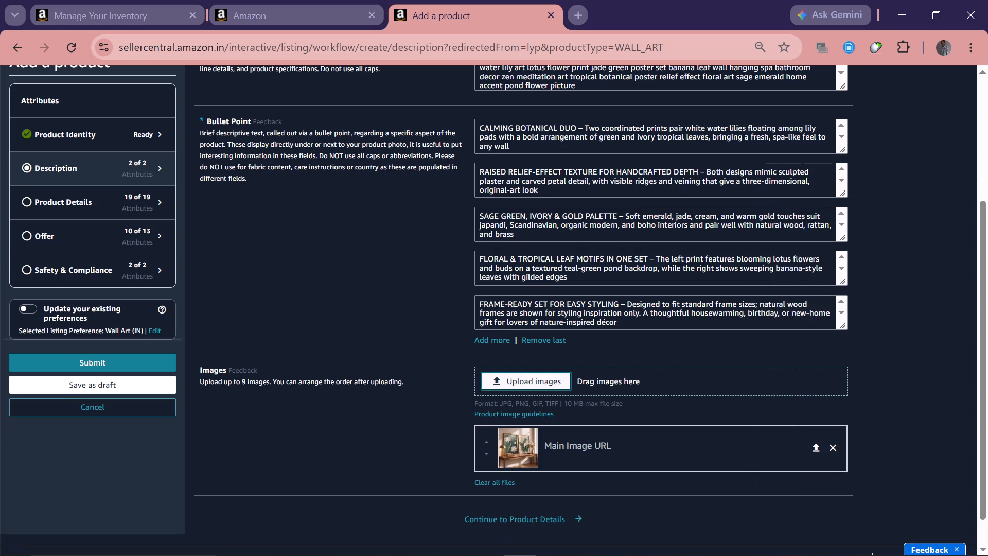
left_click_drag(496, 89, 503, 124)
left_click_drag(143, 217, 443, 235)
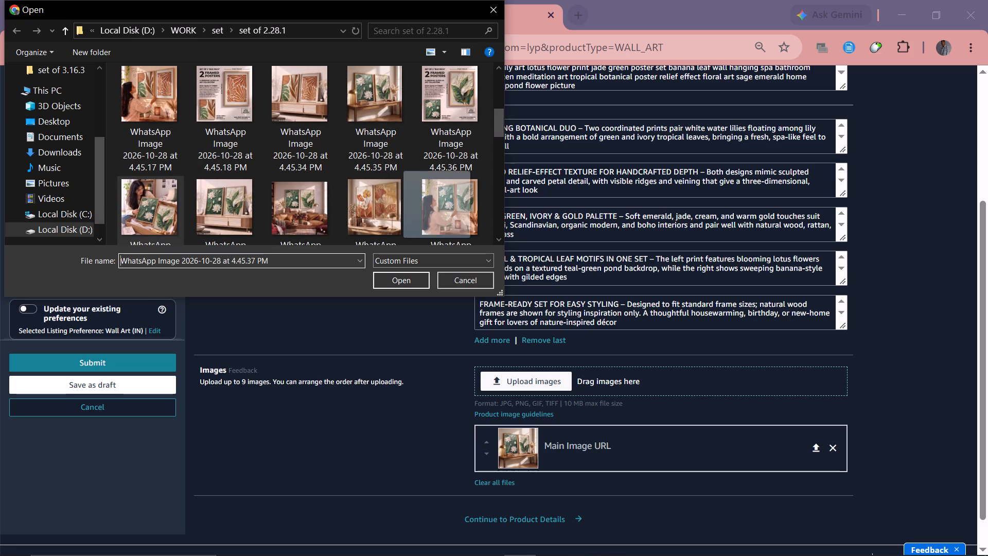
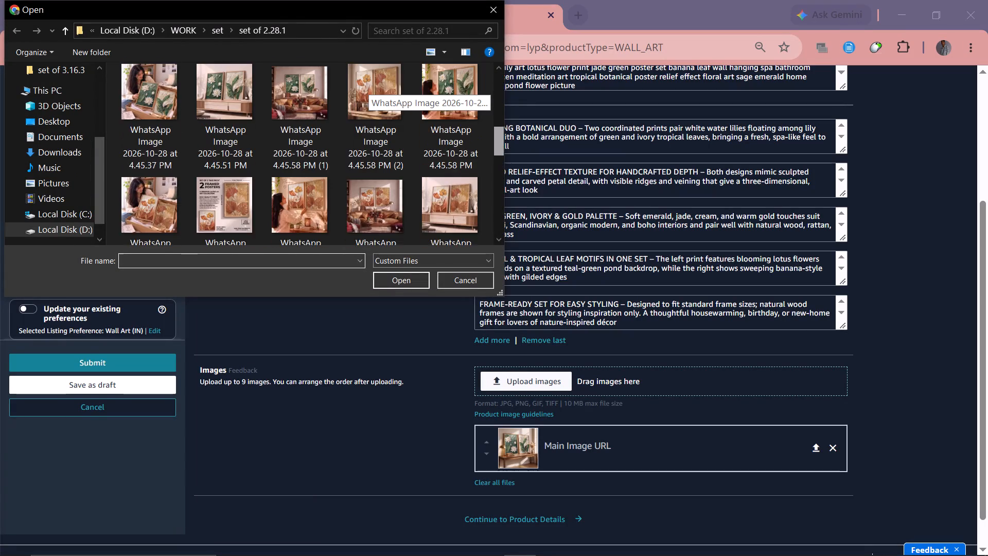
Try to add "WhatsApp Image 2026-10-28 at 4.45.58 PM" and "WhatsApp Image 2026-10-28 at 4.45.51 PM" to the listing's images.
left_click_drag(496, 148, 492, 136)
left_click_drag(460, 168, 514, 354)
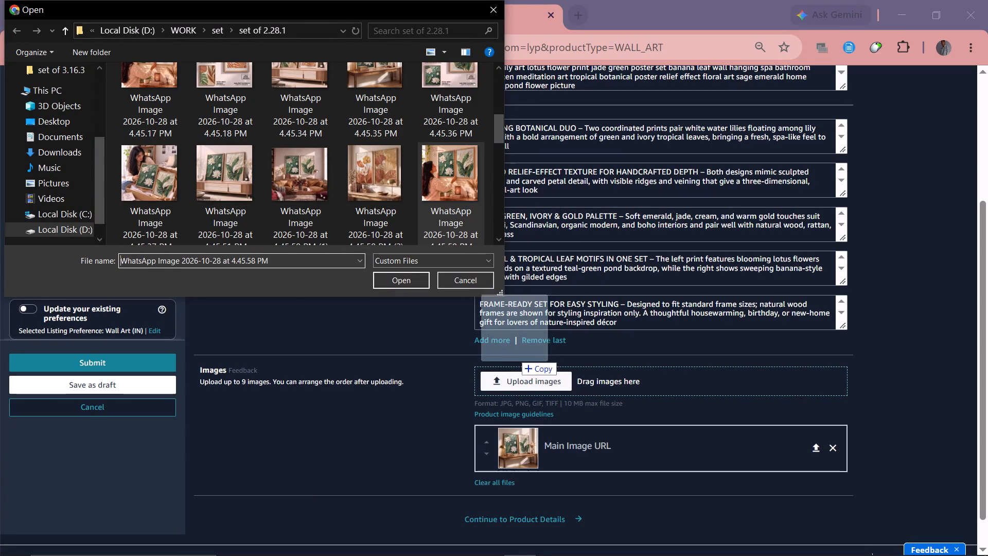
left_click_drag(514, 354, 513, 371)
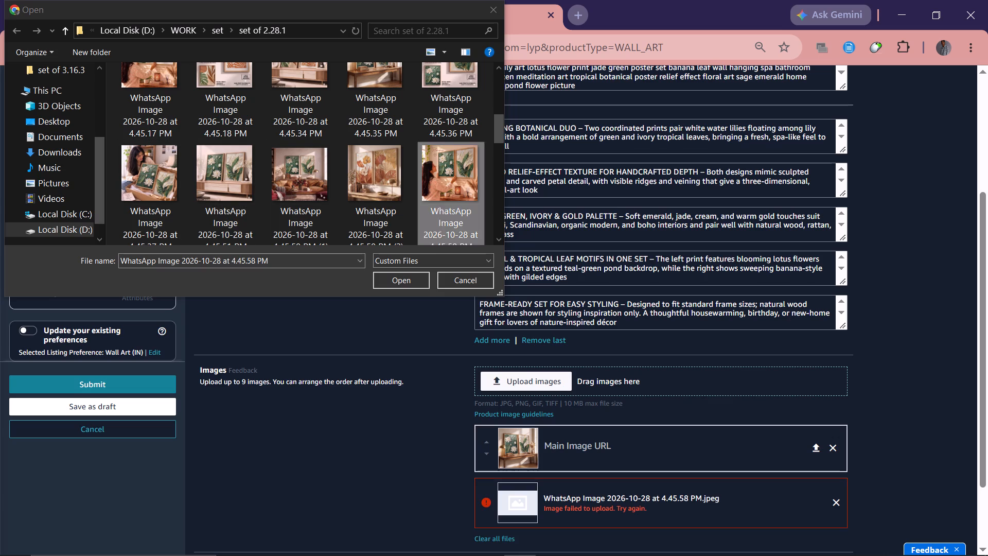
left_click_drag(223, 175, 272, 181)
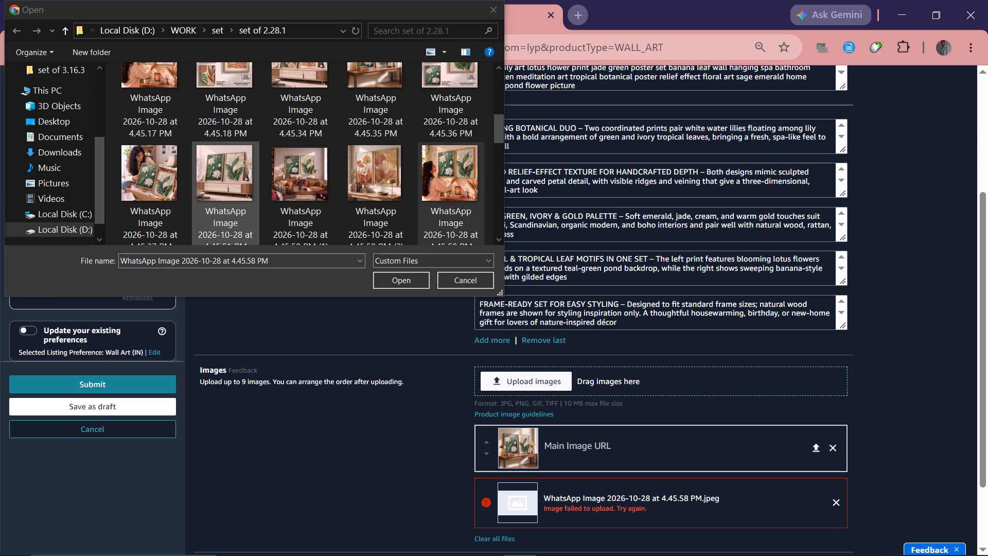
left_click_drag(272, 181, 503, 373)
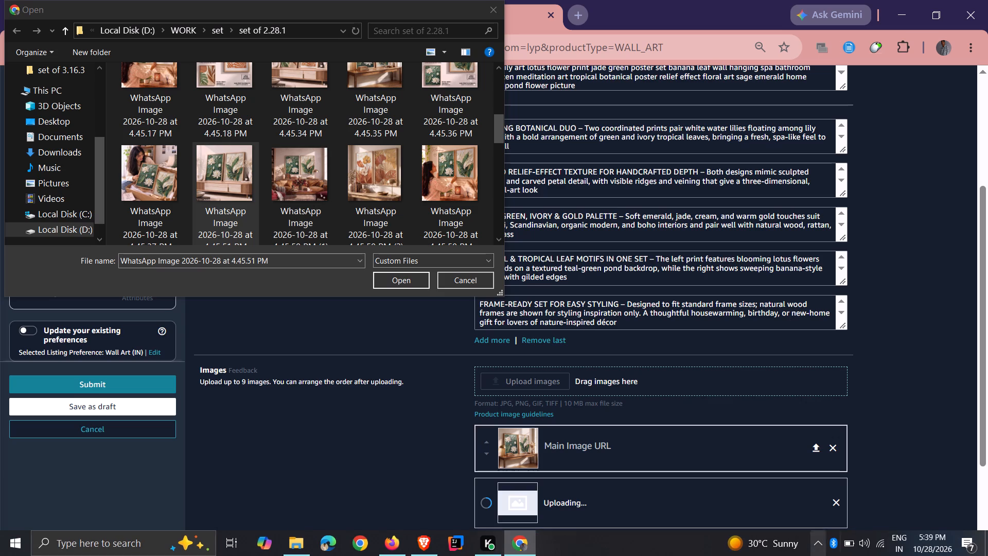
Check the computer's Wi-Fi connection and the available networks, then return to the listing.
left_click(881, 538)
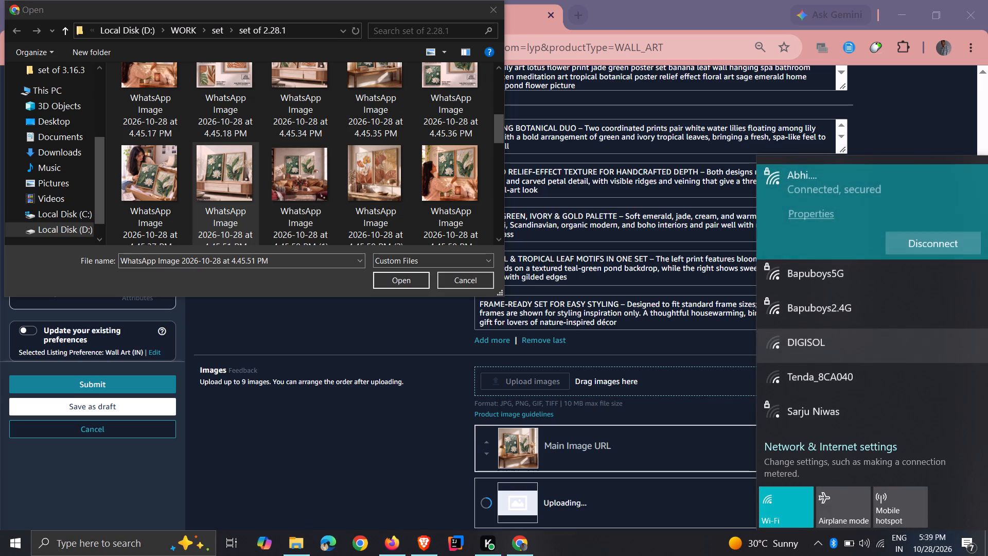
scroll(824, 221, "down", 2)
scroll(835, 314, "down", 1)
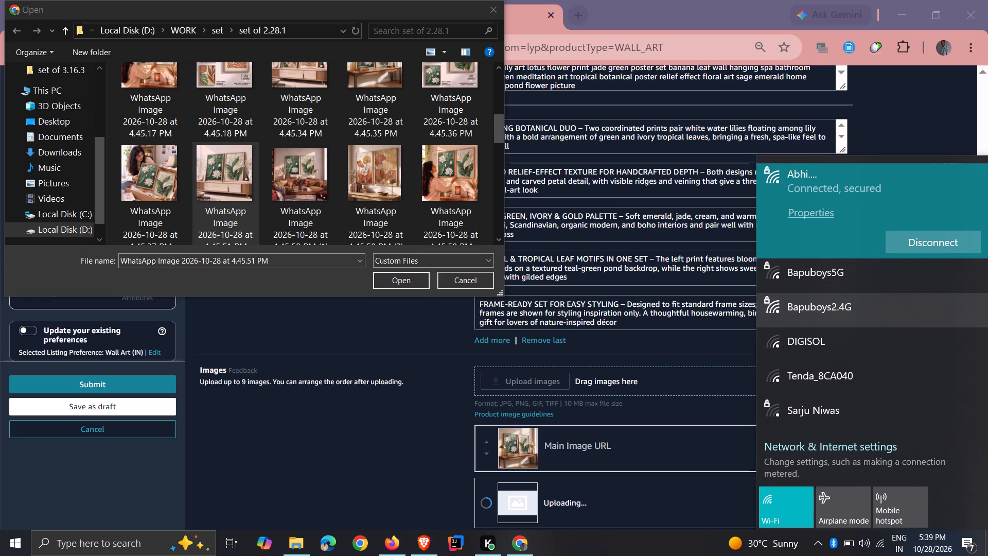
scroll(723, 455, "down", 2)
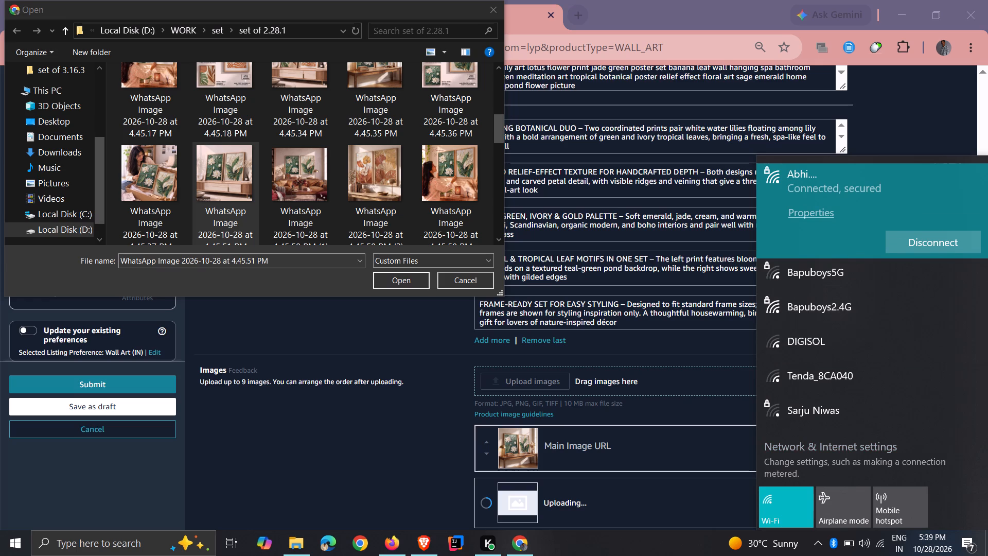
left_click(400, 483)
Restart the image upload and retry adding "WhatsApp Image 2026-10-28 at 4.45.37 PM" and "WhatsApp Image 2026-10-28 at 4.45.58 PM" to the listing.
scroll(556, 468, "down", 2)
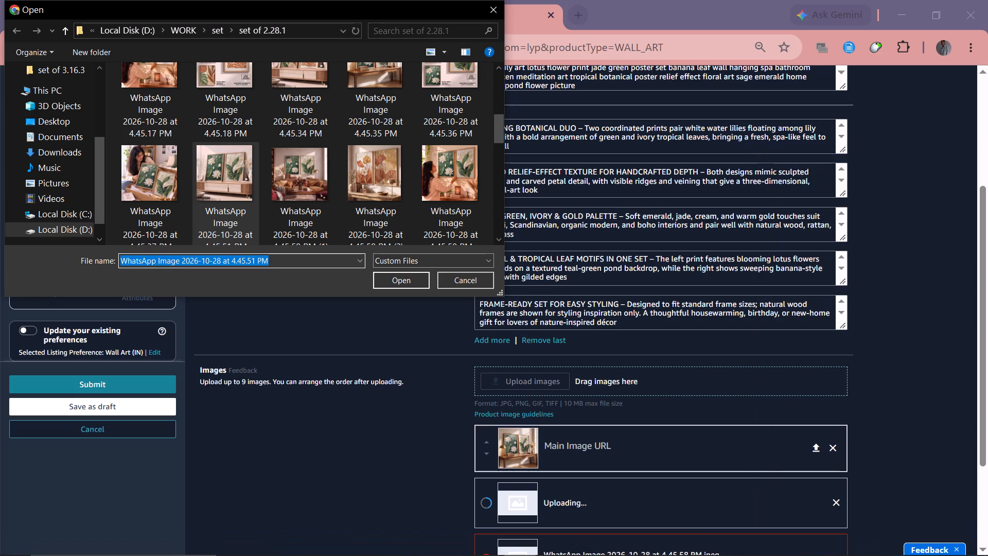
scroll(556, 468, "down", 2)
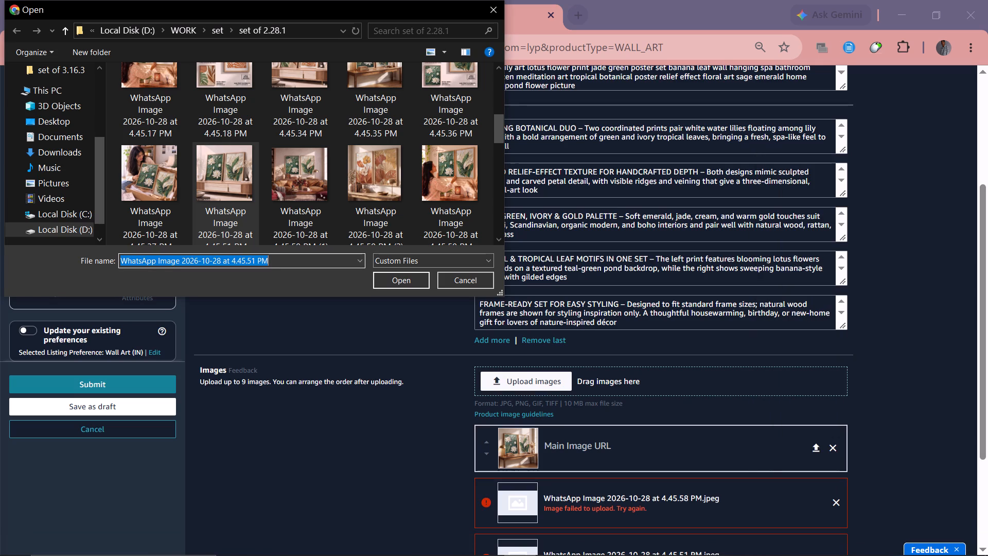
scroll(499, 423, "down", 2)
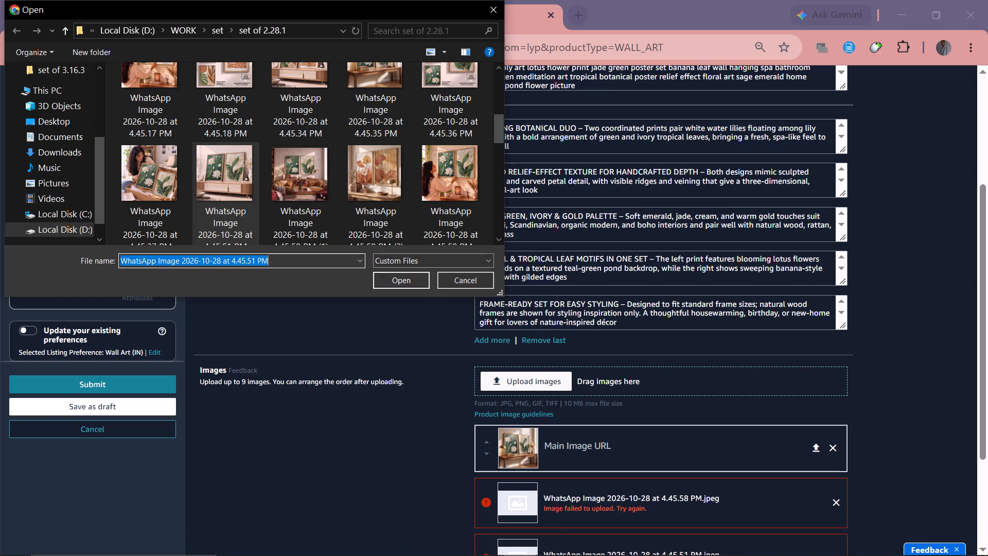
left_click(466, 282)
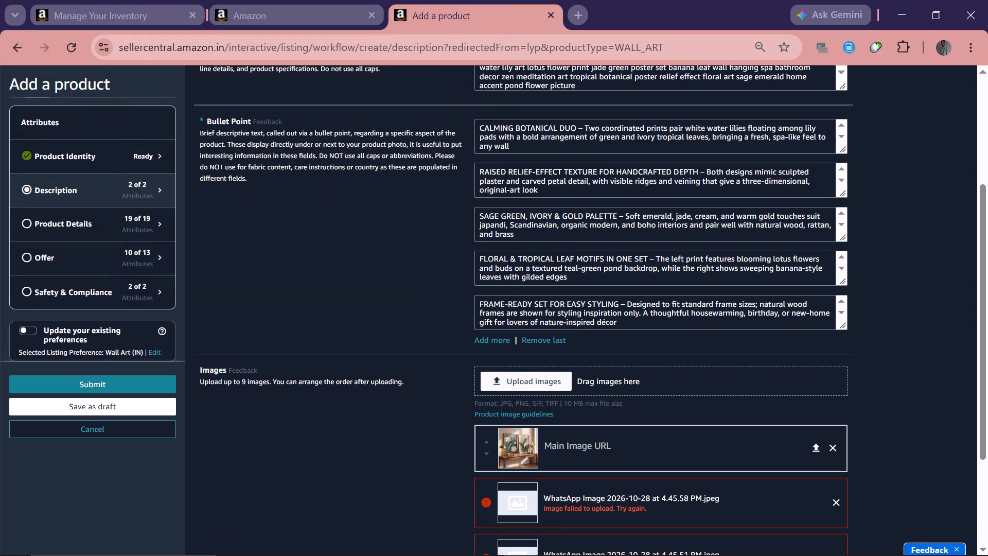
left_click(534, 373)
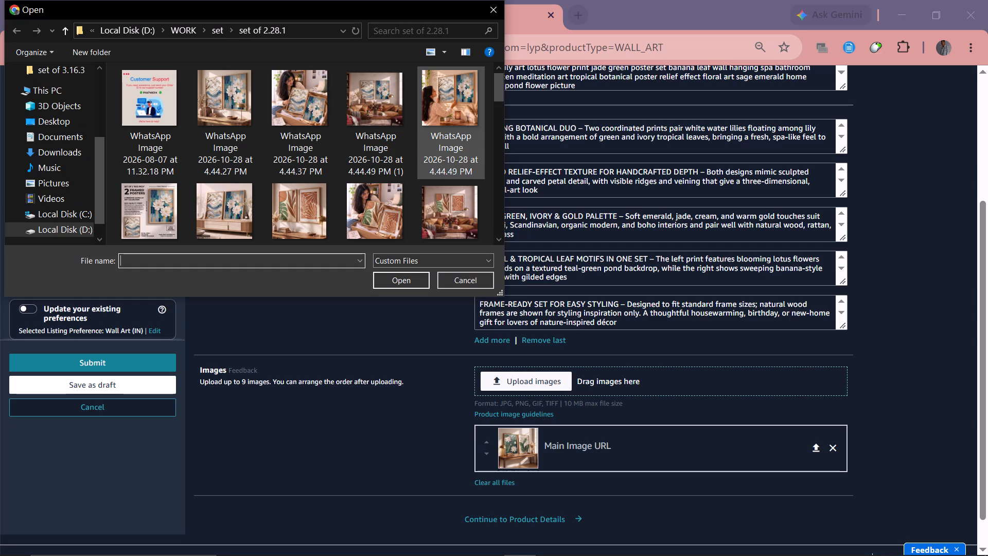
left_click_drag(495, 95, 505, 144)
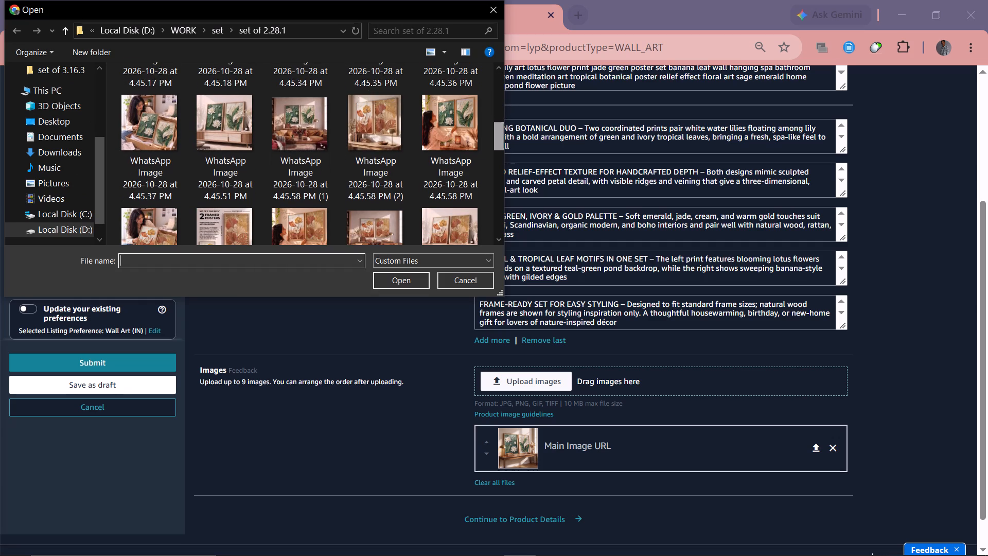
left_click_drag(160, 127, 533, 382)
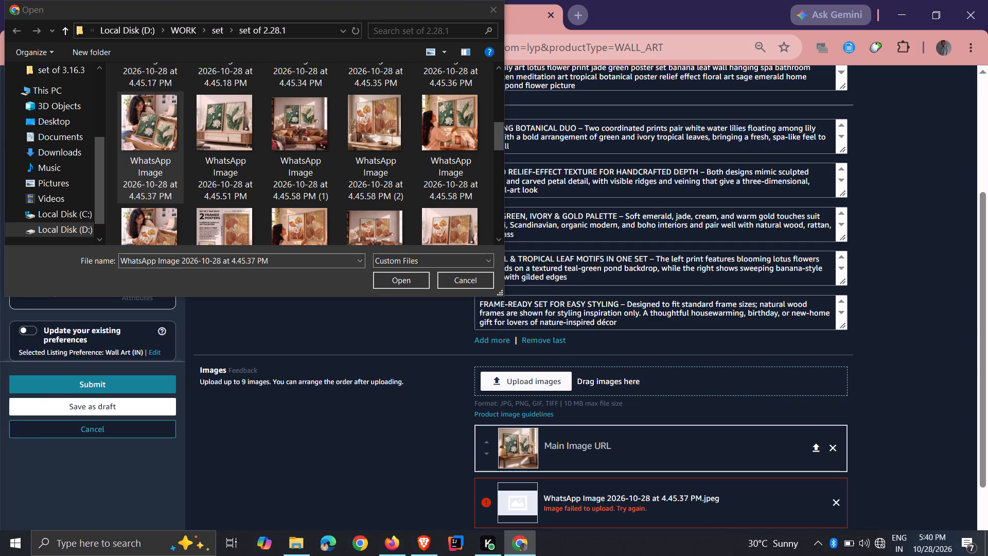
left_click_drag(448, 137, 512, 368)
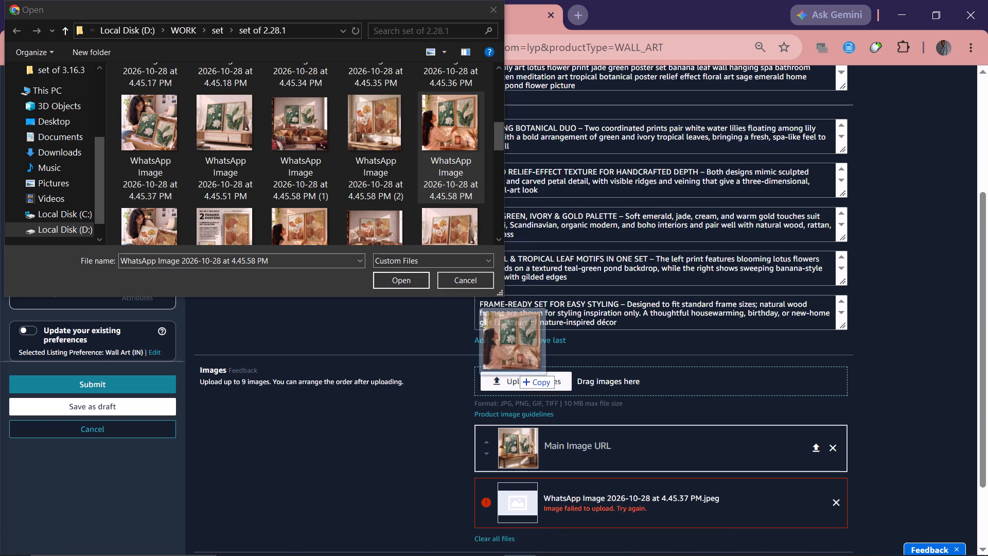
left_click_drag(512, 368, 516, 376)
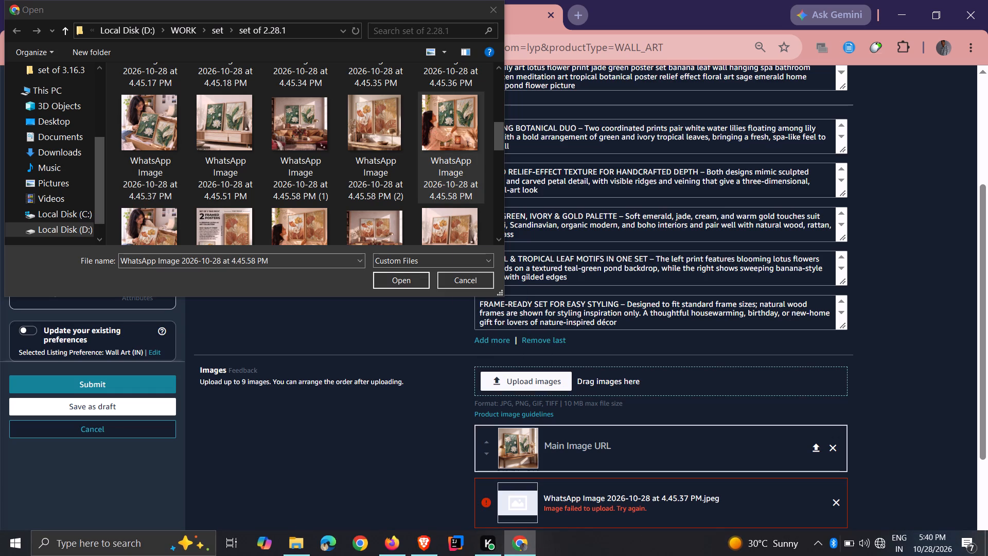
Check the computer's network connection status again.
left_click_drag(890, 551, 883, 546)
left_click(883, 546)
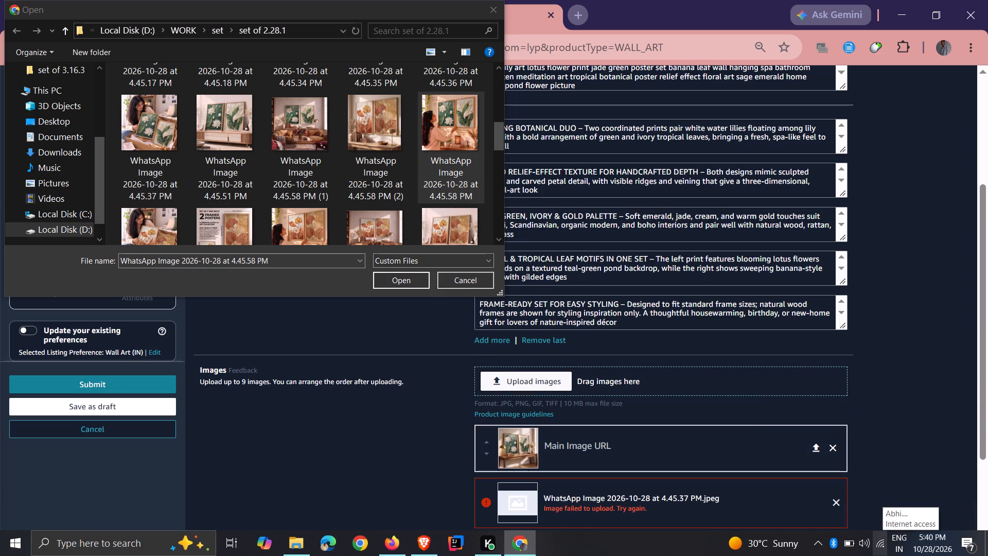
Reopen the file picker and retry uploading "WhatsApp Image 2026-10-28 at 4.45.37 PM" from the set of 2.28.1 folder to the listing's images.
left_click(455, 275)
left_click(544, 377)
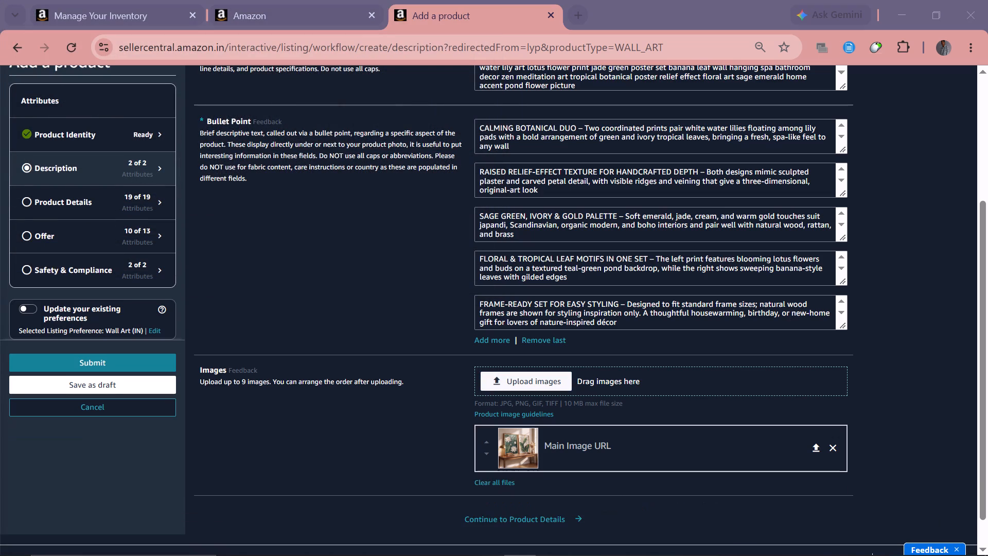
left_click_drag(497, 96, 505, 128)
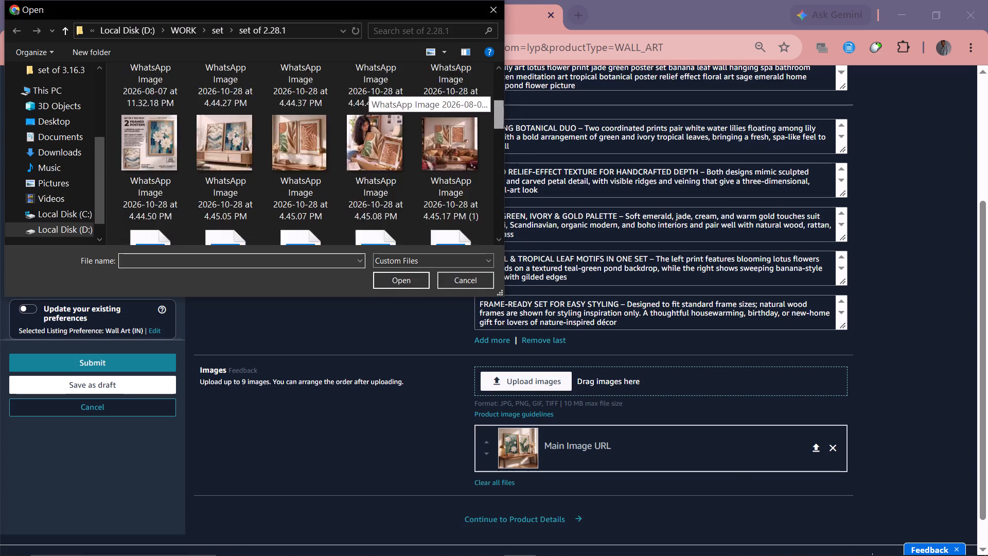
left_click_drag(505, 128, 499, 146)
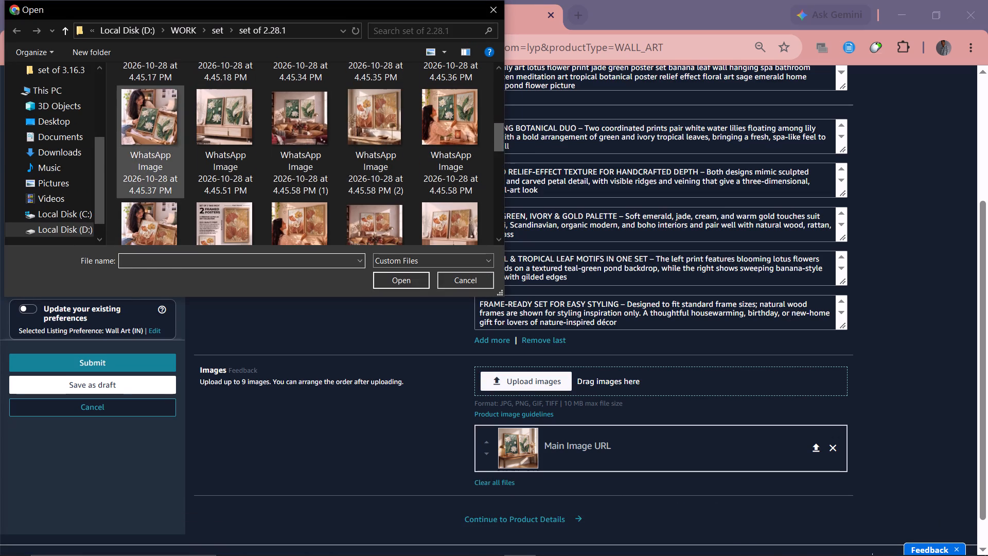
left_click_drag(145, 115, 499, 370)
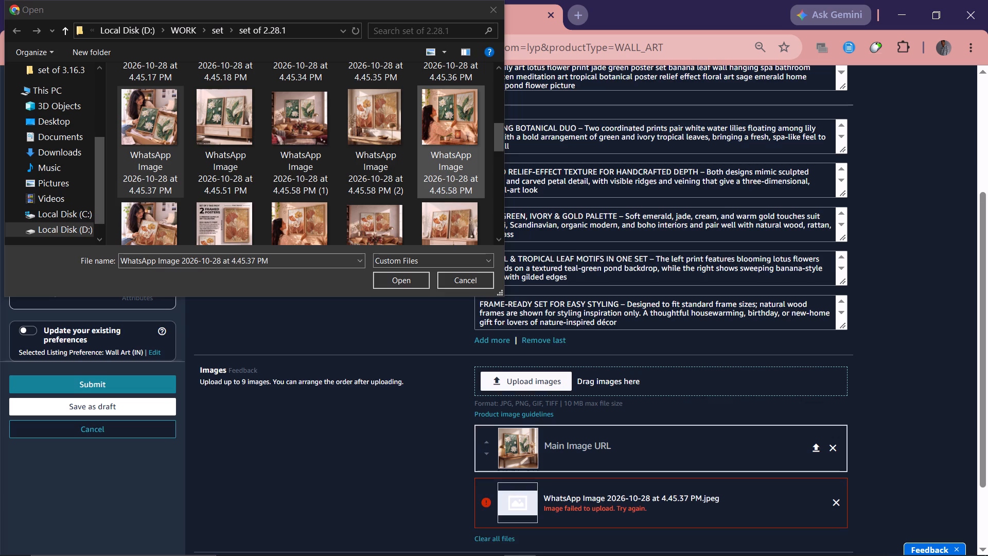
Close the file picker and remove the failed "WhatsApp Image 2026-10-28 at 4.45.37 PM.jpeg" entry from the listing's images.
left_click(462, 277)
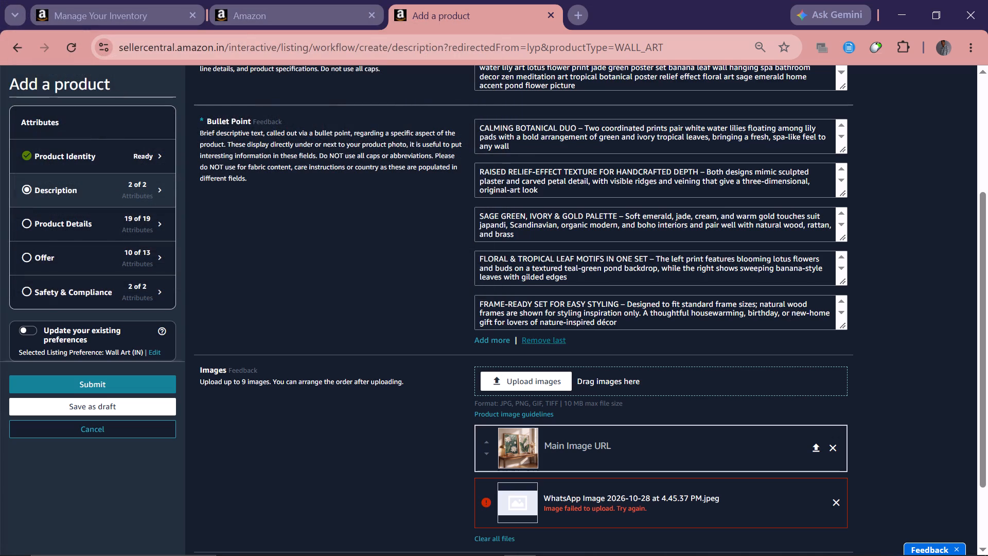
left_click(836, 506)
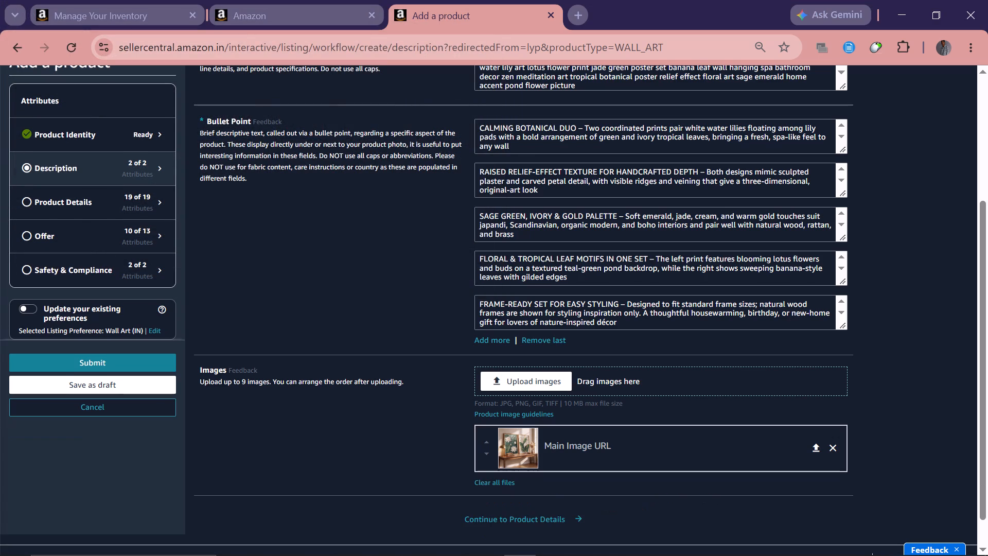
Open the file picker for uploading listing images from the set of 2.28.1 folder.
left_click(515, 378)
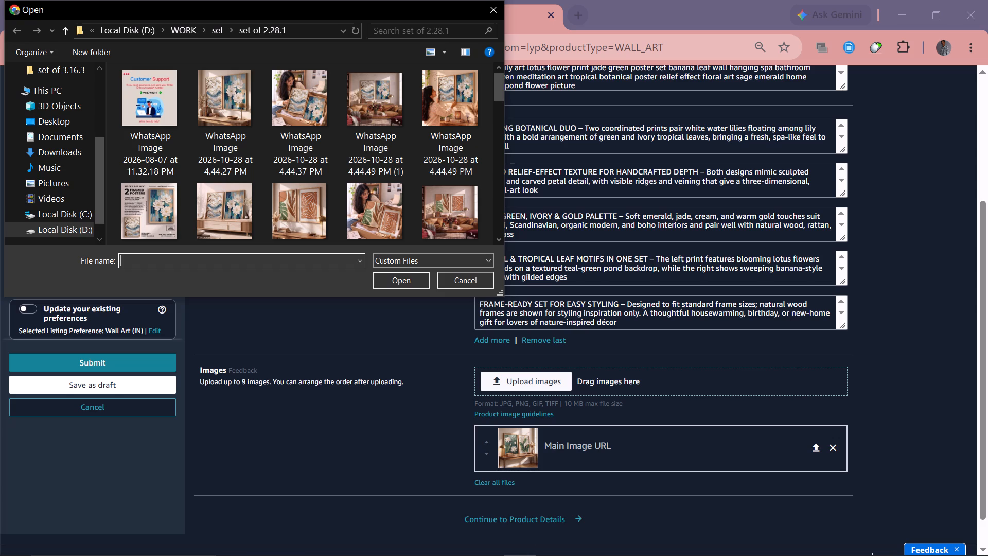
Check the computer's Wi-Fi connection in the list of available networks and close the list.
left_click(876, 543)
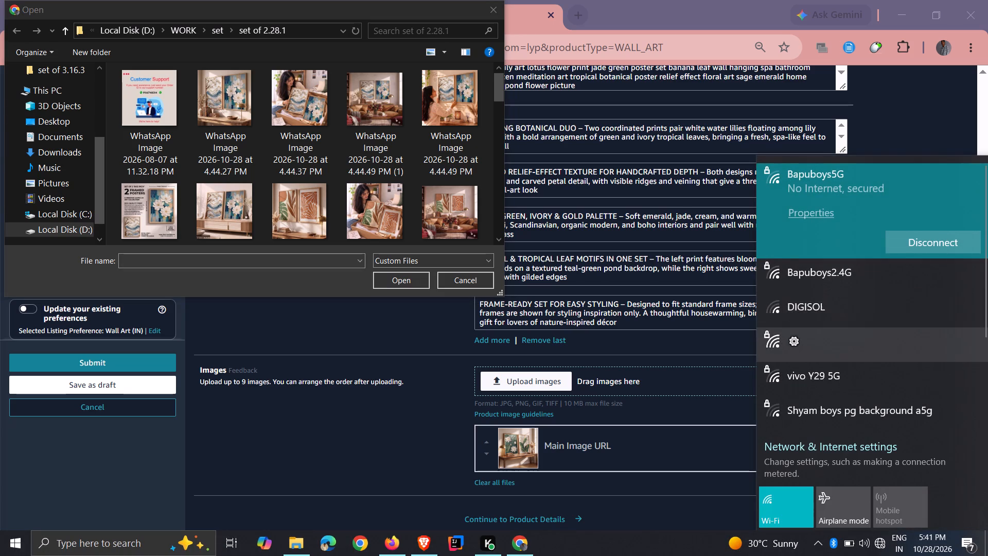
scroll(851, 331, "up", 12)
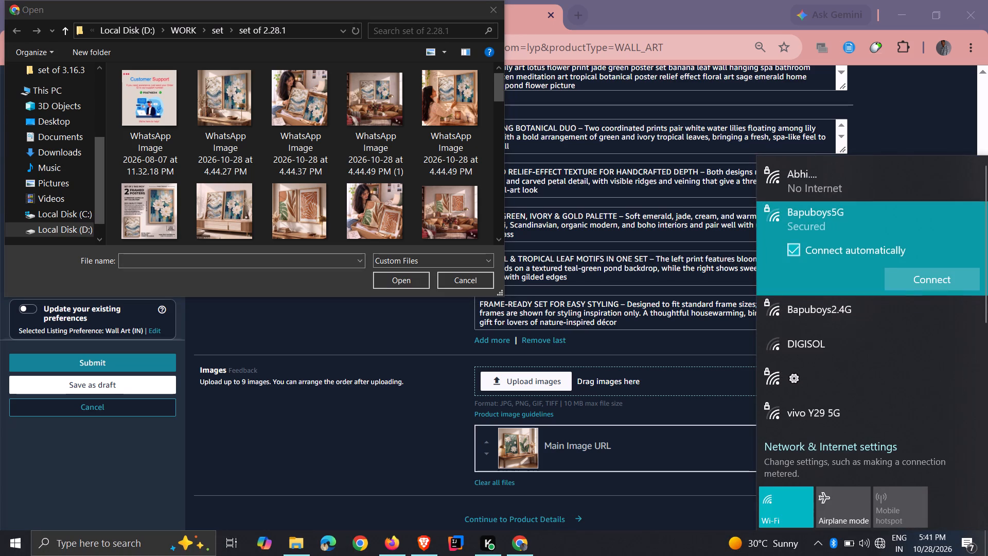
left_click(837, 176)
left_click(441, 421)
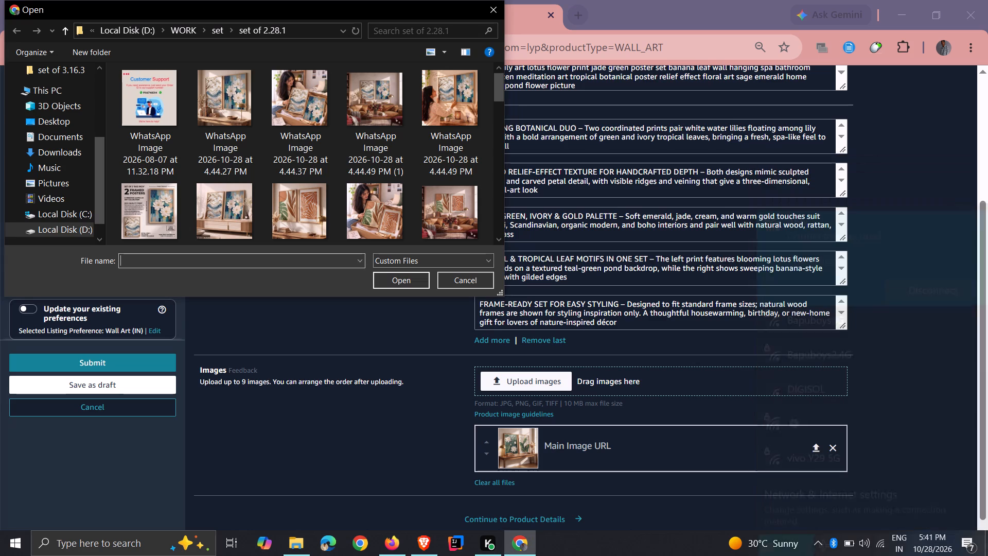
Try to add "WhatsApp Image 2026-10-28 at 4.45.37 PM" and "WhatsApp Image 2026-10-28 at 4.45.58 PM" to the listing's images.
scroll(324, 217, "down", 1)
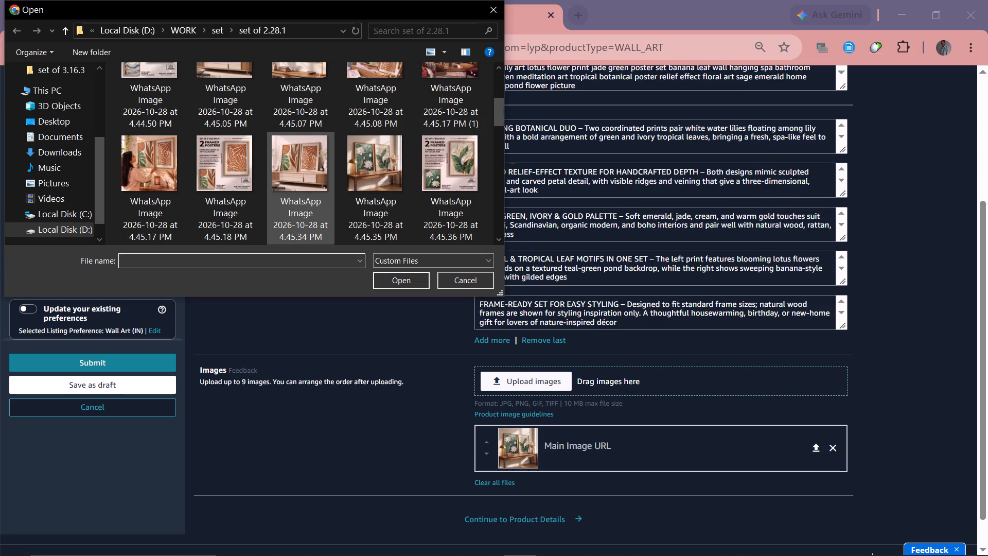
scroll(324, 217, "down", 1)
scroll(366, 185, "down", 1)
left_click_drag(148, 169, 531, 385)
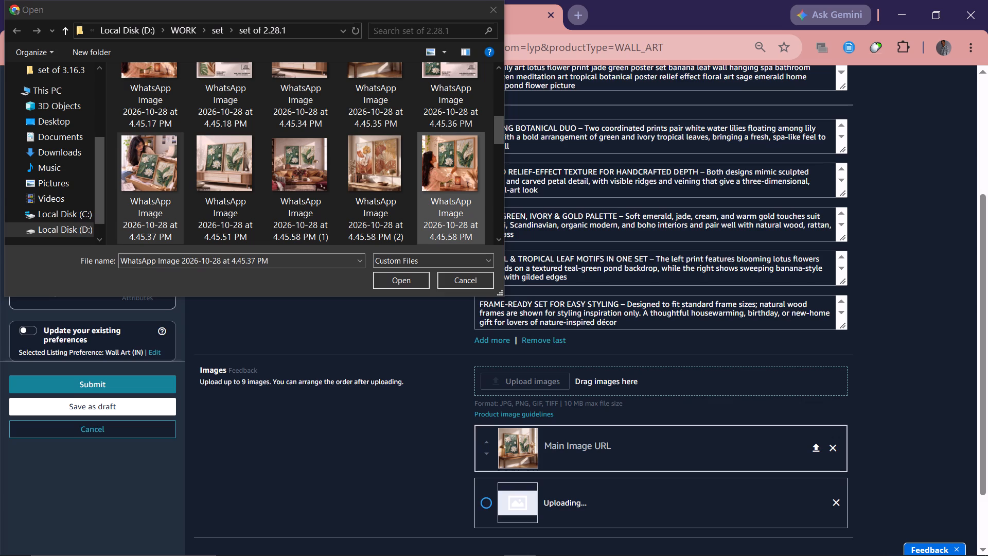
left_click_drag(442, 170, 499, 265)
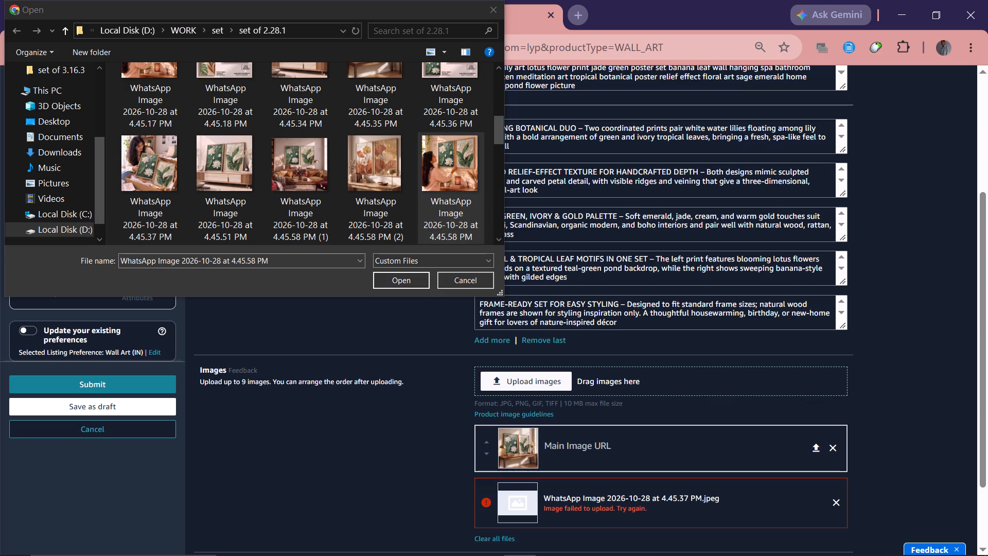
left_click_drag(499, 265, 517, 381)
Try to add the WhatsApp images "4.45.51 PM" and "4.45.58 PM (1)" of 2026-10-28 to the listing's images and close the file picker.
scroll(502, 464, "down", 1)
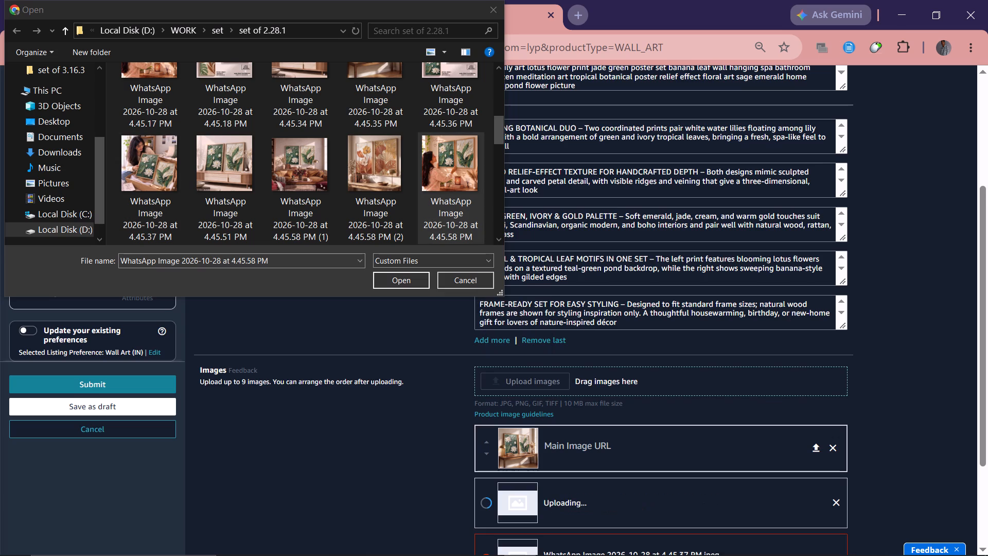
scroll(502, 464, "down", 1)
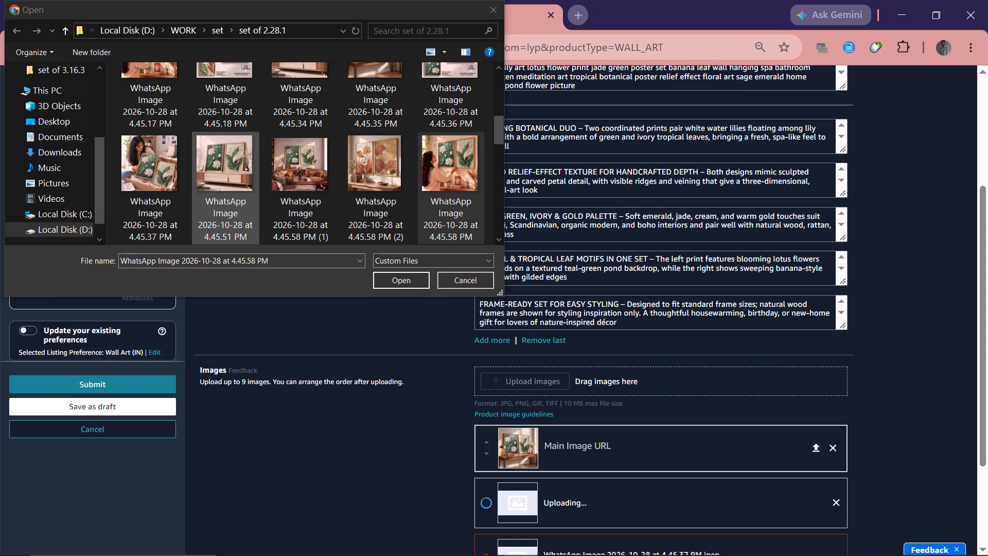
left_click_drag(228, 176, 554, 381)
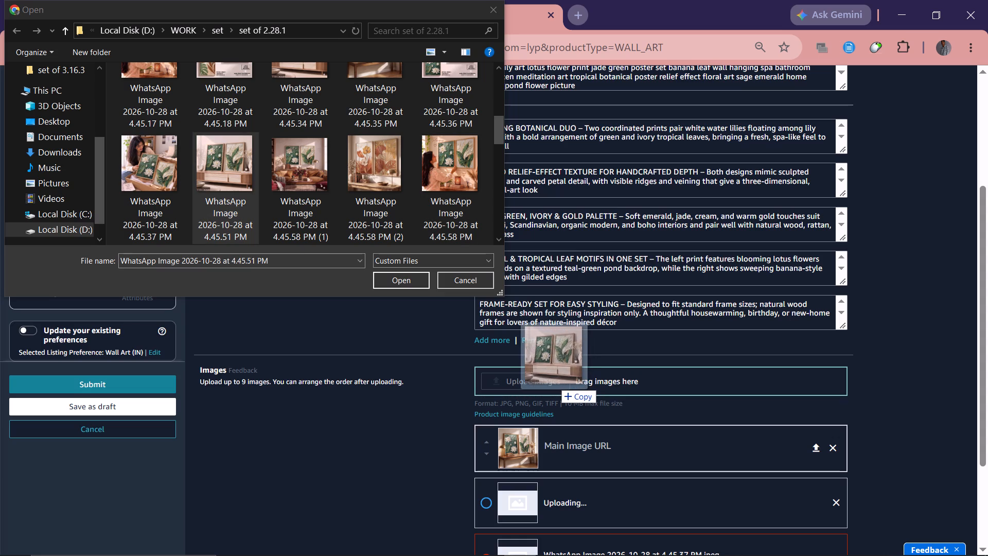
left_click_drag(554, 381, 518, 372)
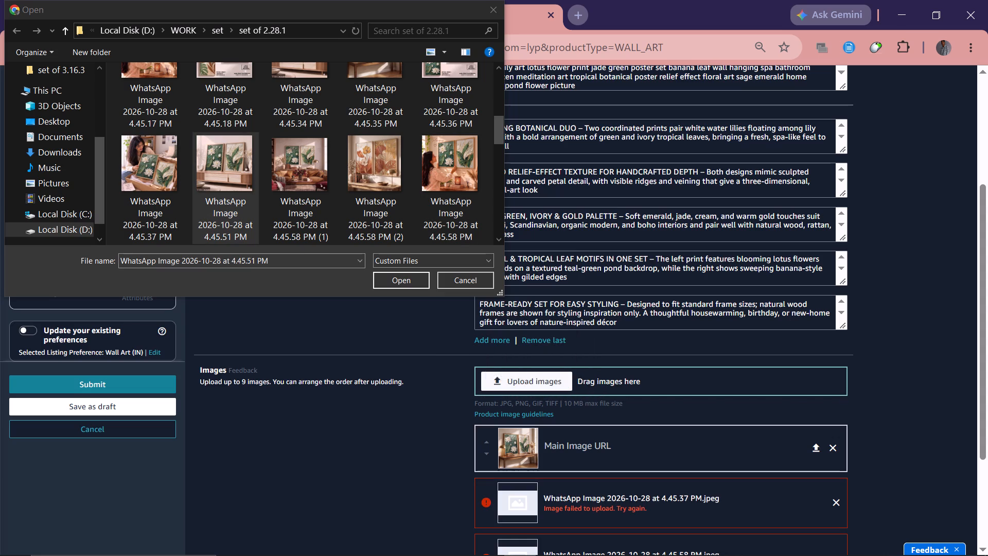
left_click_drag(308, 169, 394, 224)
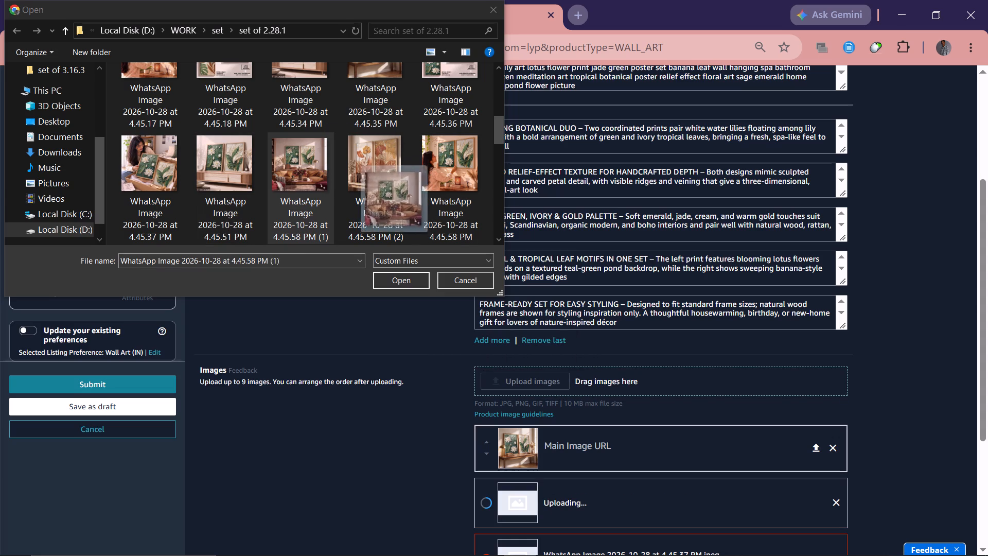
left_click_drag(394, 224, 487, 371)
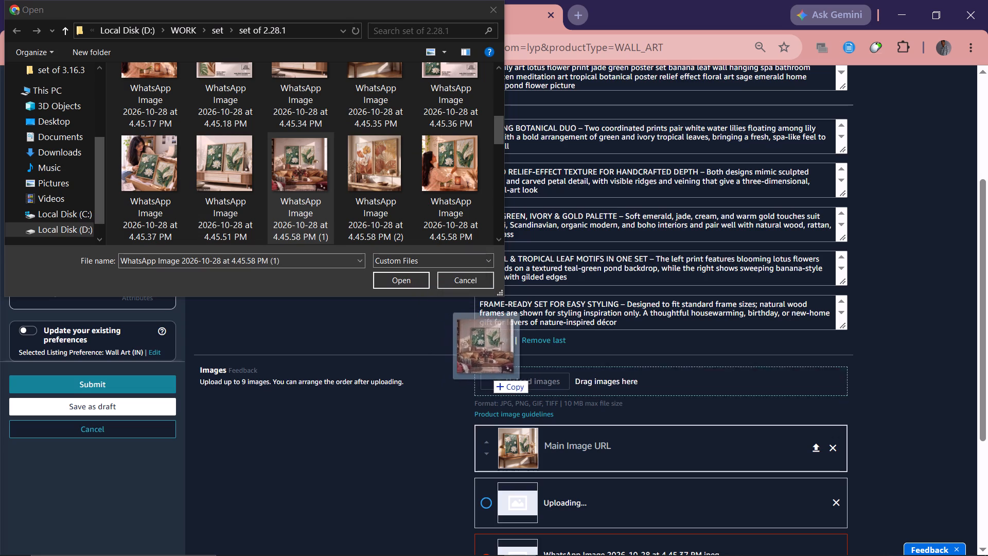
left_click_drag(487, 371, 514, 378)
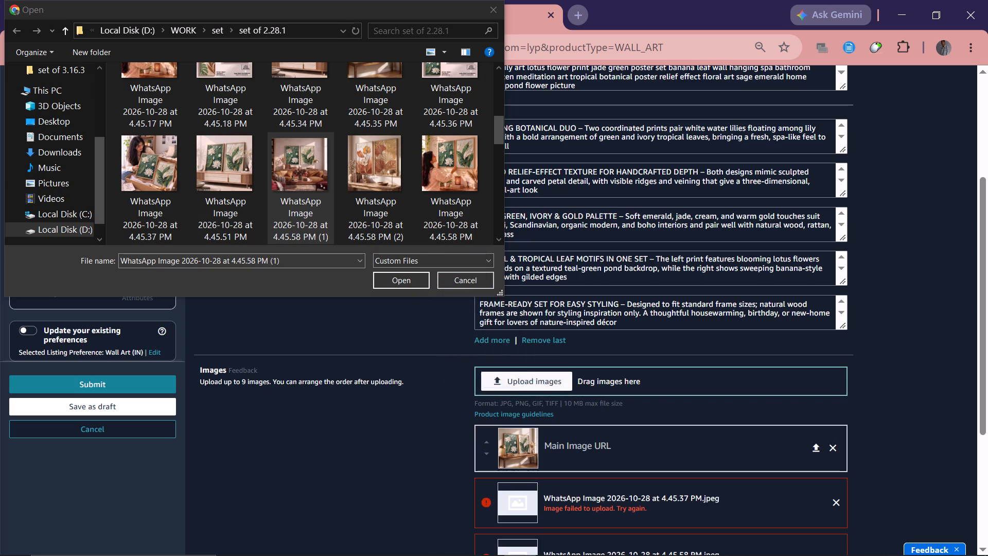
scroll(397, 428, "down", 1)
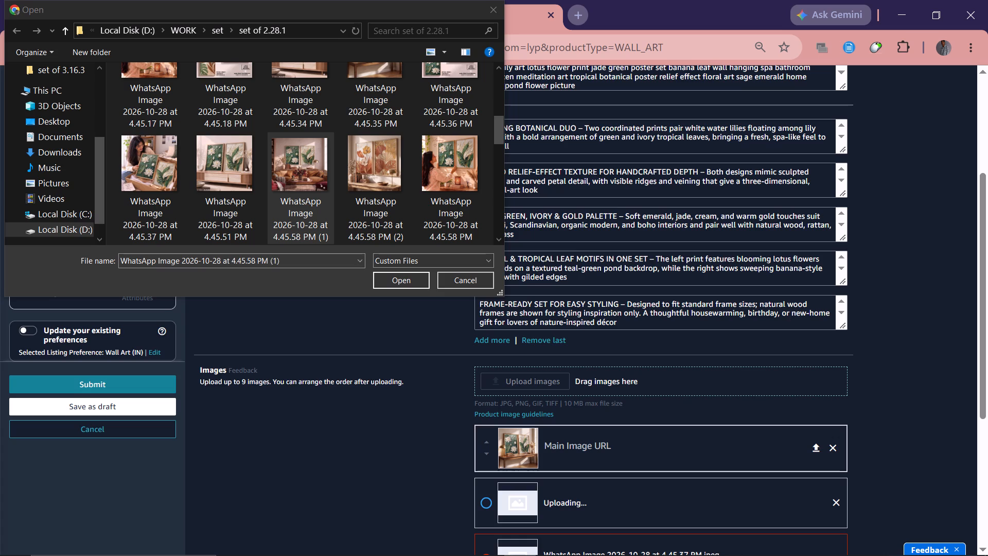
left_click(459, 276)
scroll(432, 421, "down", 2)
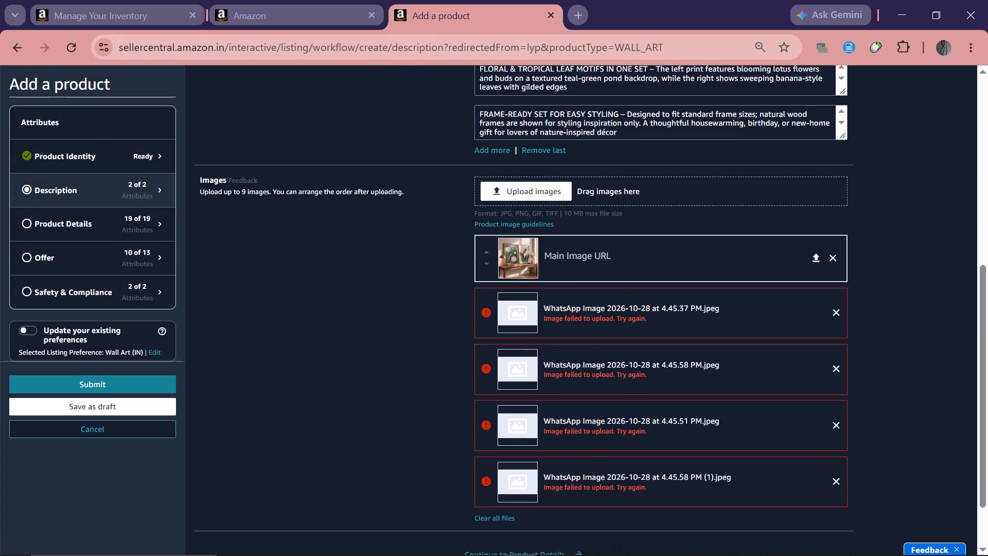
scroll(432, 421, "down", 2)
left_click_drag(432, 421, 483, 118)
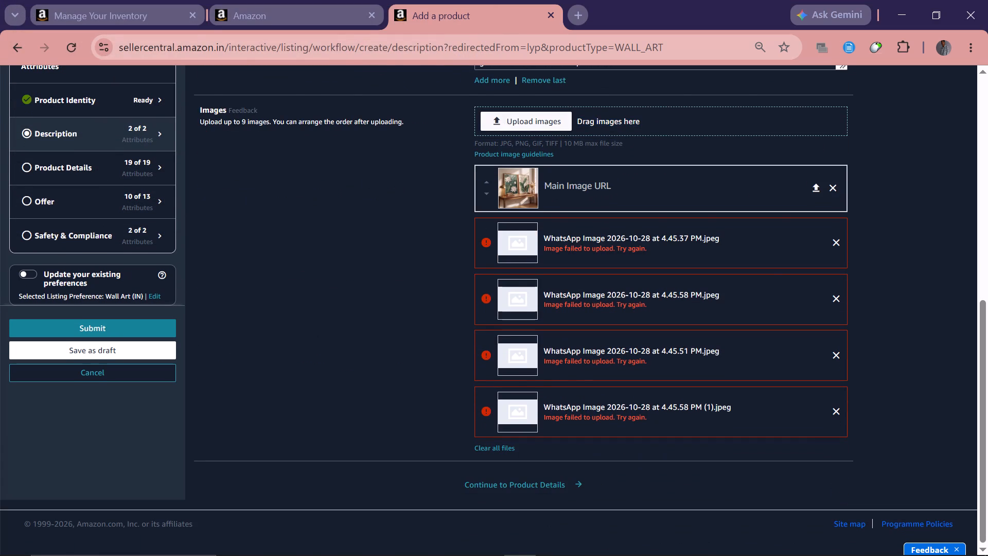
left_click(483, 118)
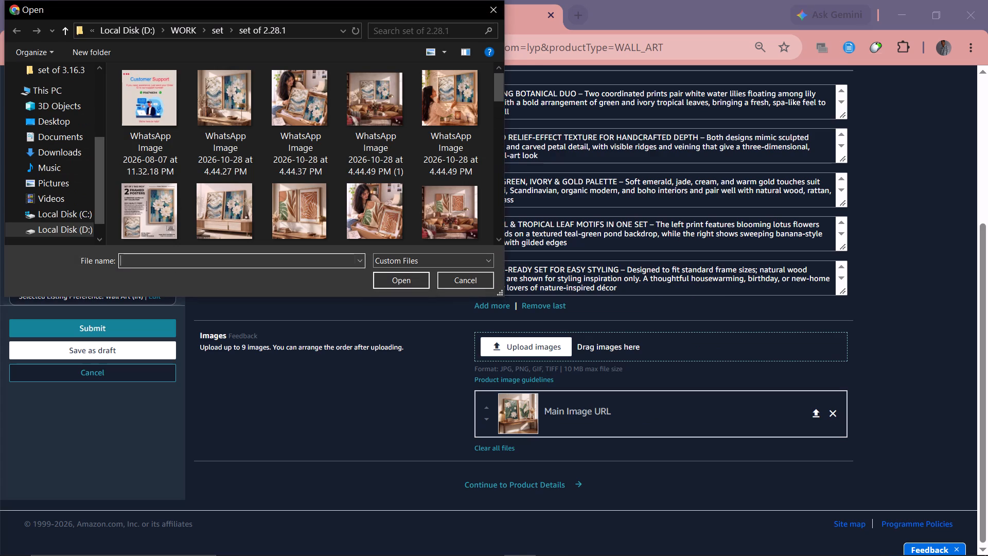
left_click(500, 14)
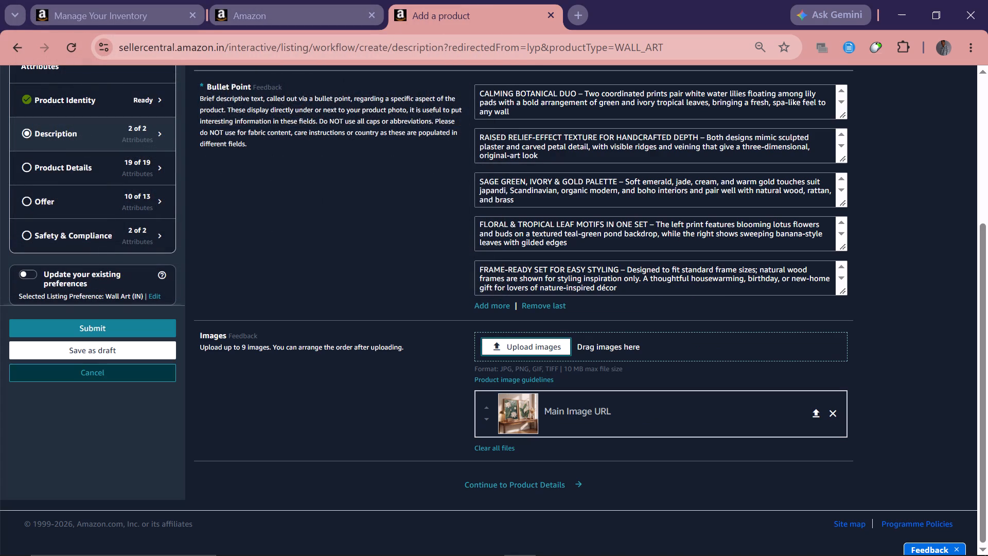
Cancel the green lotus wall art listing and close its Add a product page, confirming that unsaved entries are discarded.
left_click(135, 376)
left_click(558, 148)
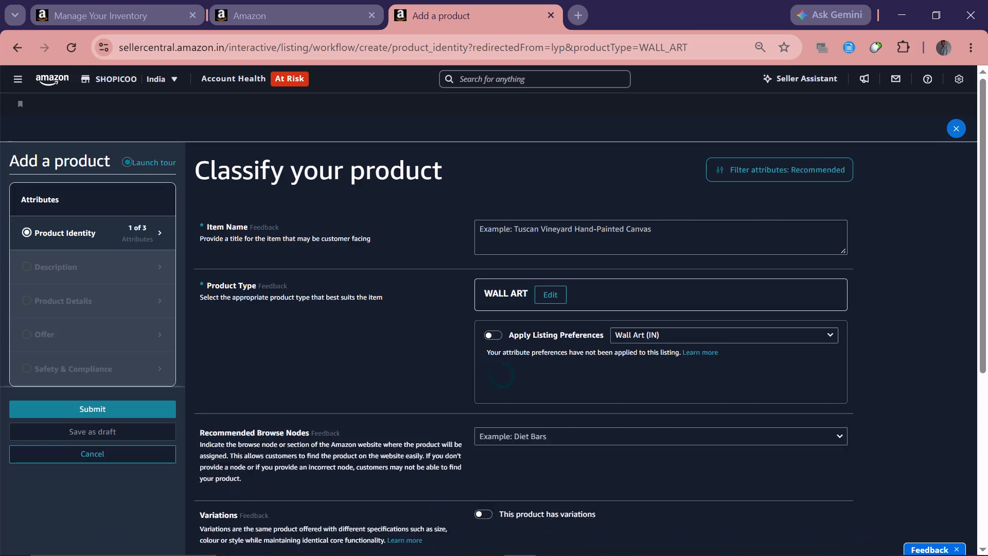
scroll(439, 363, "down", 3)
scroll(439, 363, "up", 3)
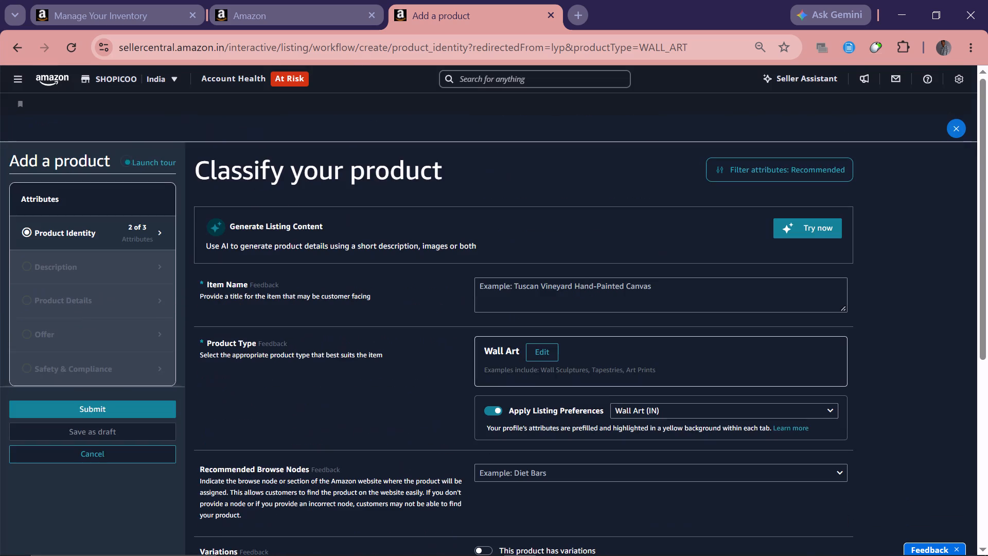
left_click(552, 10)
left_click(570, 145)
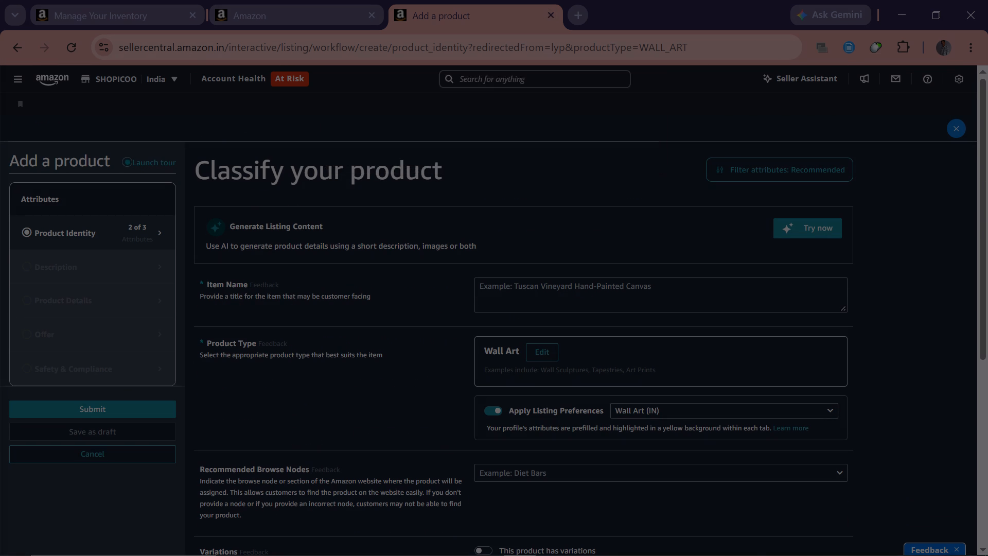
left_click(111, 18)
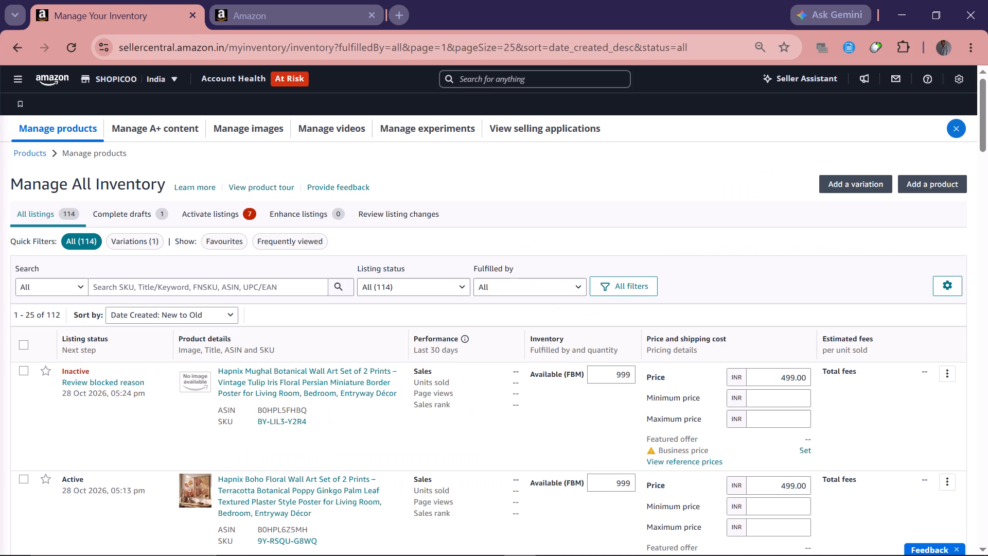
left_click(66, 52)
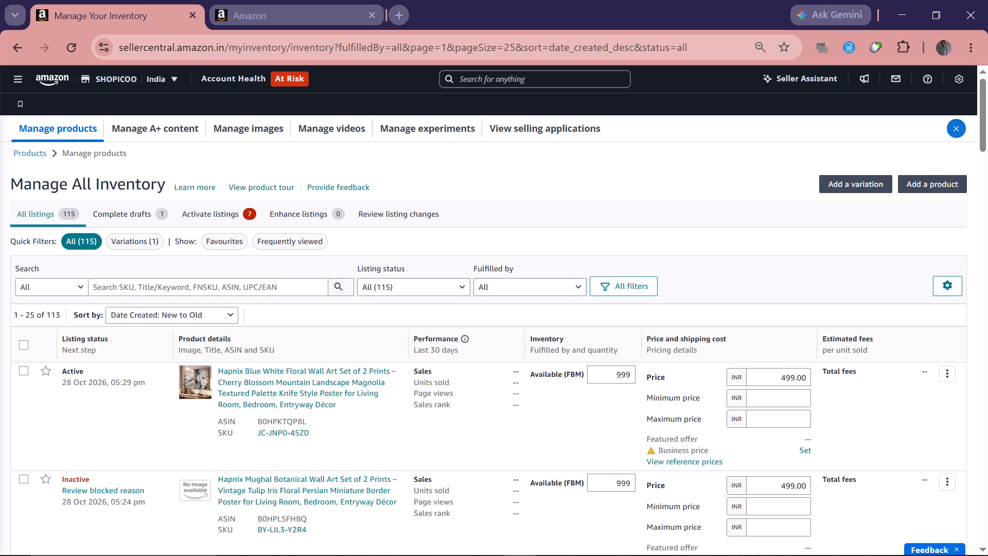
scroll(562, 272, "down", 3)
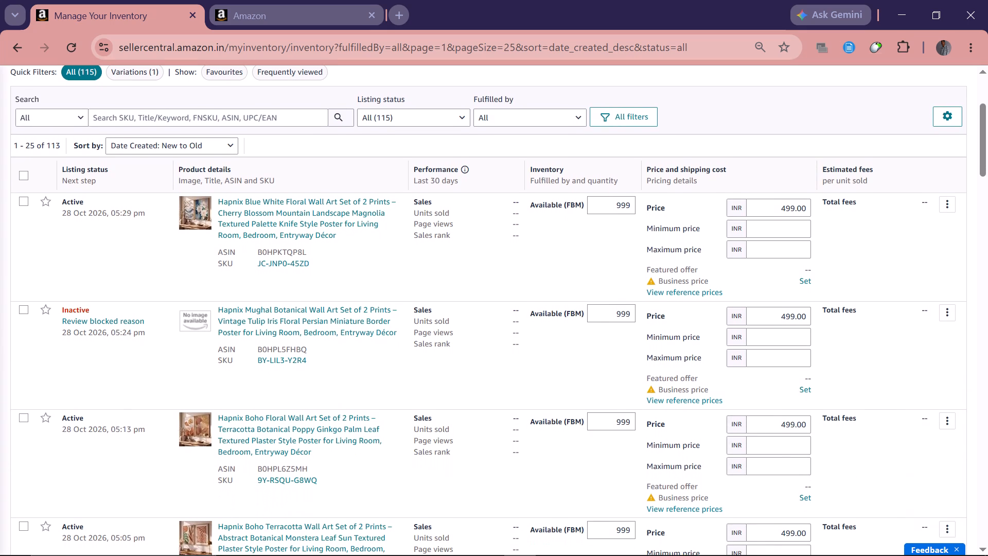
scroll(562, 272, "down", 3)
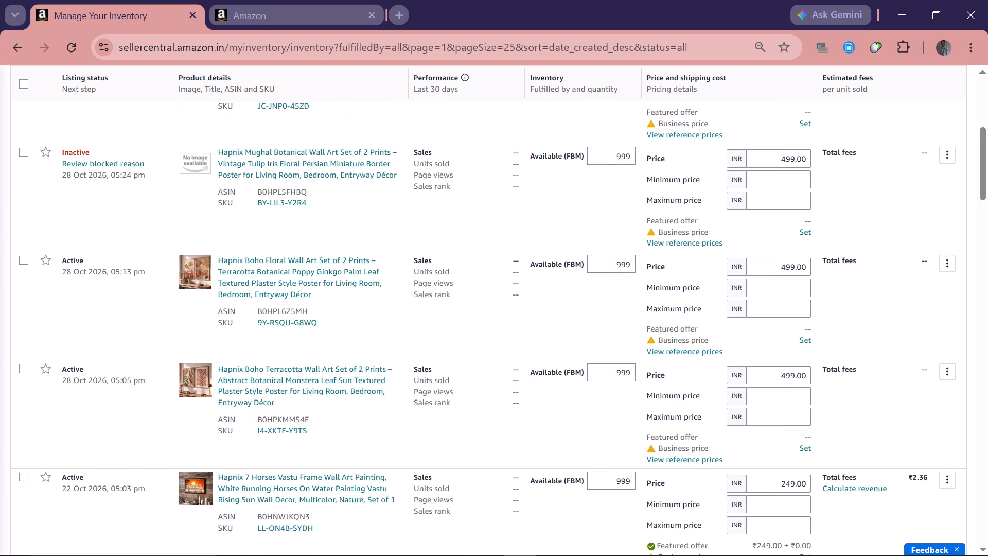